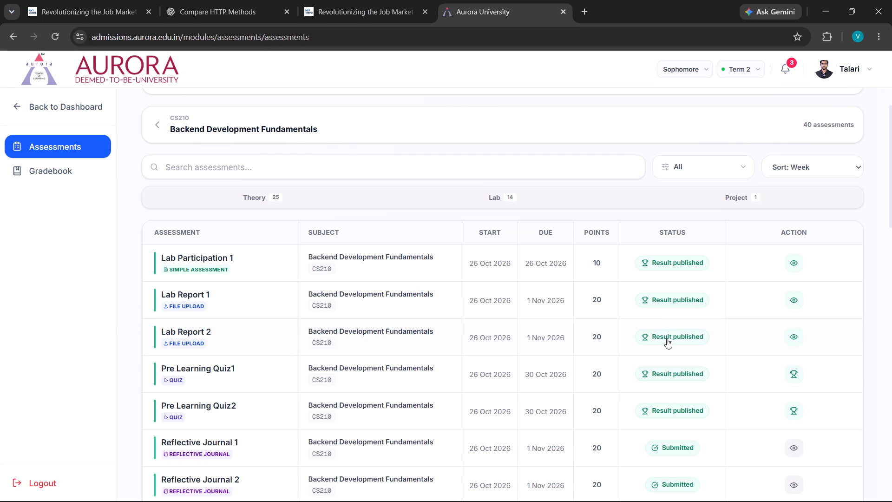
Check the published score and faculty feedback for Lab Report 2 in Backend Development Fundamentals.
click(797, 336)
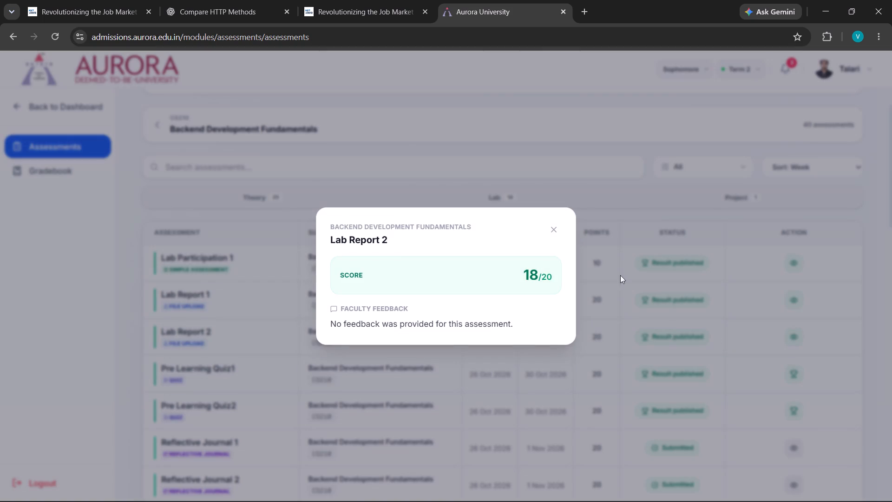
click(554, 230)
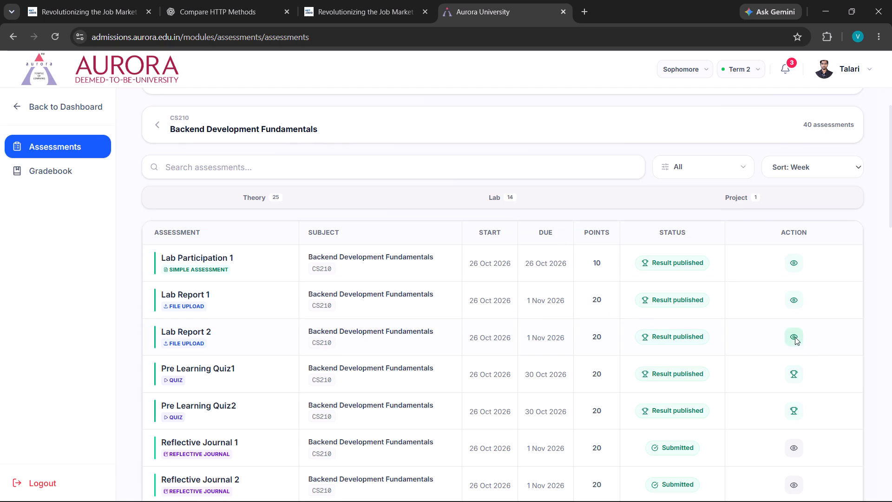
click(795, 337)
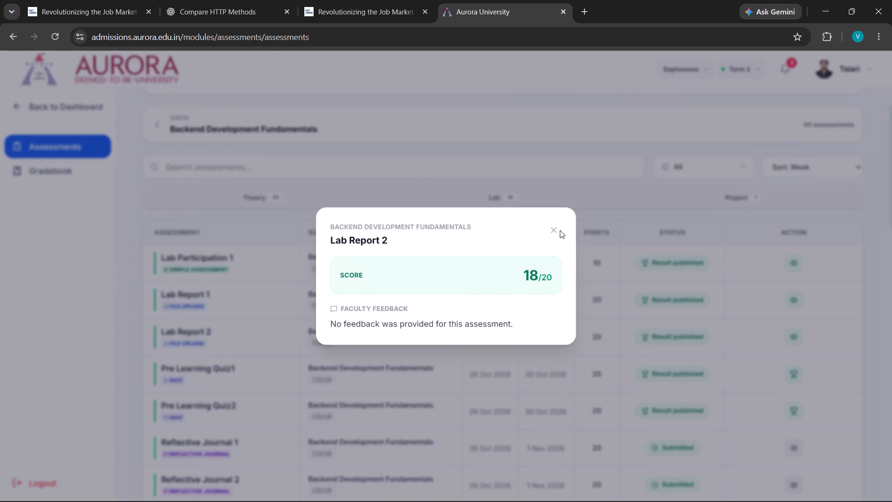
click(558, 231)
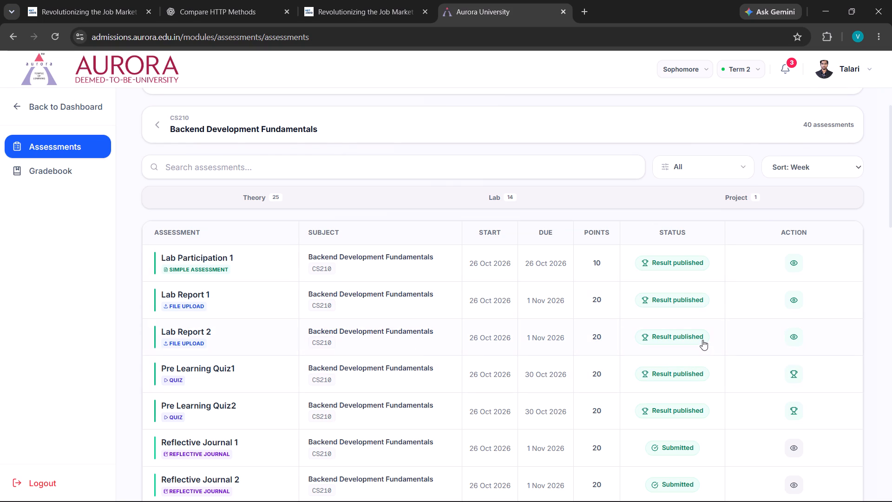
Open the uploaded file from the Lab Report 2 details and read the submission through to its last page.
click(702, 338)
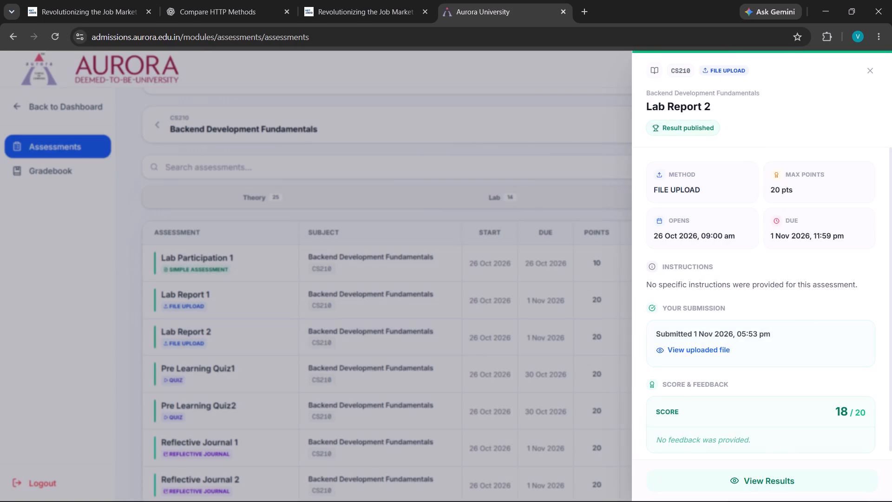
click(684, 350)
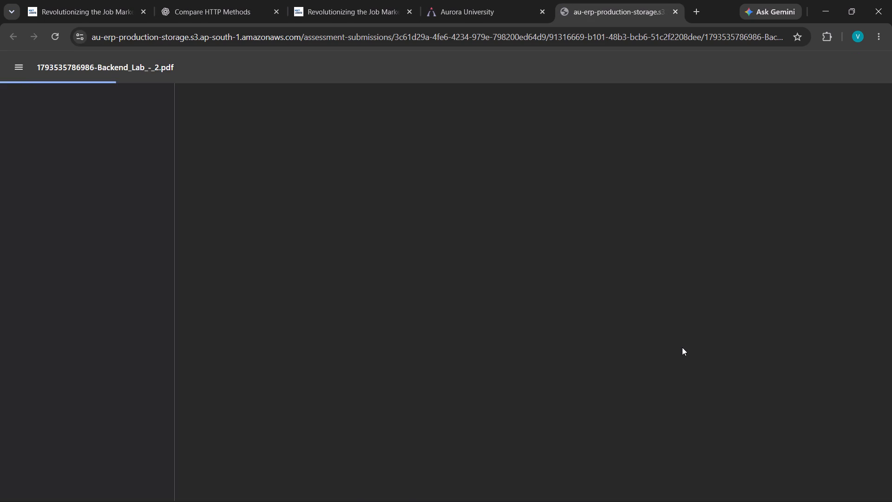
scroll(476, 296, up, 1)
scroll(476, 296, down, 4)
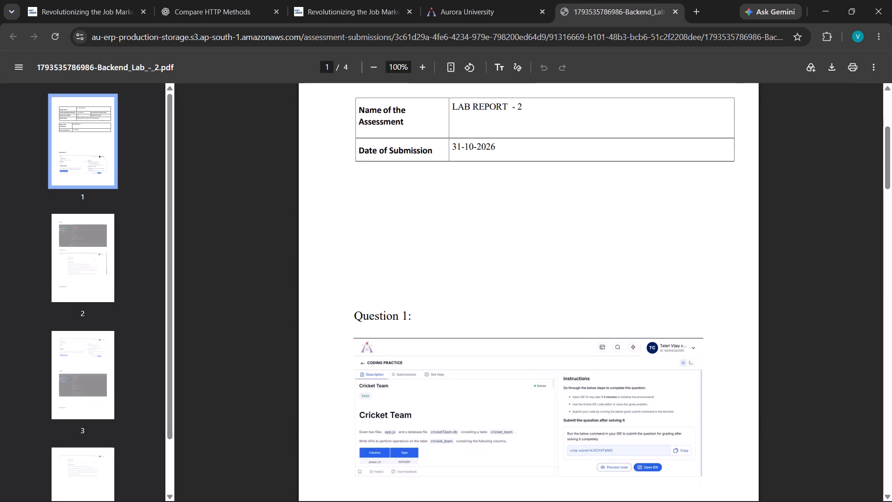
scroll(476, 296, down, 5)
scroll(476, 296, up, 2)
scroll(476, 296, down, 2)
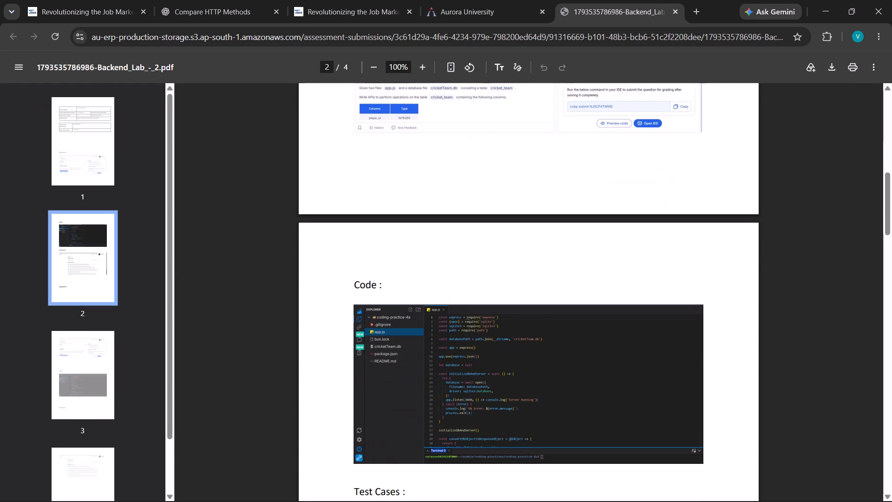
scroll(476, 296, down, 13)
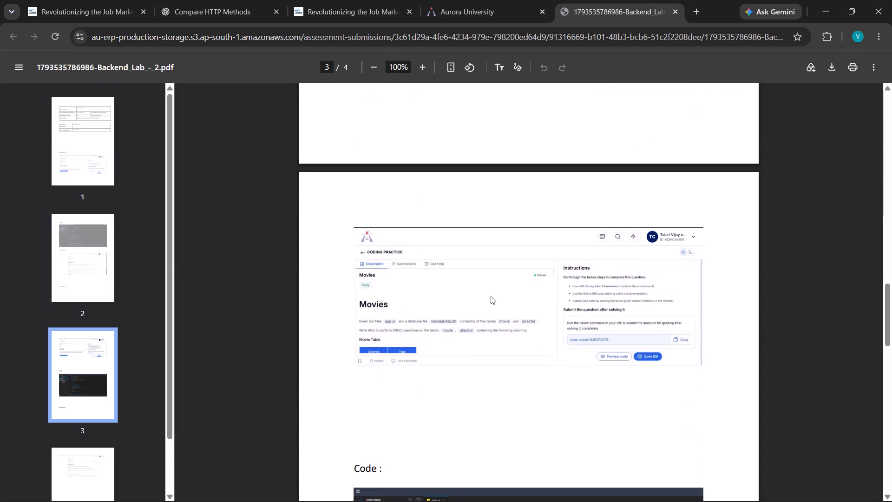
scroll(491, 296, down, 5)
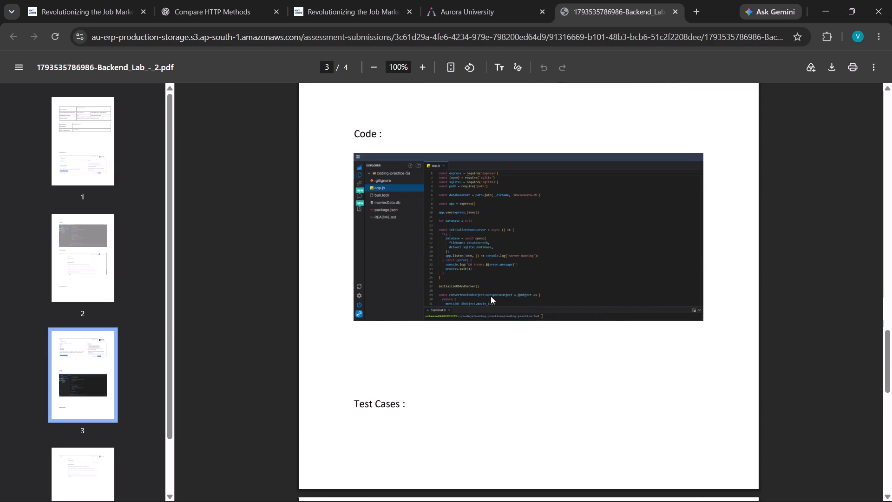
scroll(491, 296, down, 12)
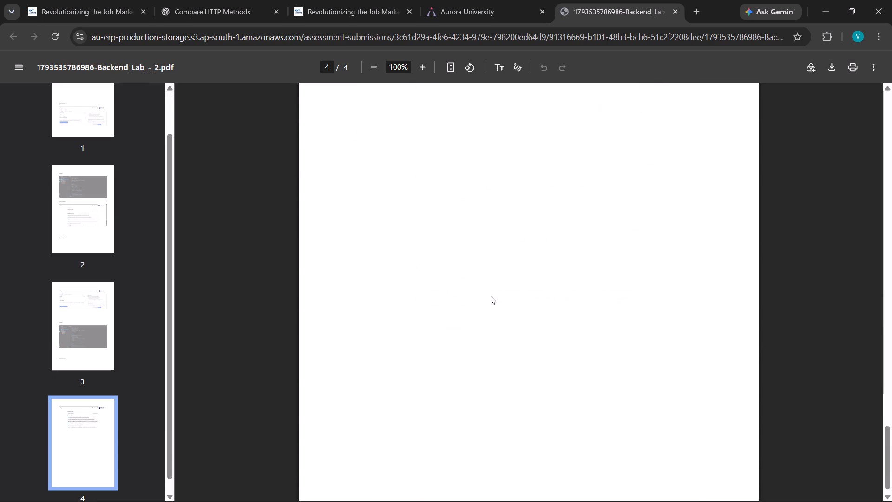
scroll(491, 296, up, 5)
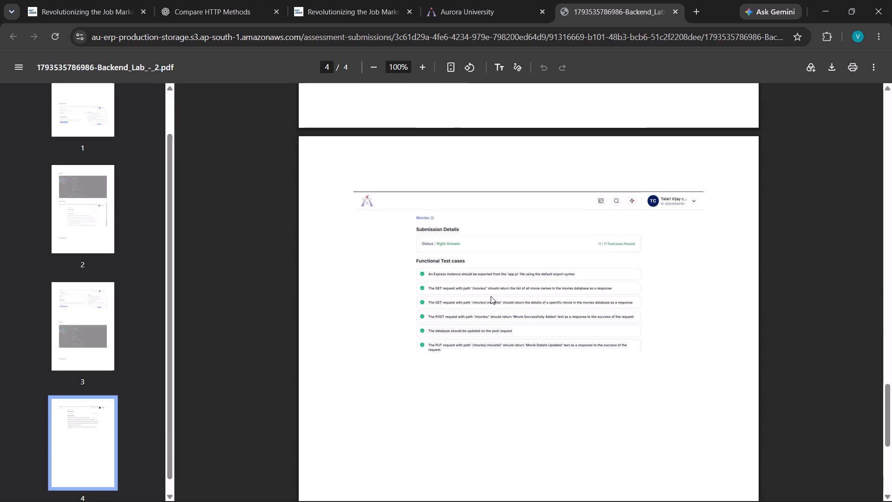
scroll(491, 296, down, 11)
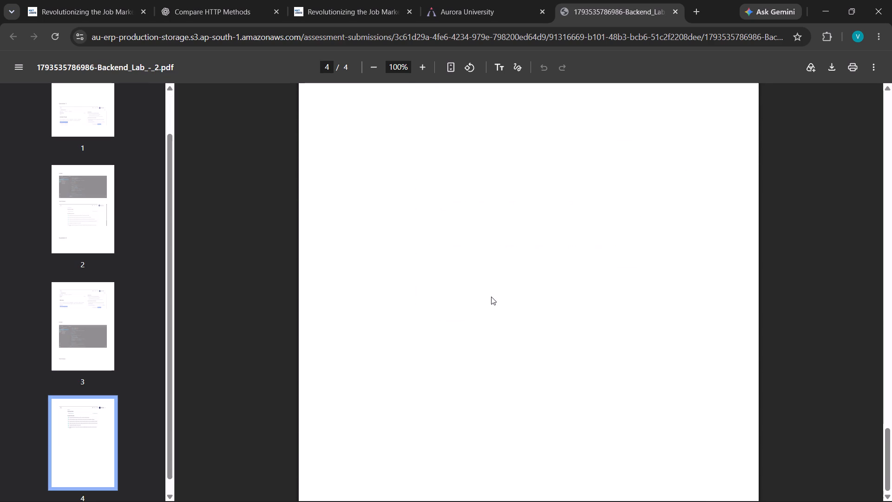
scroll(491, 297, down, 8)
Review the code and test case screenshots for both questions in the submitted PDF again, ending at the first page.
scroll(491, 297, up, 5)
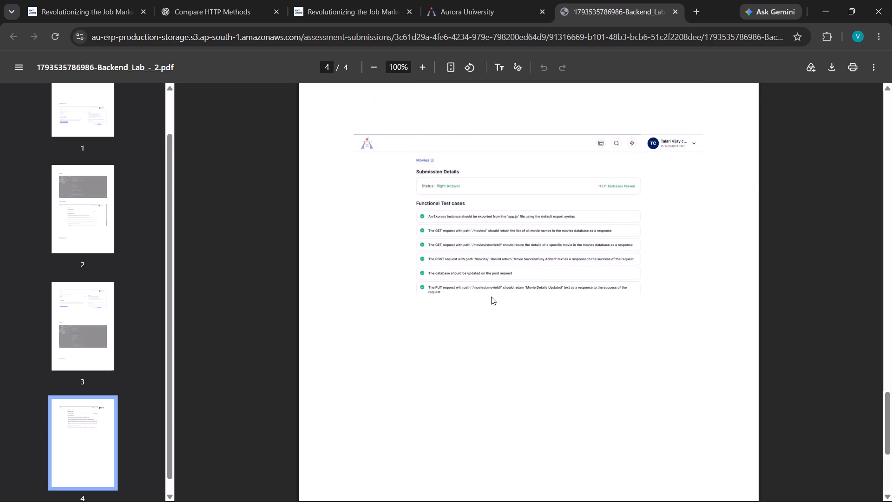
scroll(491, 297, up, 9)
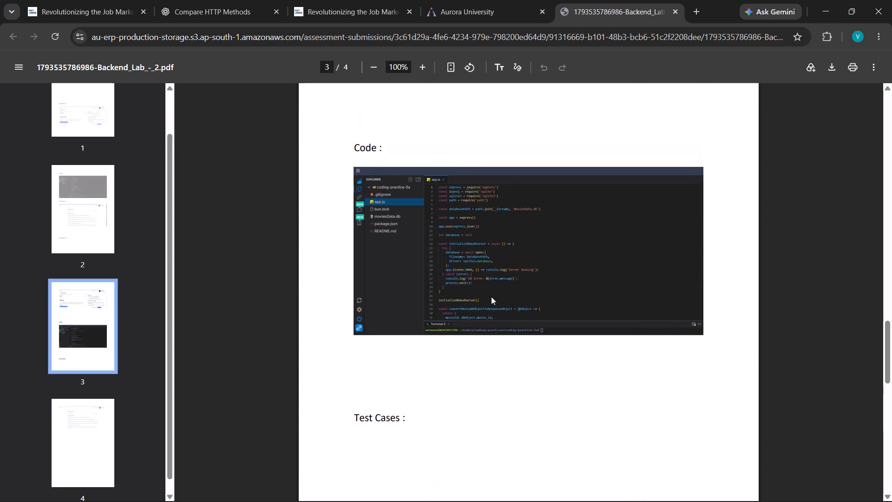
scroll(491, 297, up, 10)
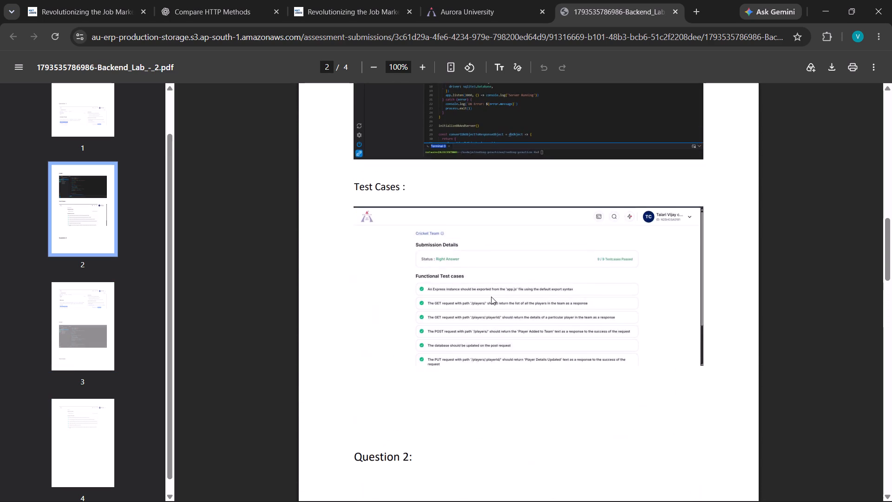
scroll(491, 297, up, 8)
scroll(491, 297, down, 1)
scroll(491, 297, up, 1)
scroll(491, 297, down, 6)
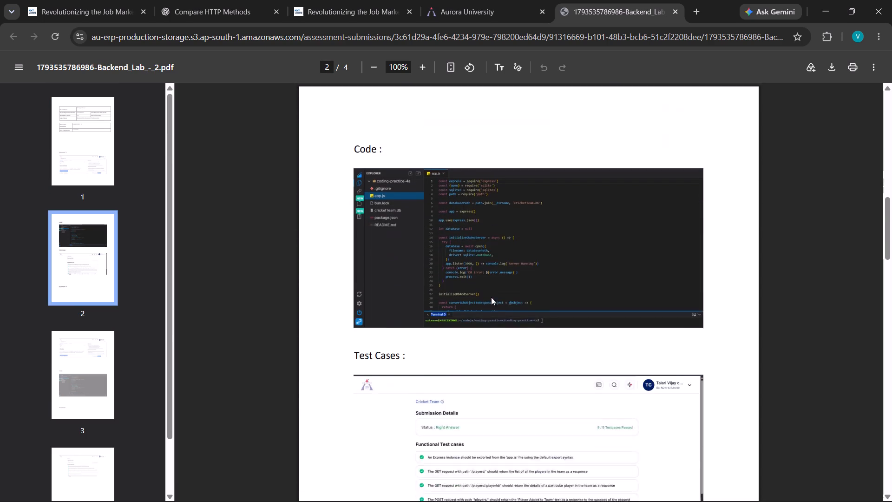
scroll(491, 297, down, 3)
scroll(491, 297, up, 1)
scroll(491, 297, down, 1)
scroll(491, 297, up, 1)
scroll(491, 297, down, 3)
scroll(491, 300, up, 1)
scroll(491, 300, down, 8)
scroll(491, 301, up, 2)
scroll(491, 301, down, 7)
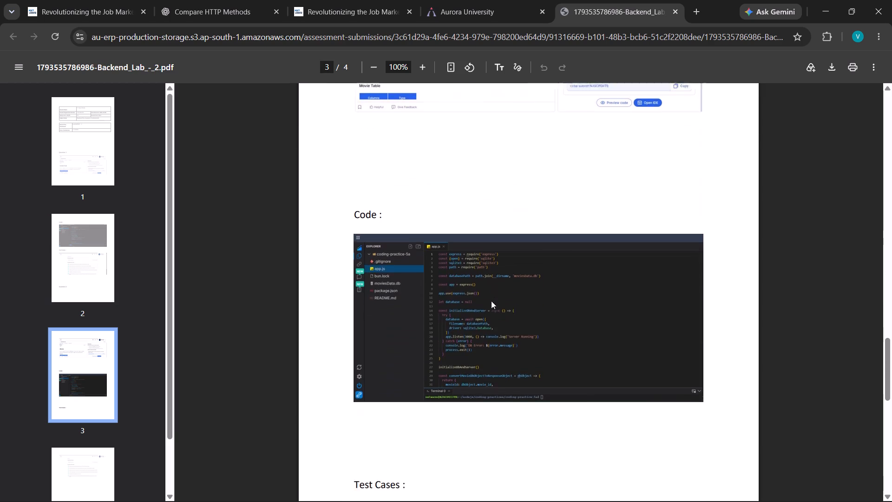
scroll(491, 301, down, 3)
scroll(491, 301, up, 1)
scroll(491, 301, down, 5)
scroll(491, 301, up, 2)
scroll(491, 301, down, 9)
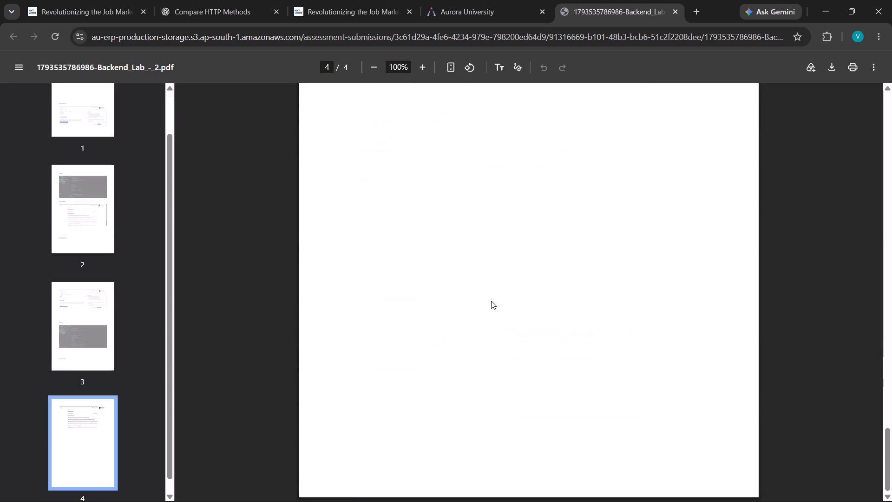
scroll(491, 301, down, 6)
scroll(491, 301, up, 4)
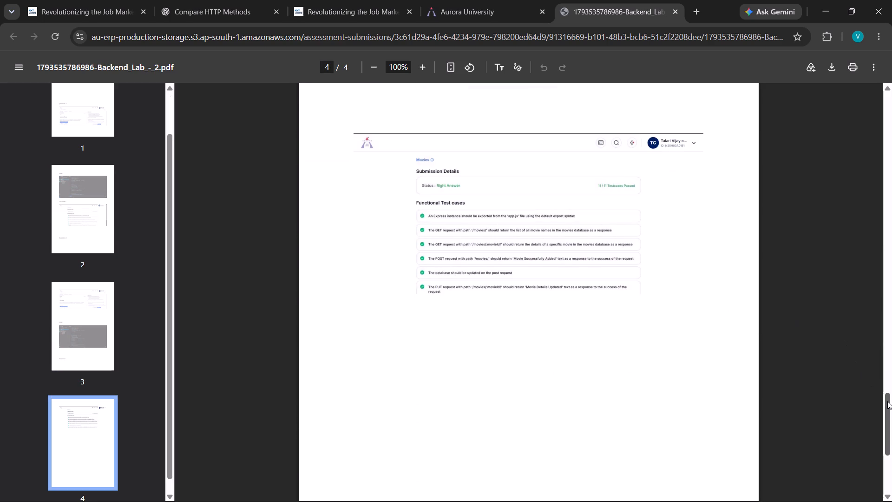
drag(887, 401, 868, 76)
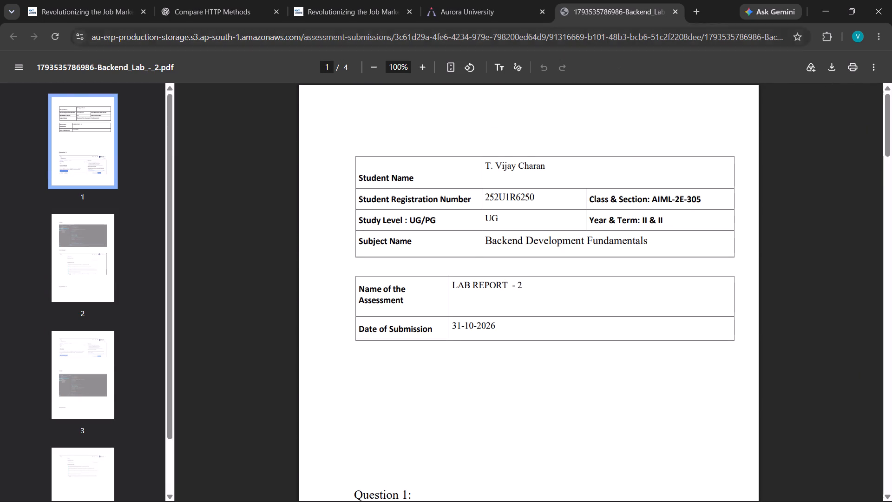
Close the submitted PDF and the Lab Report 2 details to return to the assessment list.
click(375, 0)
click(457, 0)
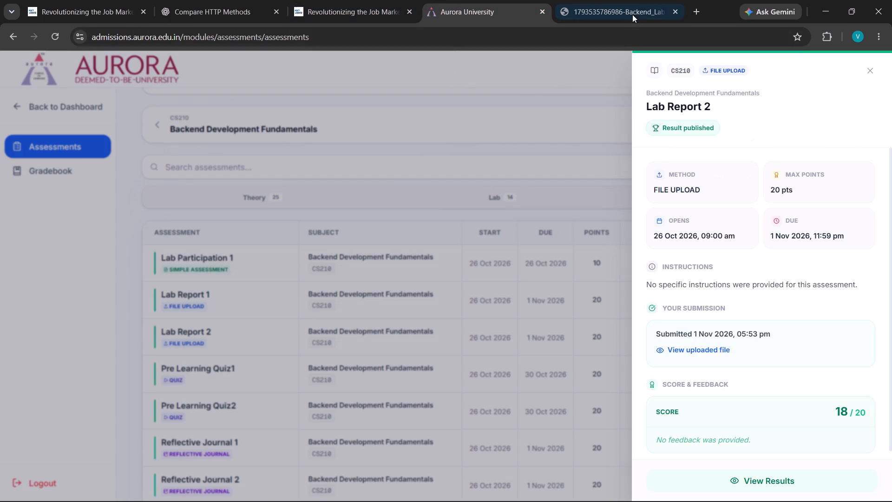
click(675, 13)
click(561, 132)
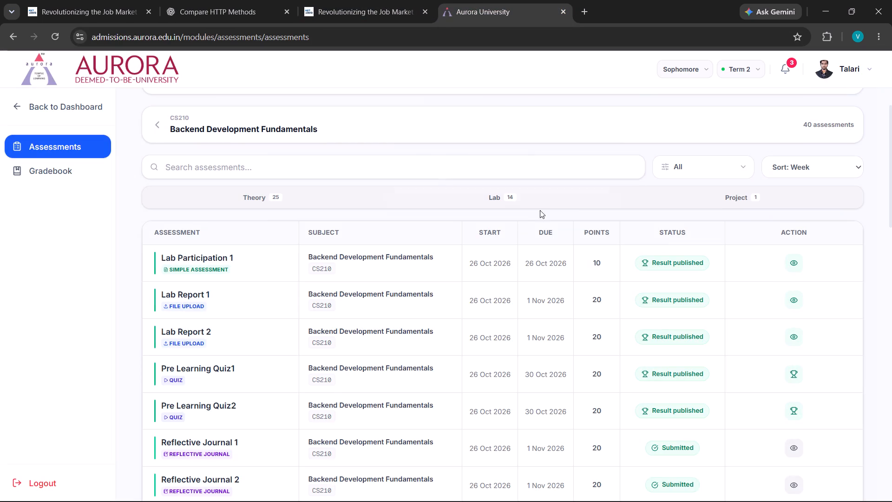
Check the published results of Pre Learning Quiz1 and Pre Learning Quiz2 in Backend Development Fundamentals.
click(643, 372)
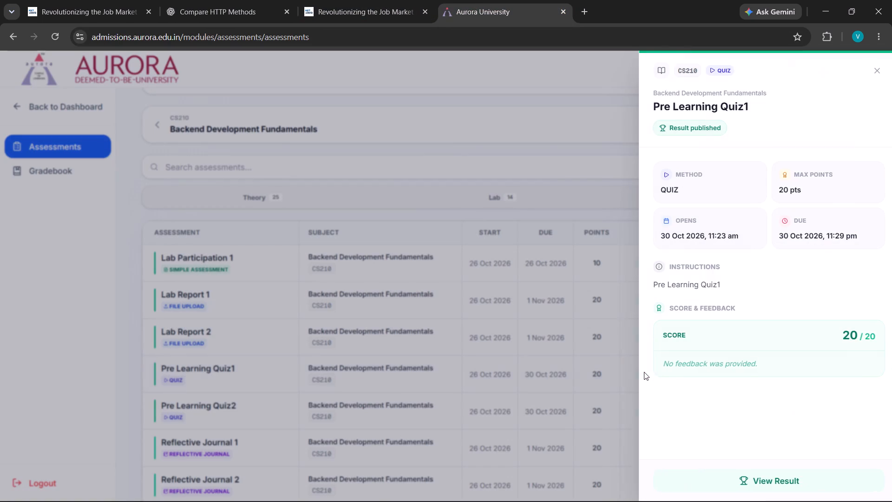
click(591, 370)
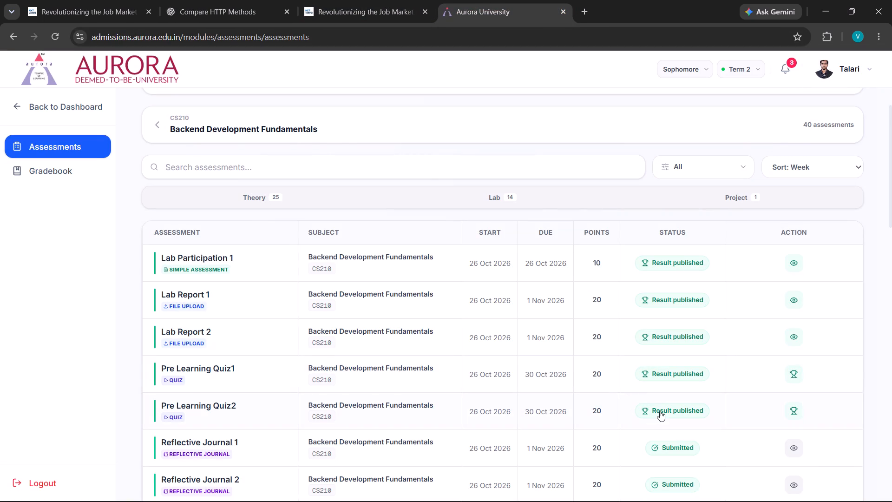
click(660, 411)
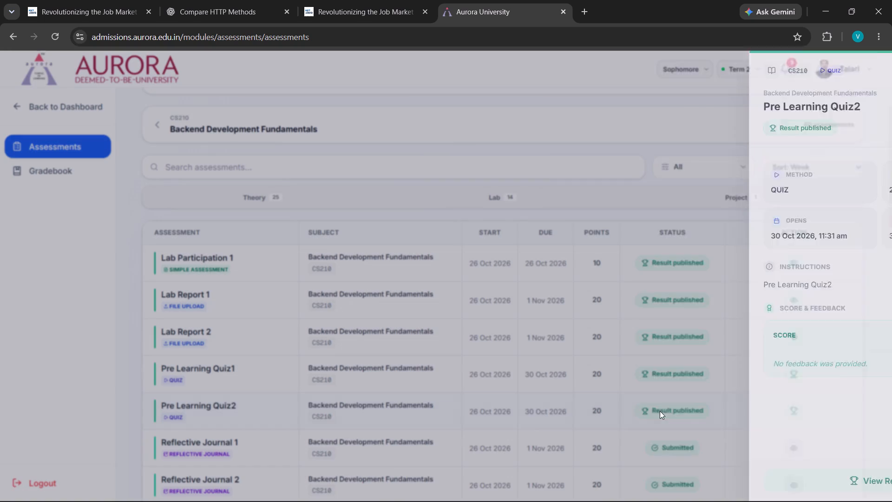
click(601, 382)
Look over the remaining Backend Development assessments, return to the subject overview and open Linear Algebra Essentials.
scroll(601, 382, down, 3)
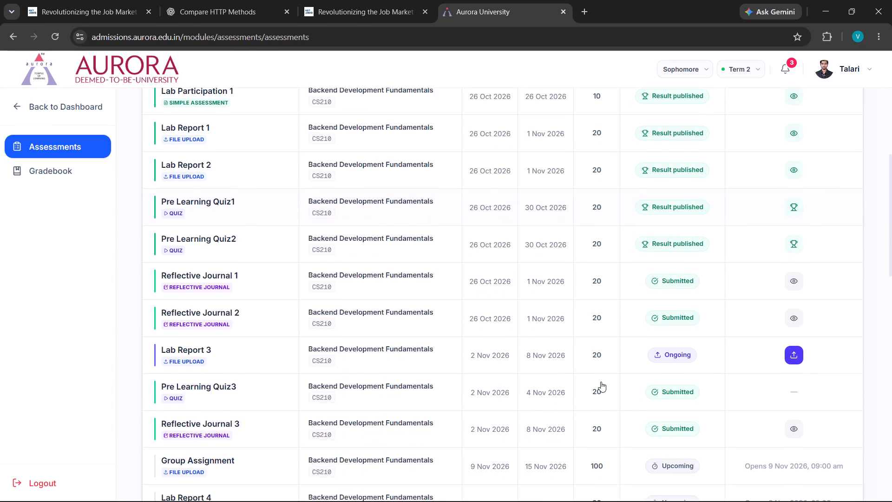
scroll(601, 382, up, 4)
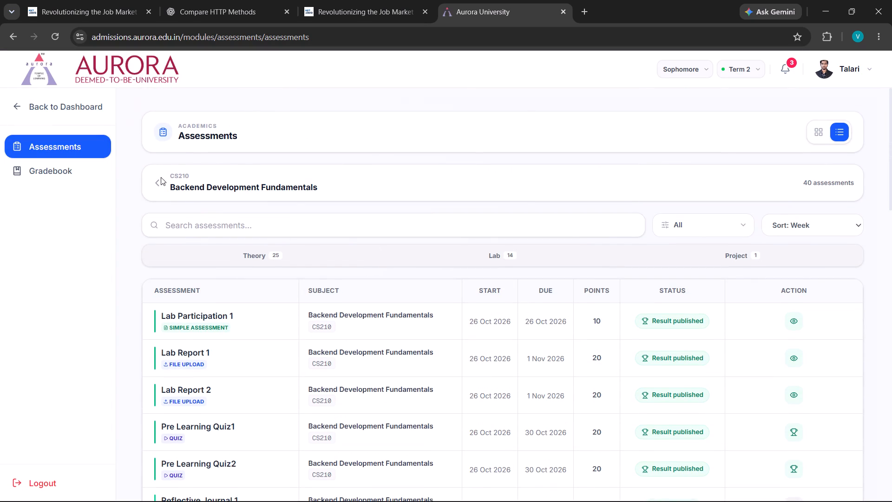
click(157, 182)
scroll(577, 349, down, 3)
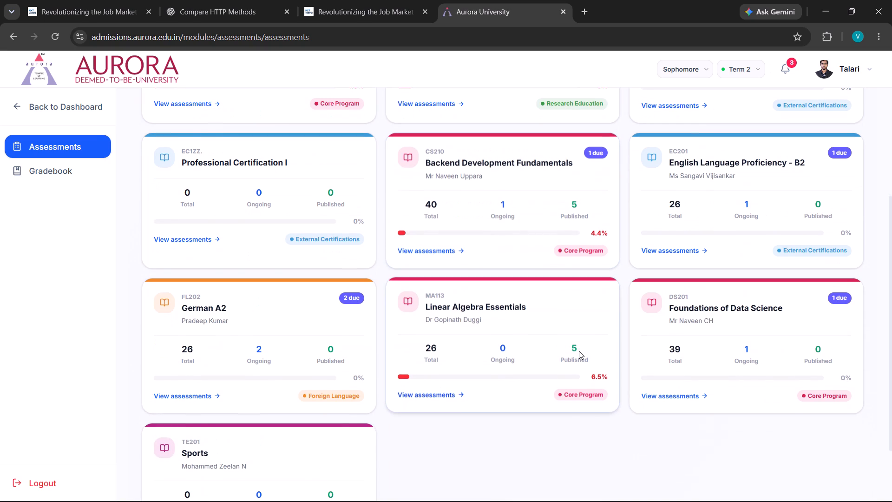
click(579, 351)
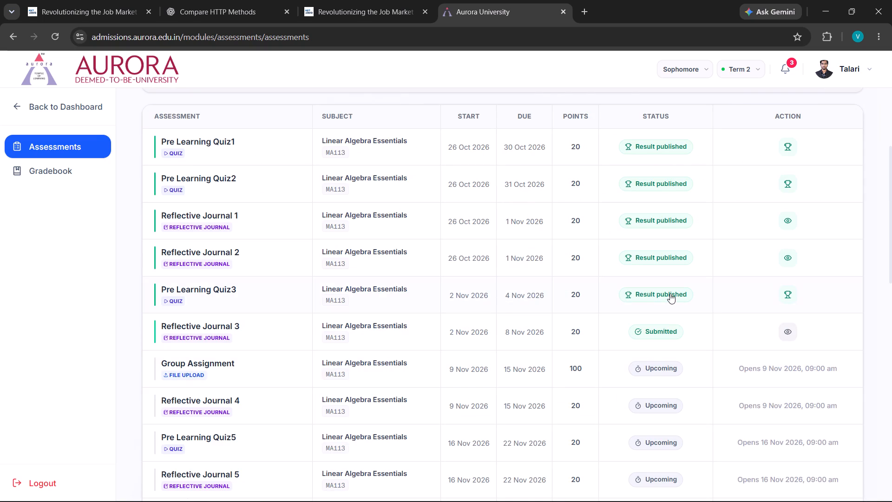
Check the published results of Pre Learning Quiz3, Reflective Journal 2 and Reflective Journal 1 in Linear Algebra Essentials.
click(670, 293)
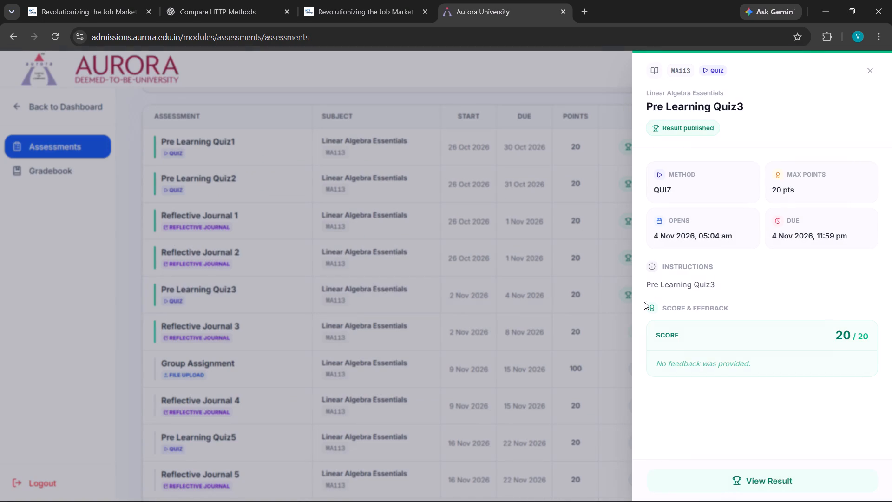
click(589, 316)
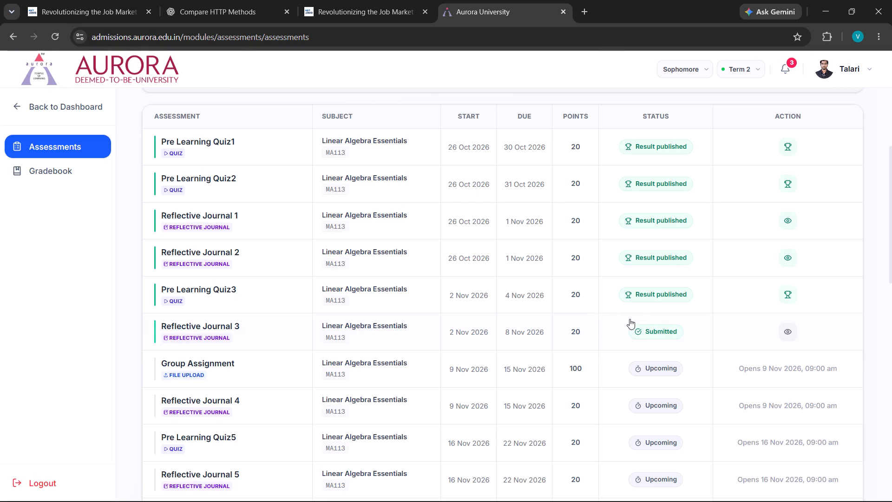
click(662, 251)
click(564, 268)
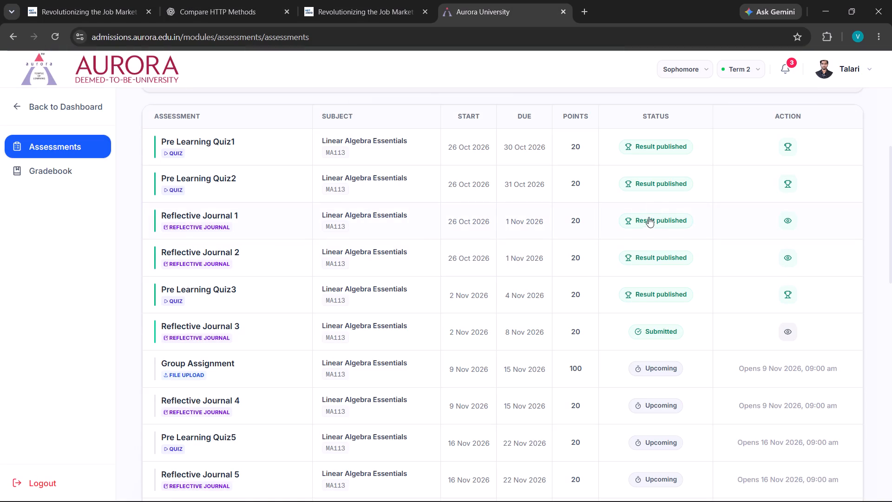
click(648, 220)
click(524, 259)
Leave the Linear Algebra Essentials assessments and return to the subject overview.
scroll(217, 170, up, 2)
scroll(217, 170, down, 1)
scroll(217, 170, up, 3)
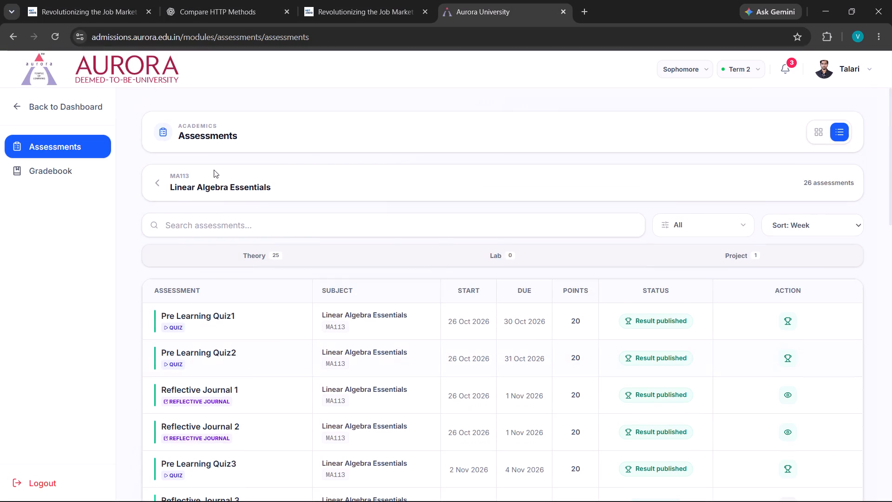
click(157, 186)
Switch to the learning.ccbp.in portal showing the day's class schedule.
click(312, 0)
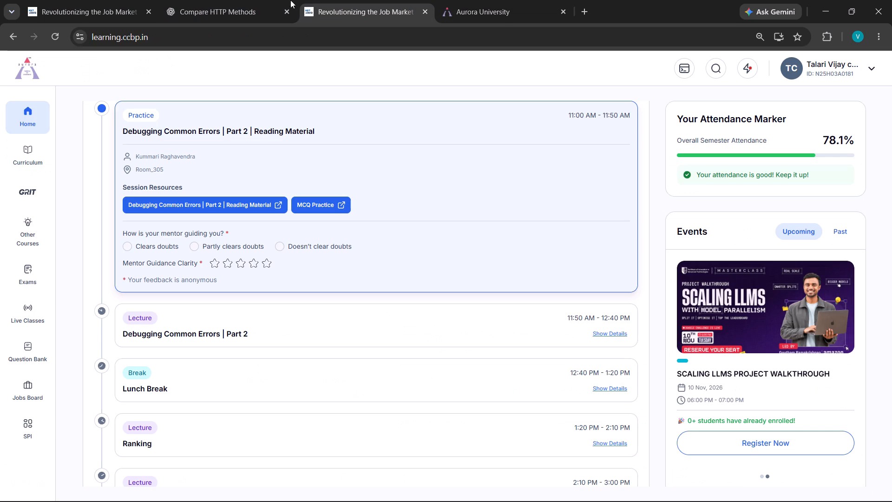
Open the Intersection of Two Linked Lists problem from the Module II: Linked Lists coding practice.
click(244, 0)
click(120, 0)
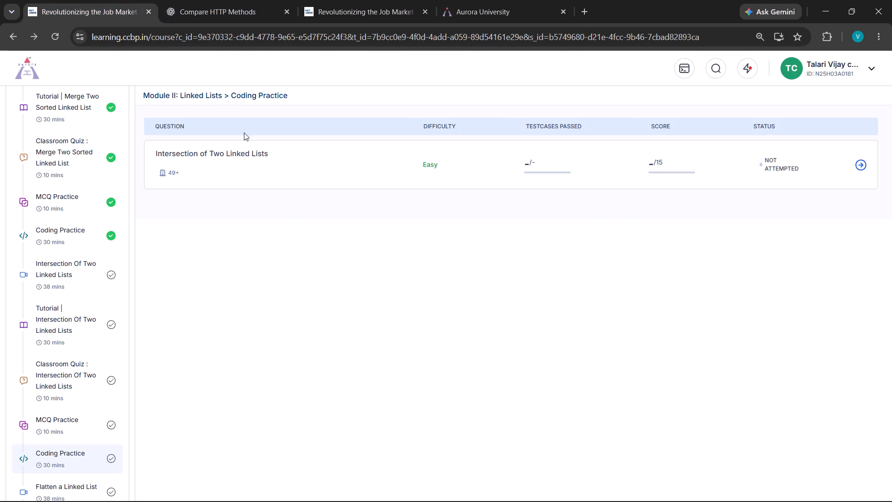
click(261, 157)
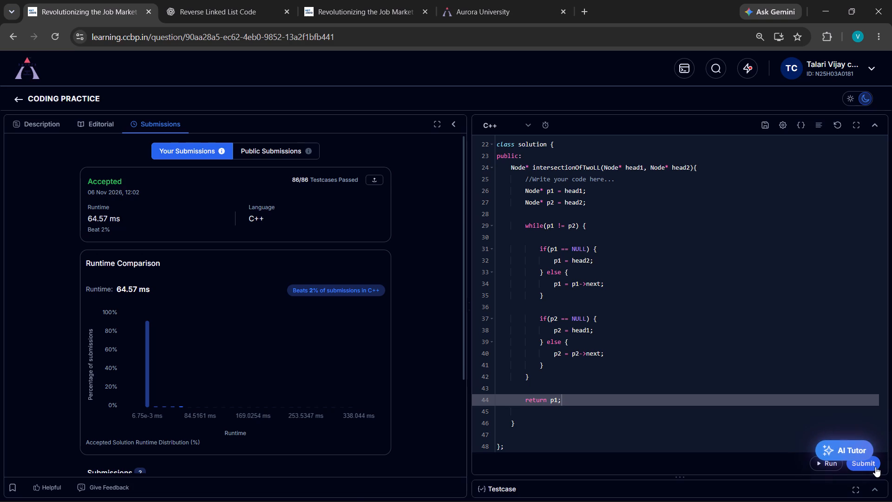
click(872, 464)
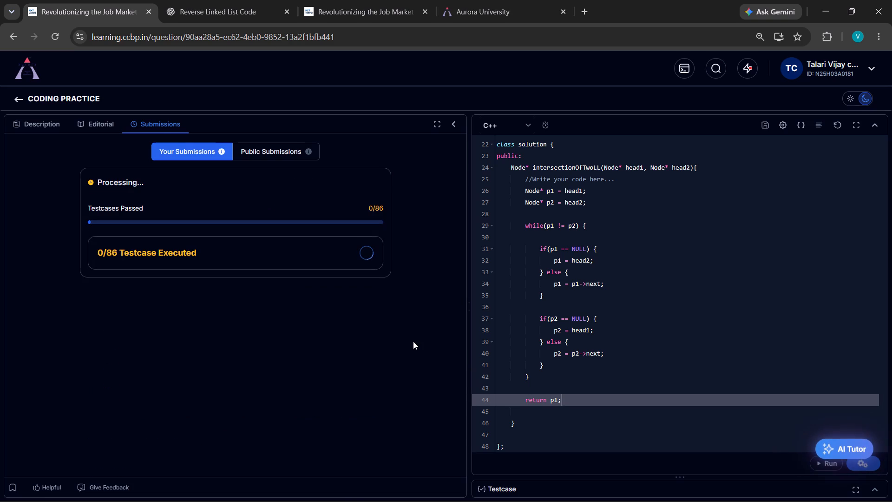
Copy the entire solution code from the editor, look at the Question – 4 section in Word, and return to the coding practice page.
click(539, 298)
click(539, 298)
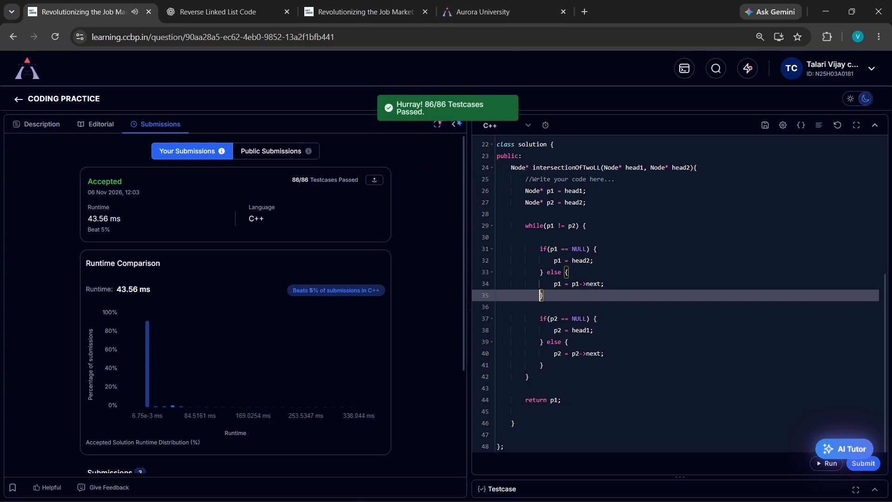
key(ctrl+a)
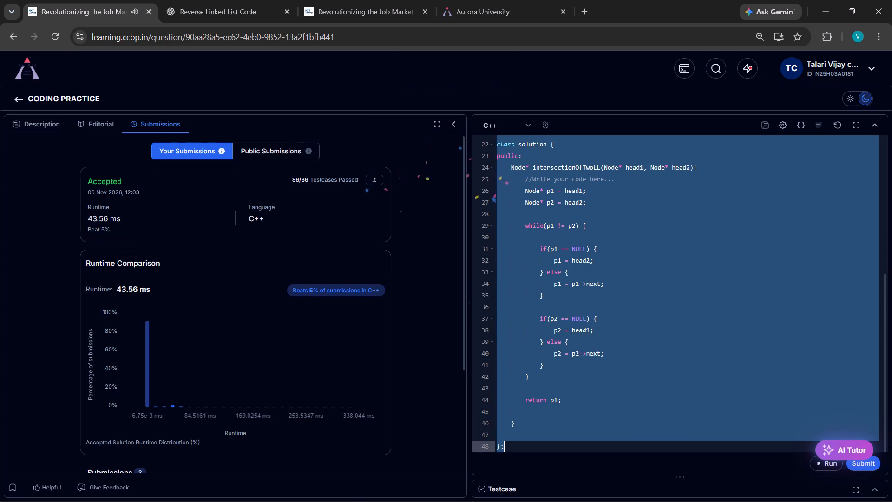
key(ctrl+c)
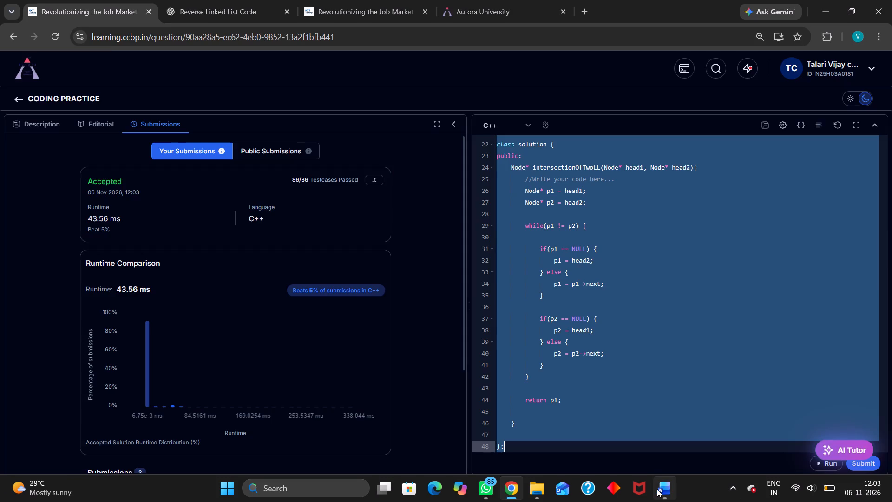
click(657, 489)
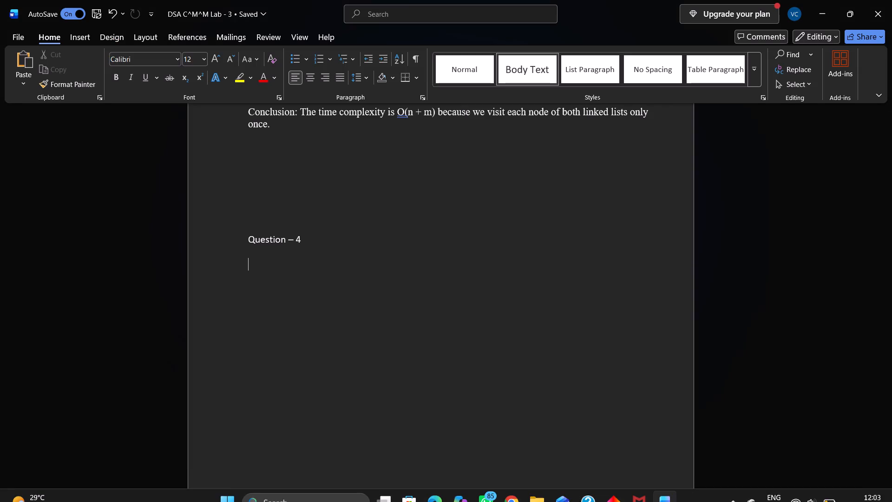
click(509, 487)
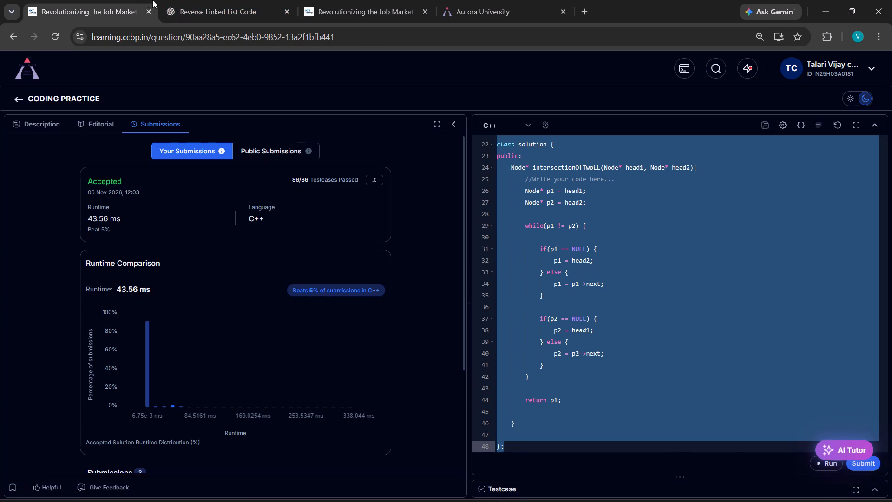
Capture the problem description beside the solution code and paste the screenshot under Question – 4 in the Word document DSA C^M^M Lab - 3.
click(51, 121)
click(611, 251)
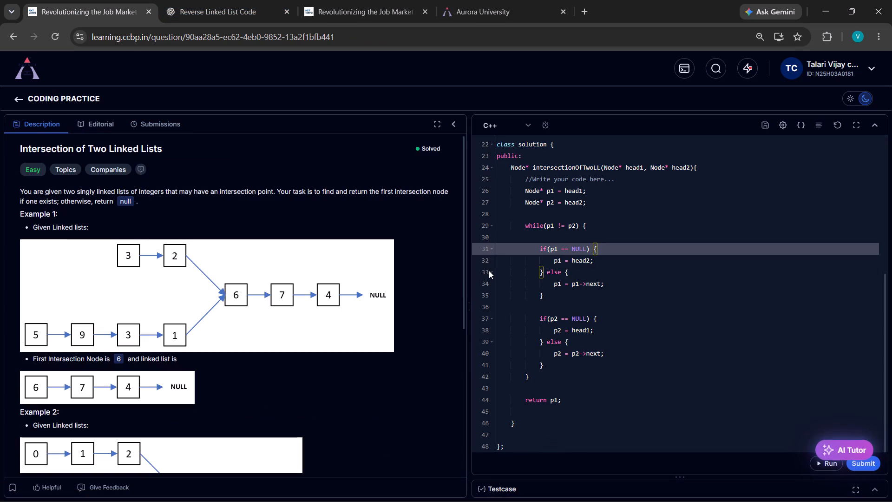
key(ctrl+Print)
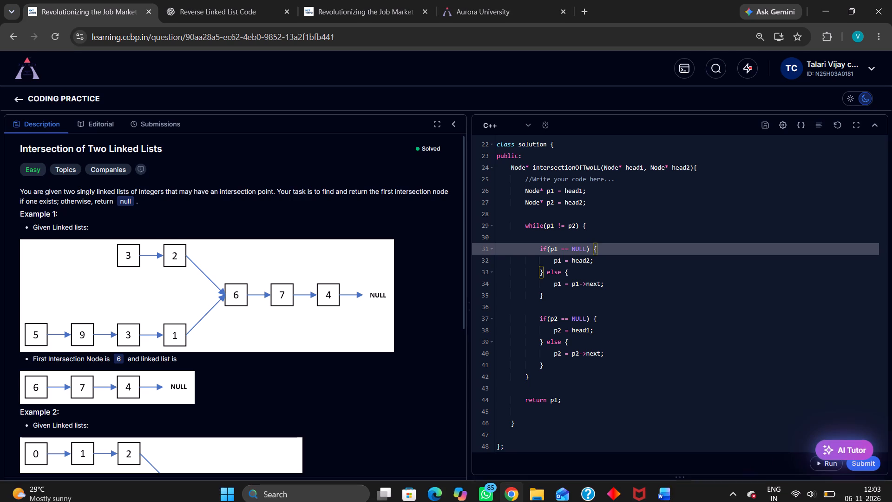
click(658, 487)
key(ctrl+v)
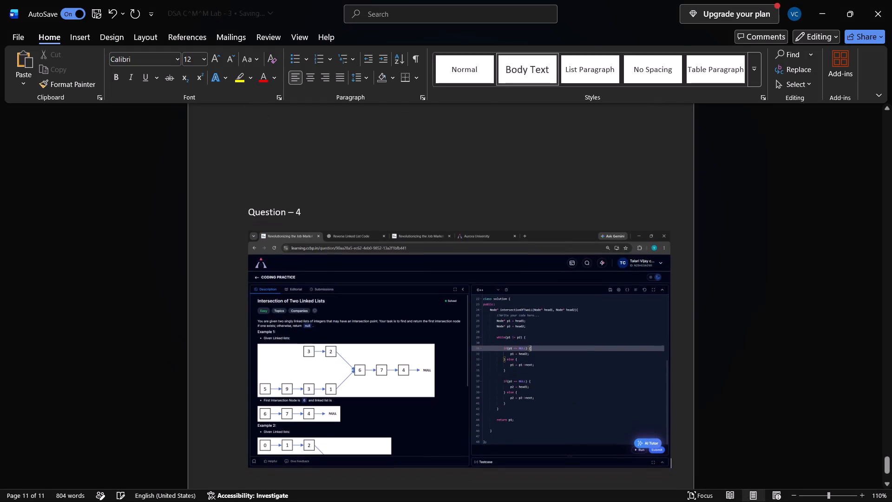
Crop the browser tabs and address bar off the top of the Question – 4 screenshot.
right_click(554, 351)
click(585, 381)
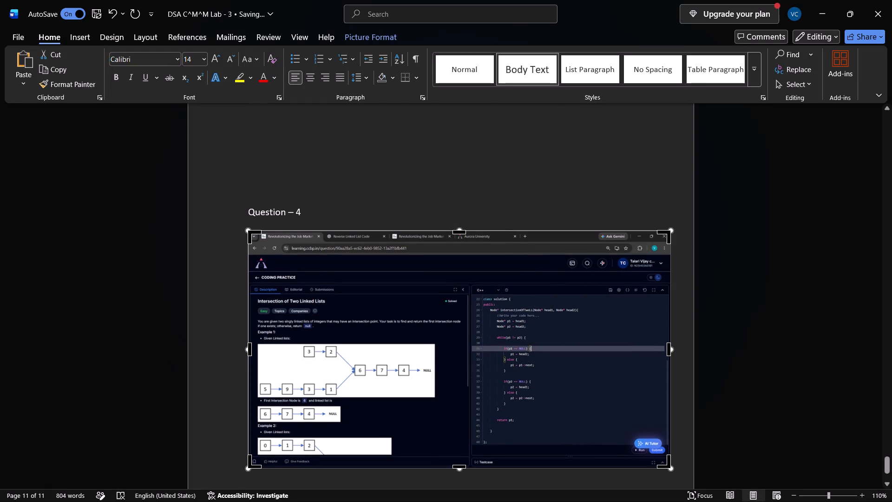
click(457, 230)
drag(456, 231, 456, 236)
drag(456, 236, 459, 254)
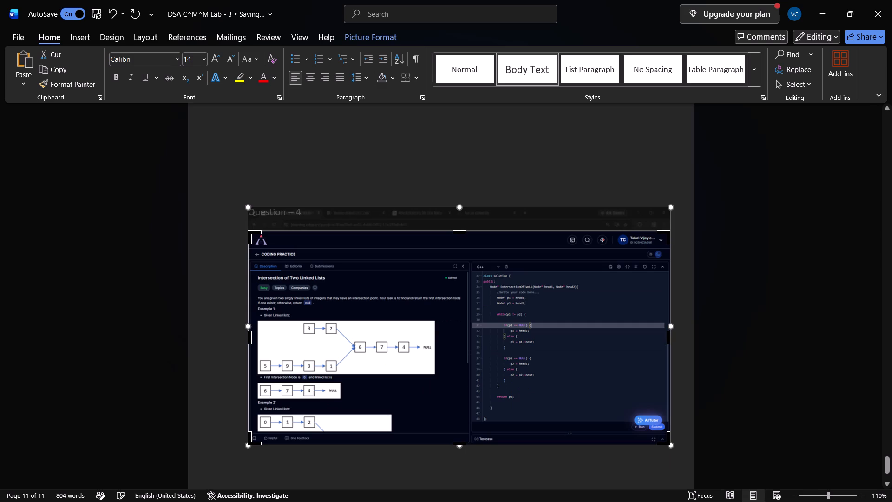
click(746, 262)
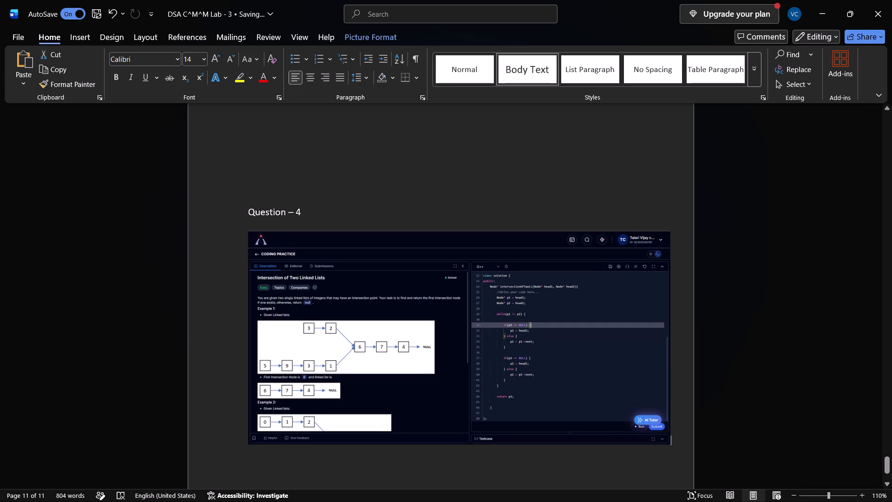
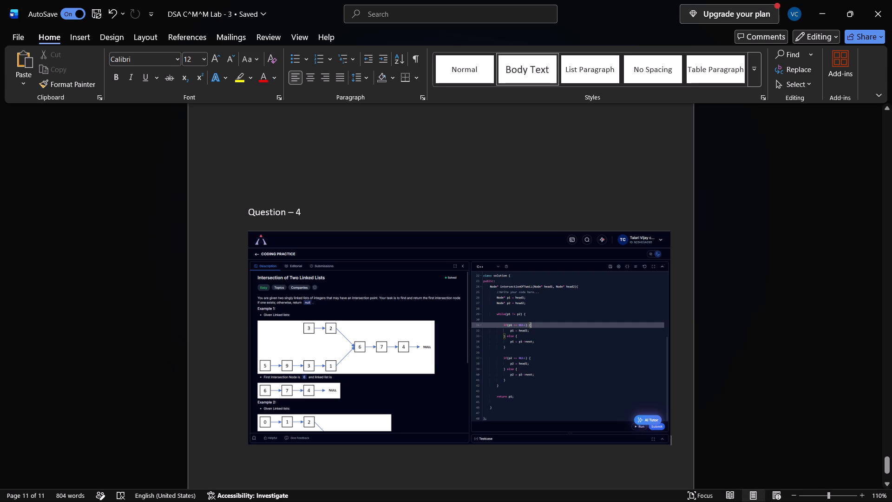
Add a "Code :" heading a few lines below the Question – 4 screenshot.
scroll(590, 329, down, 2)
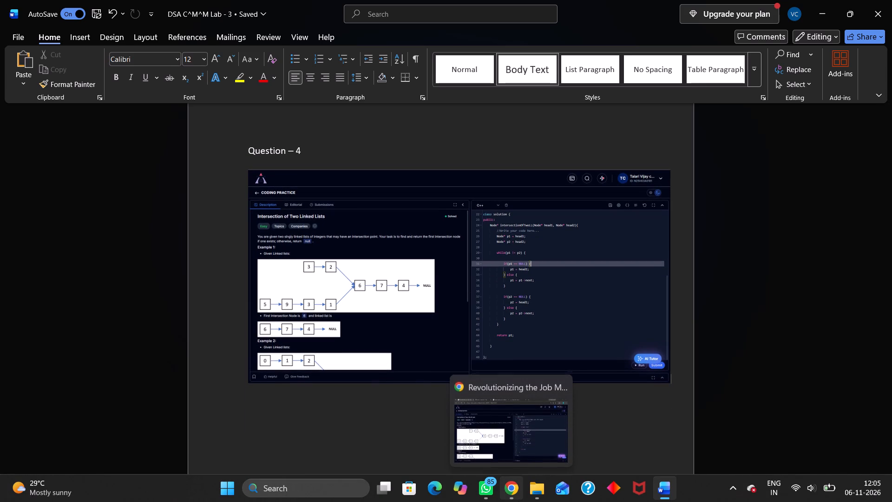
scroll(516, 302, down, 2)
scroll(516, 302, up, 1)
scroll(516, 302, down, 1)
scroll(516, 302, up, 2)
scroll(516, 302, down, 1)
key(Return)
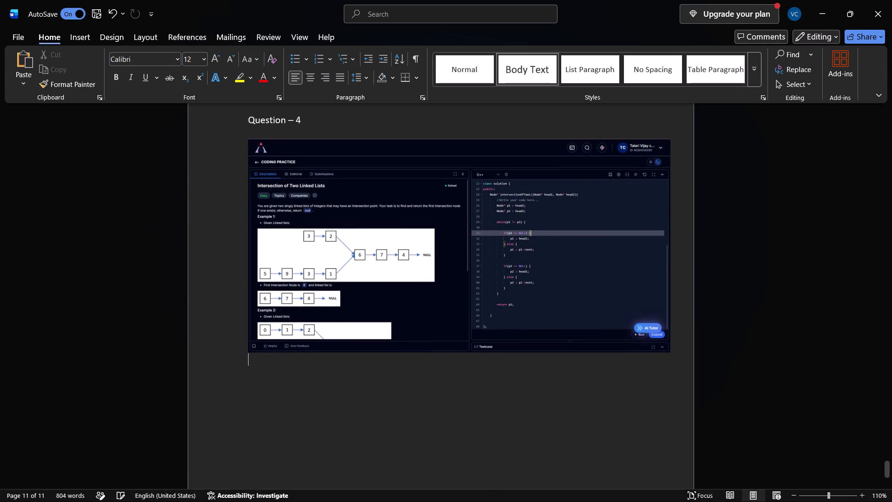
key(Return)
key(Return)
key(Return)
key(Return)
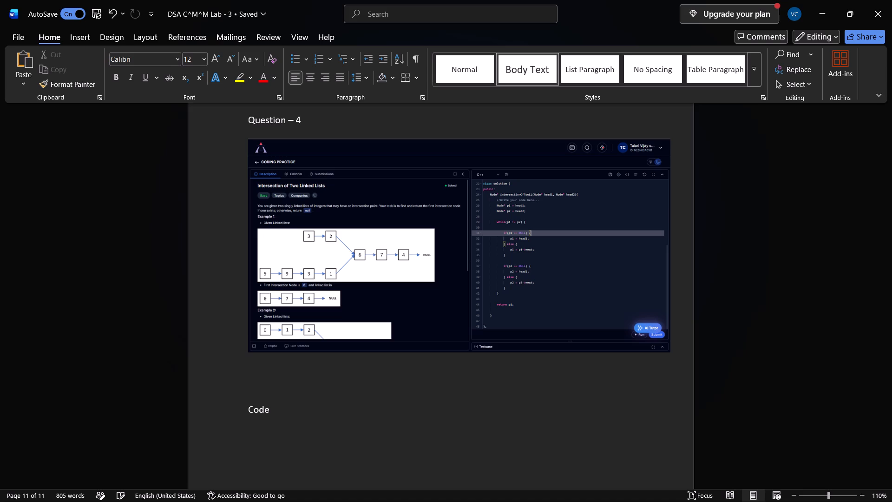
key(space)
text(:)
Insert an empty Simple Text Box at the top of a new page following the Code heading.
key(Return)
key(Return)
key(Return)
key(Return)
key(Return)
key(Return)
key(Return)
key(Return)
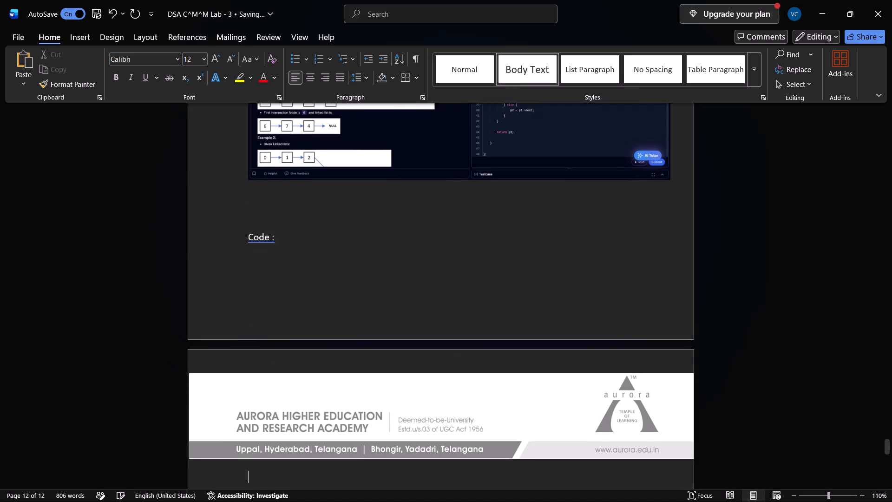
key(BackSpace)
click(84, 33)
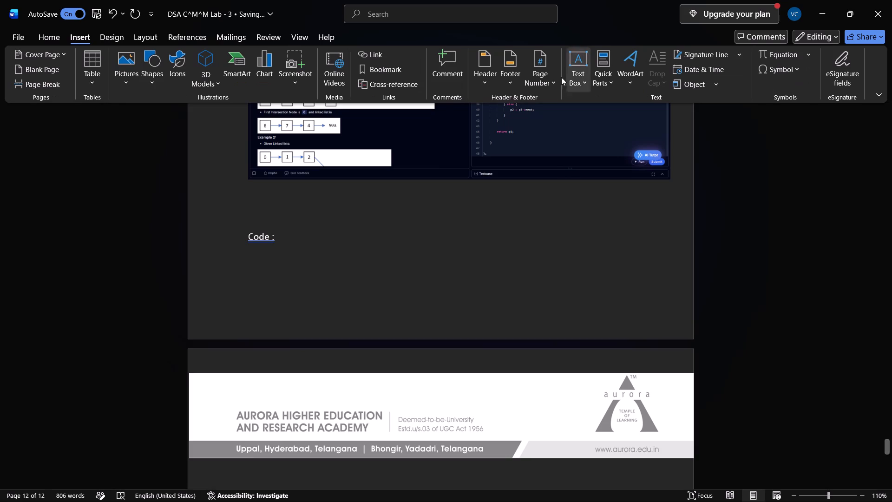
click(577, 71)
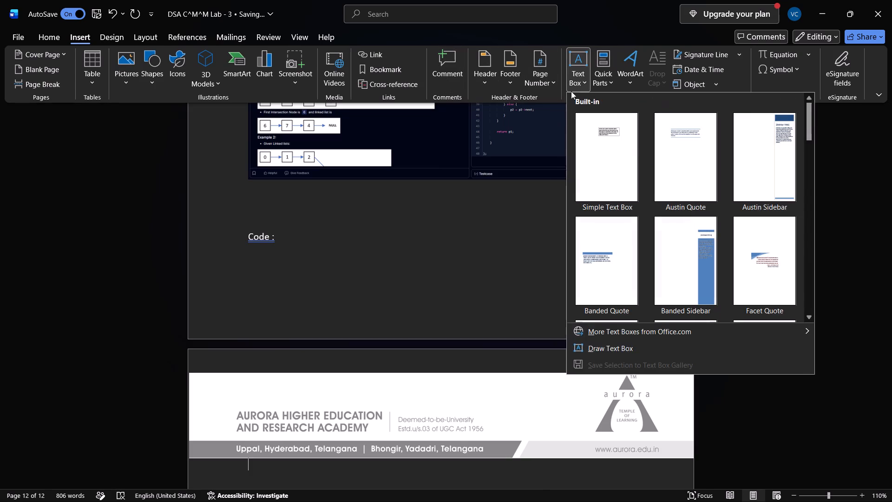
click(618, 180)
key(space)
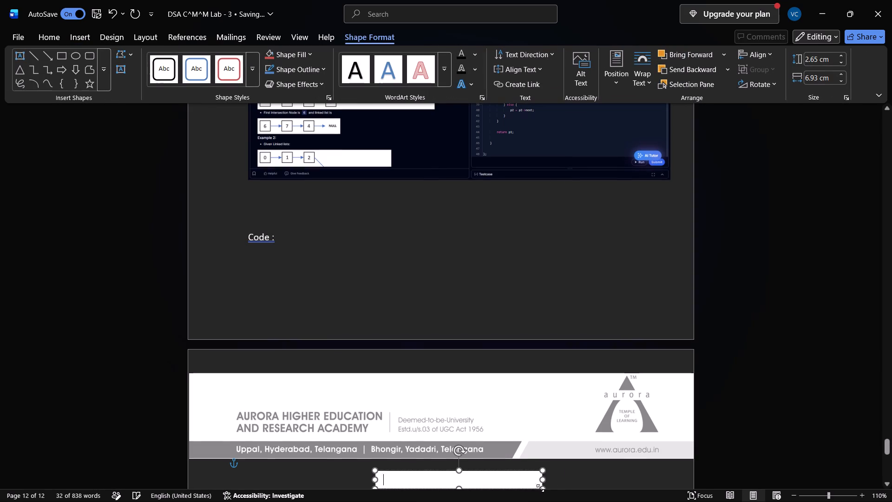
Widen the text box across the page margins to about 17.6 cm and place the cursor inside it.
drag(543, 482, 672, 477)
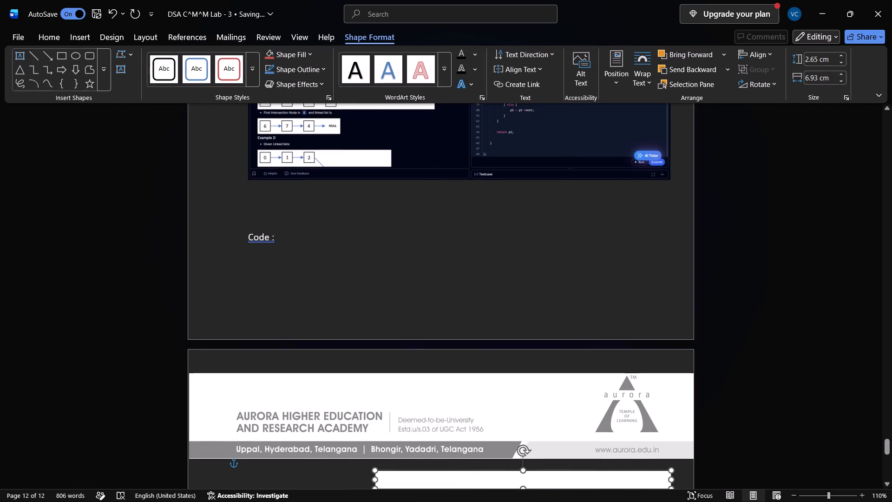
drag(672, 477, 675, 476)
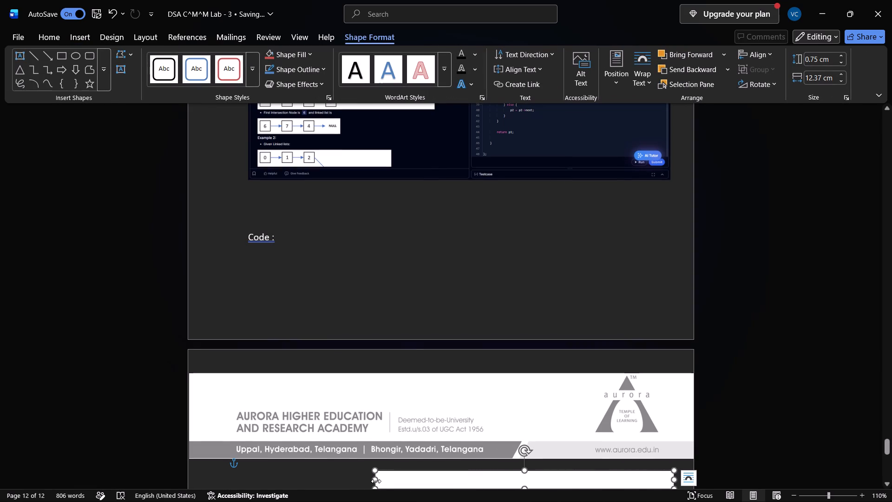
drag(376, 481, 242, 484)
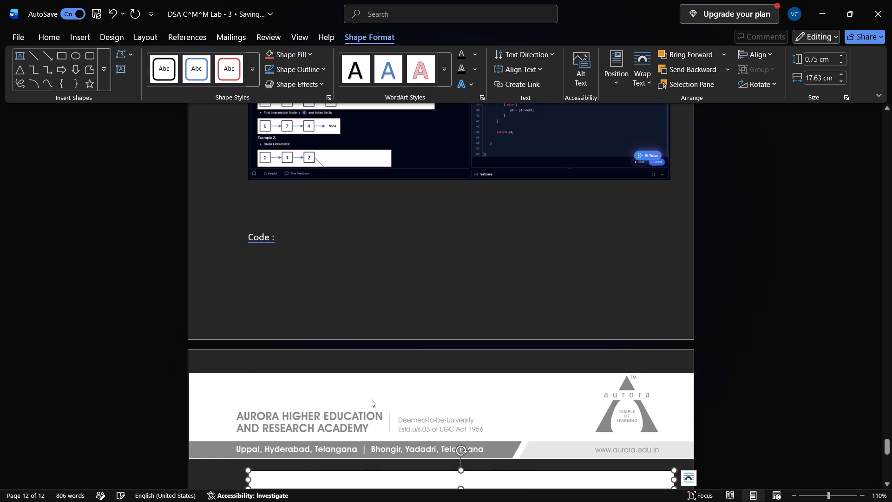
scroll(403, 357, down, 4)
click(470, 458)
click(453, 360)
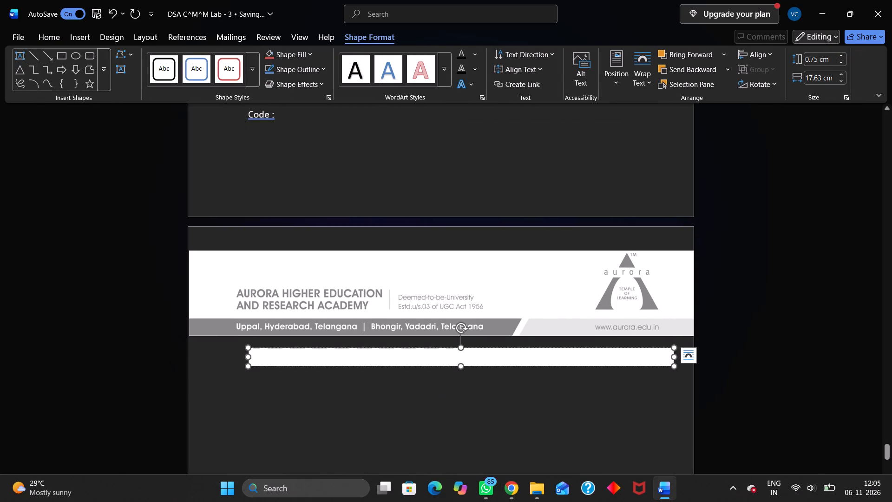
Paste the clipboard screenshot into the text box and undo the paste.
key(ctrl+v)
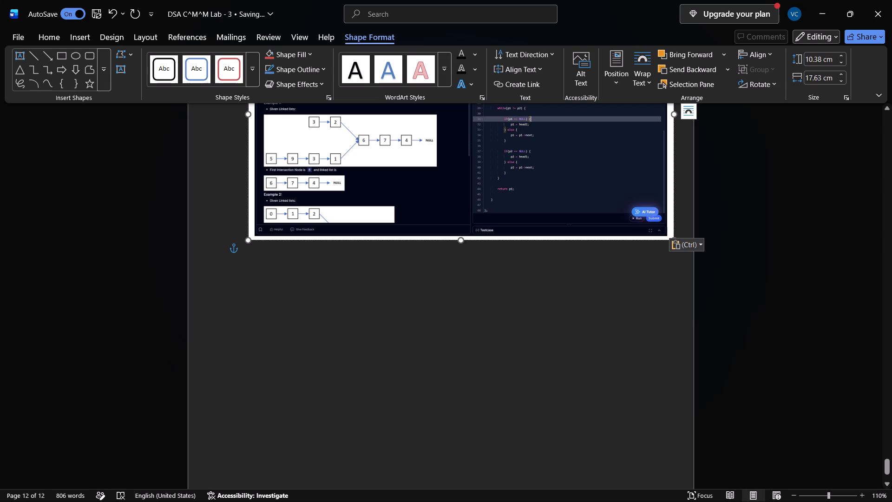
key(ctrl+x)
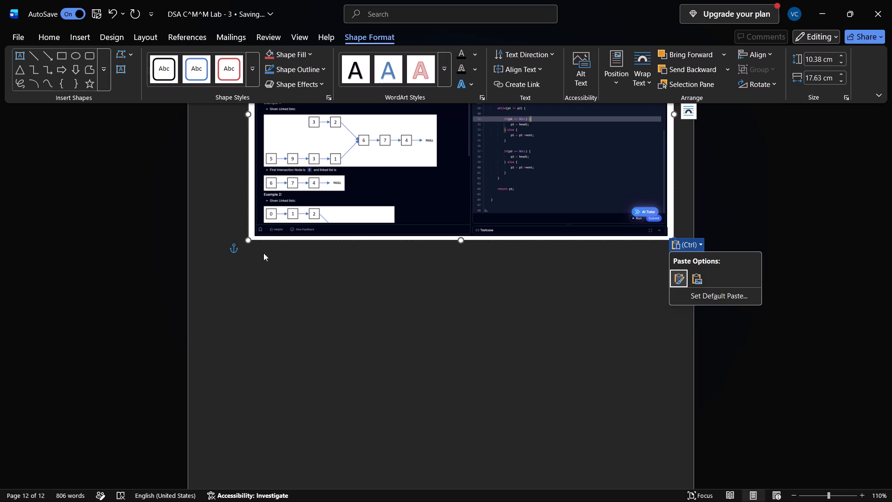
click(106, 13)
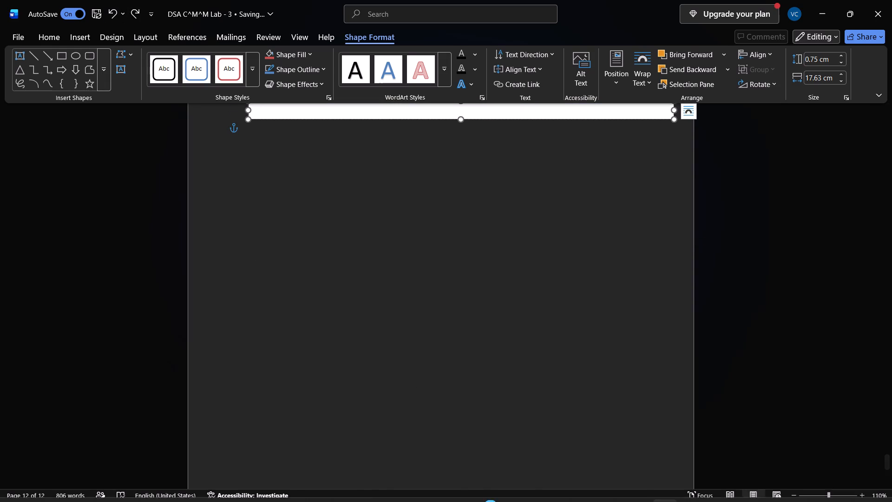
Copy the entire Intersection of Two Linked Lists solution from the code editor in Chrome and paste it into the Word text box.
click(508, 490)
click(514, 291)
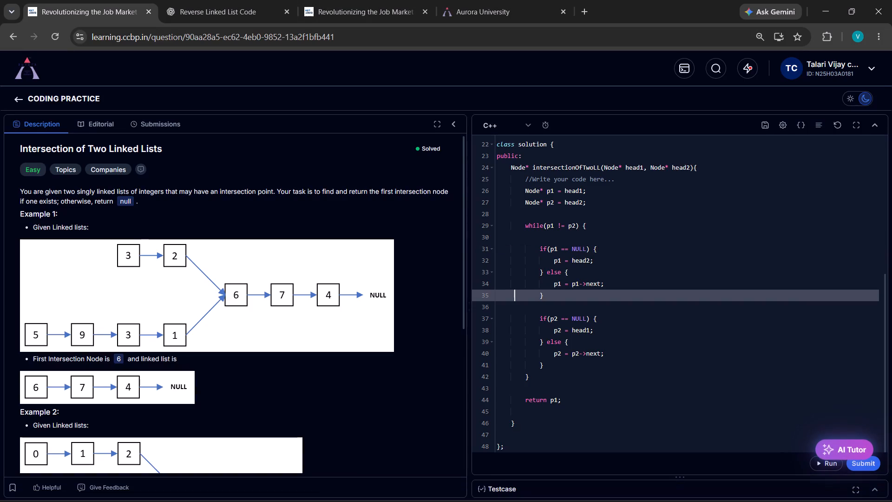
key(ctrl+a)
key(ctrl+c)
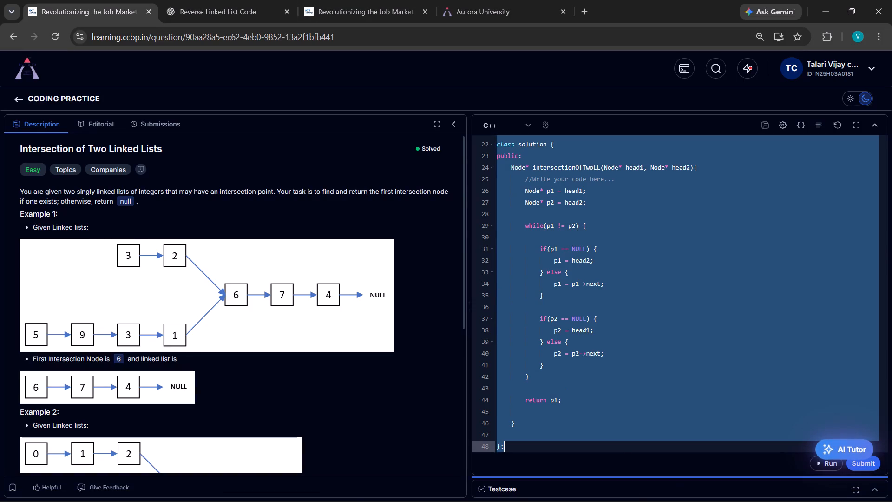
click(675, 490)
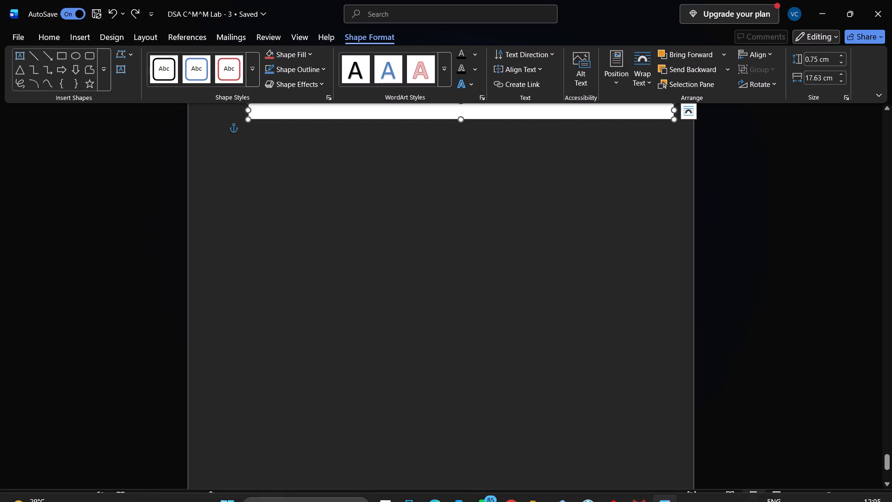
key(ctrl+v)
scroll(417, 200, down, 5)
scroll(418, 221, up, 1)
scroll(418, 221, down, 2)
scroll(467, 413, down, 2)
scroll(467, 413, up, 1)
scroll(467, 413, down, 3)
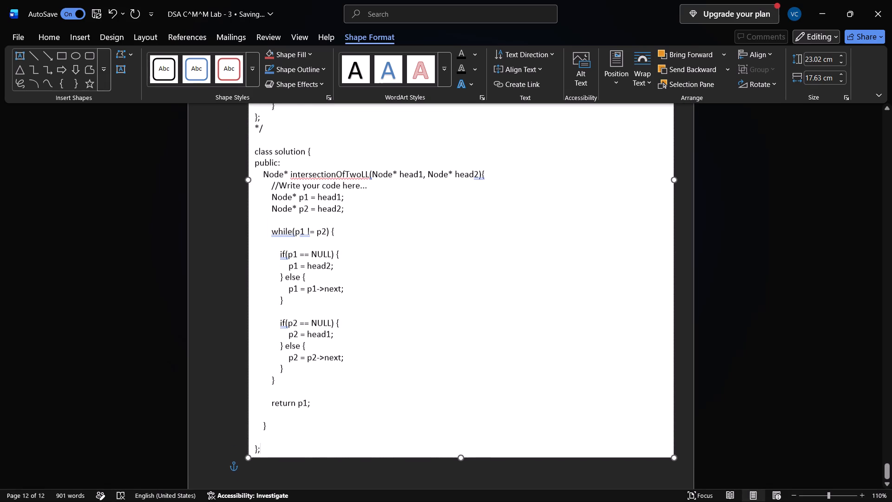
Add the heading "Test Cses :" on a new page below the code text box, followed by blank lines.
click(683, 456)
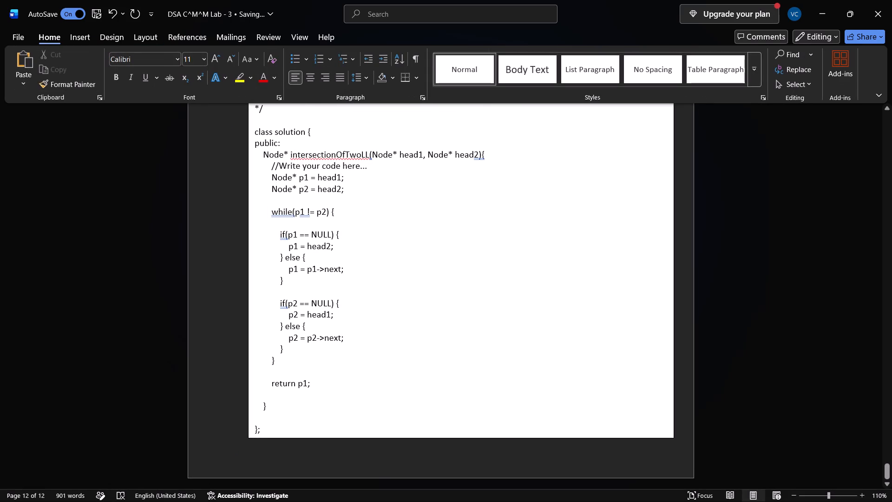
key(Return)
key(Return)
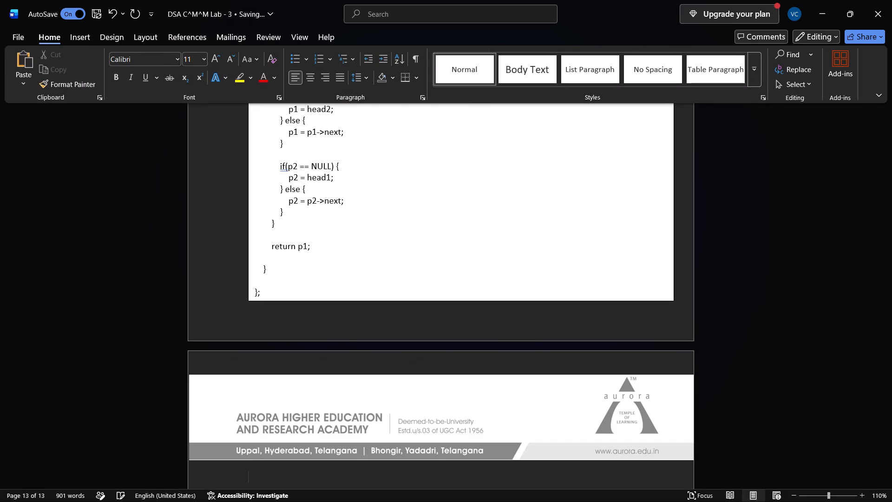
text(ses)
key(space)
text(:)
key(Return)
key(Return)
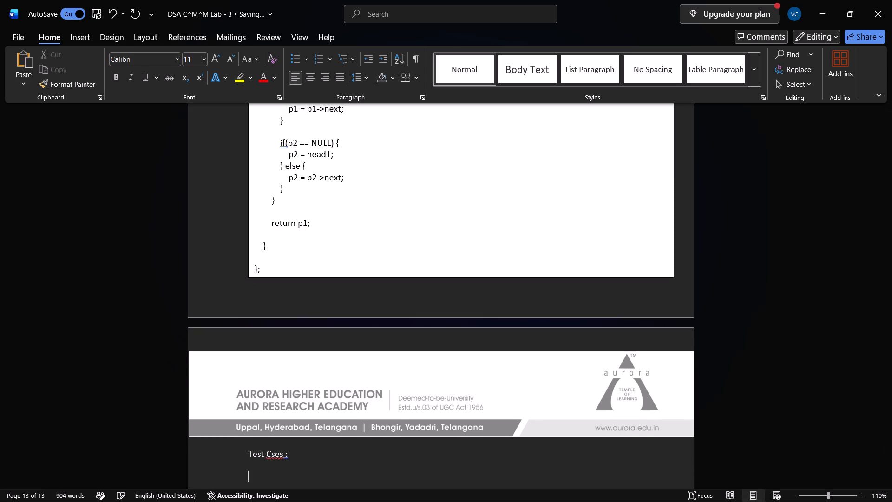
In Chrome, enlarge the Testcase area below the solution code, then run and submit the solution.
click(508, 477)
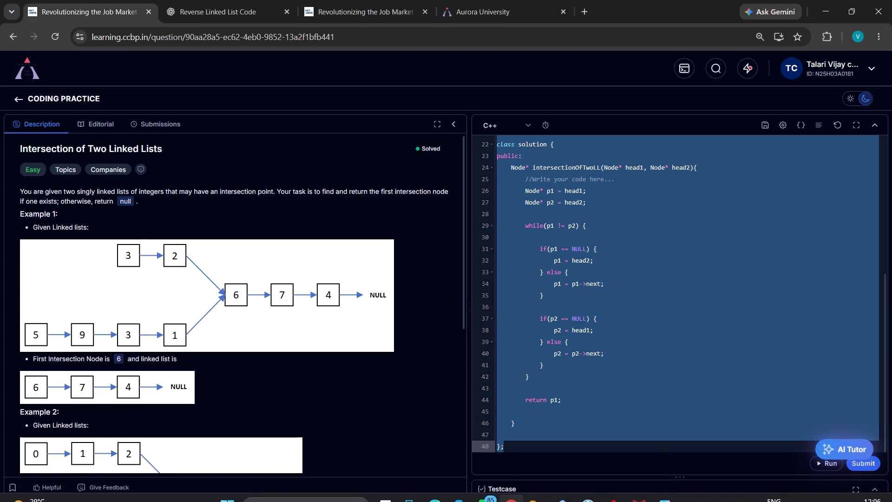
click(712, 370)
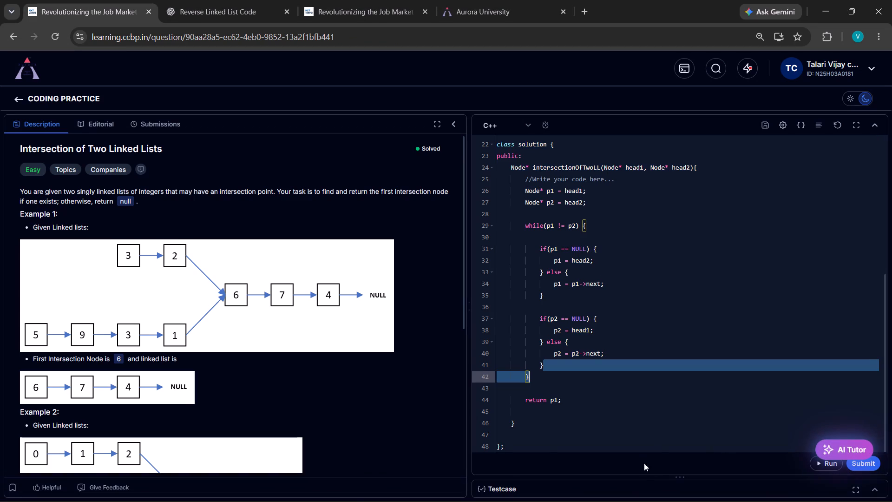
drag(525, 476, 531, 348)
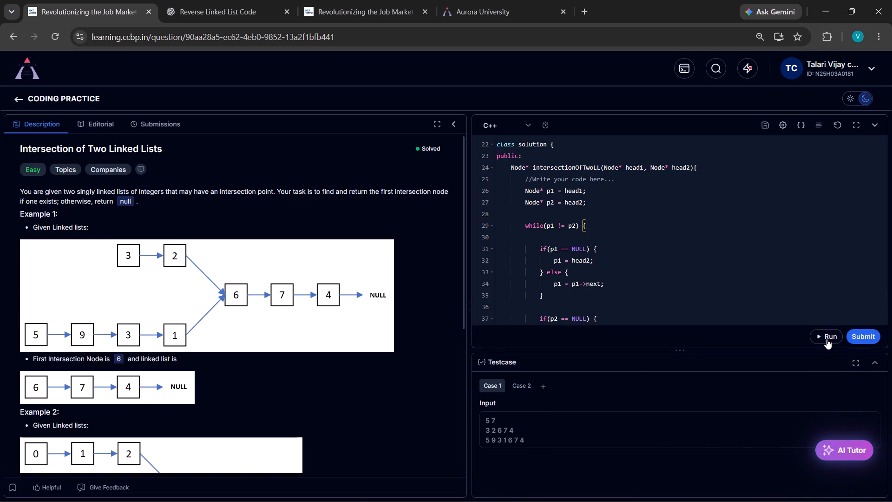
click(826, 339)
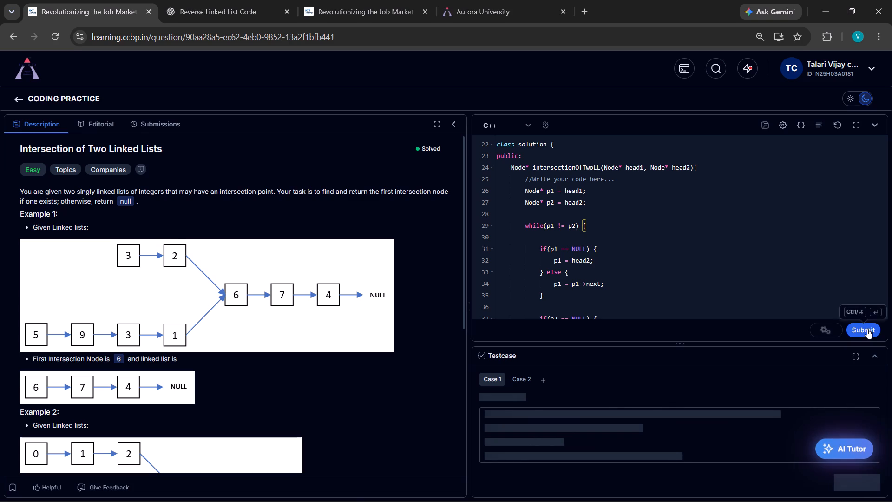
click(867, 329)
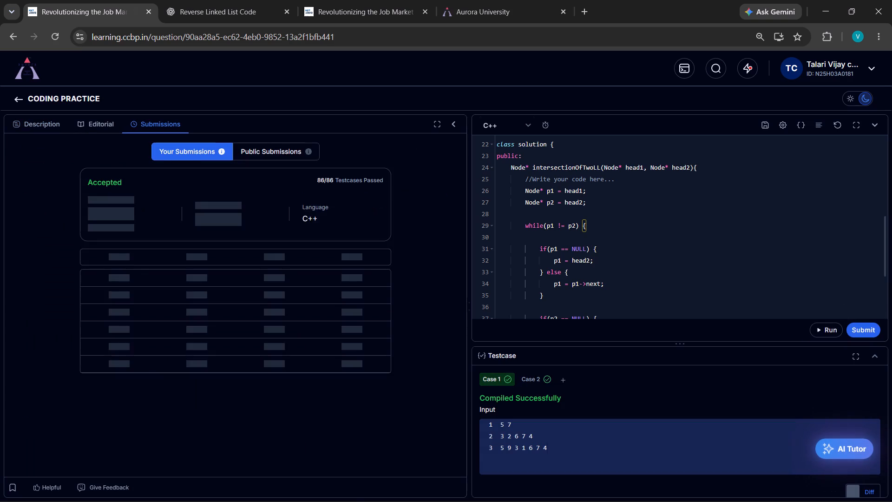
Capture the submission result with the test cases and paste the screenshot under the test cases heading in Word.
key(ctrl+Print)
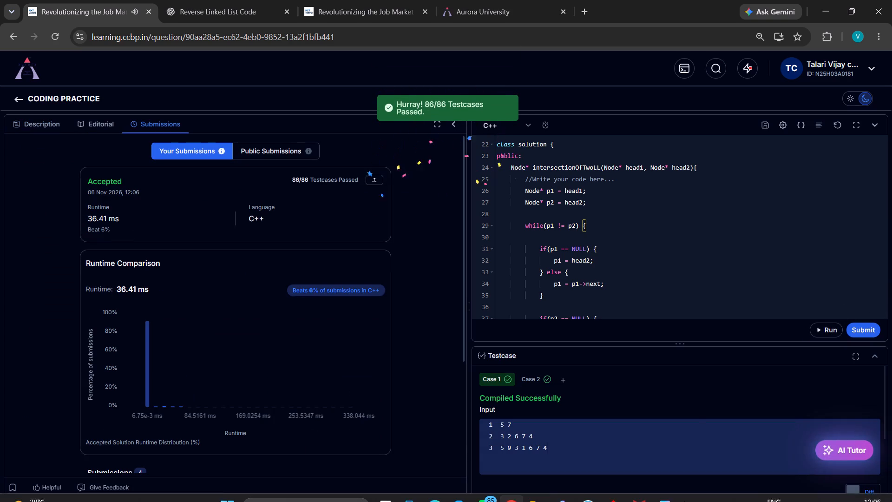
click(656, 482)
scroll(384, 376, down, 4)
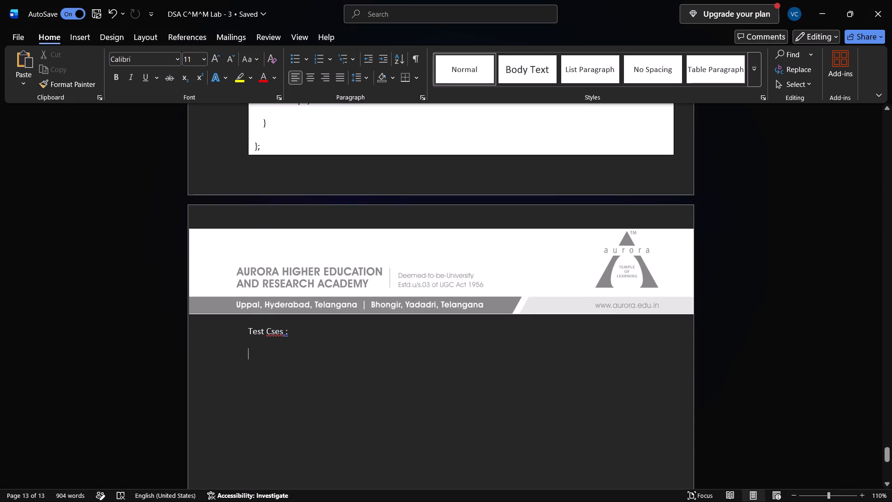
key(ctrl+v)
Crop the browser tabs and address bar off the top of the test cases screenshot.
right_click(384, 376)
click(420, 404)
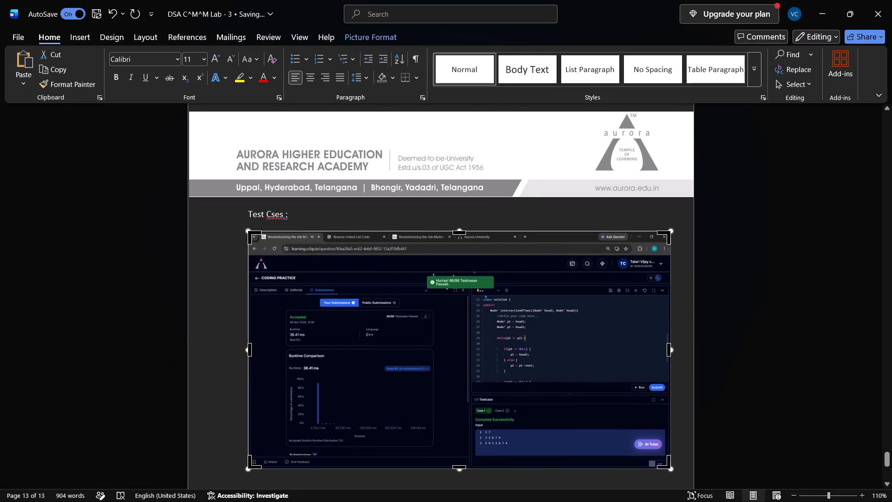
drag(458, 232, 457, 252)
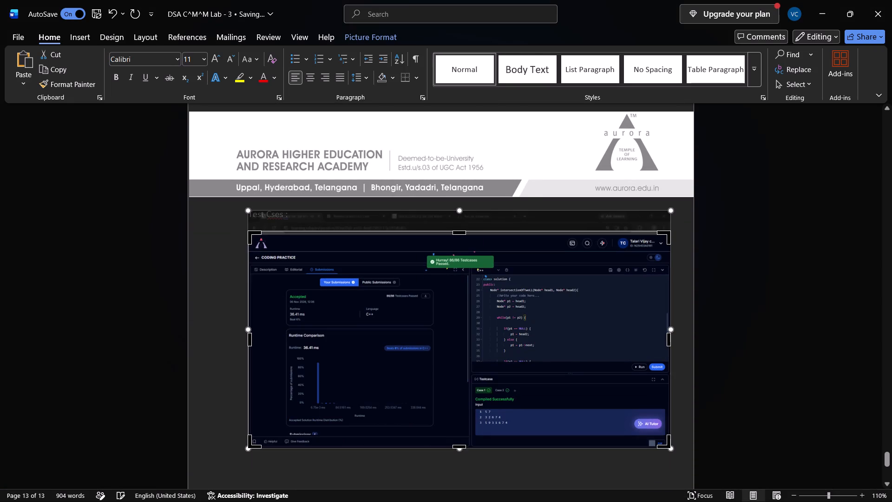
click(730, 305)
Look back over the Question – 4 pages to examine the code text box and the Code heading.
scroll(598, 271, up, 13)
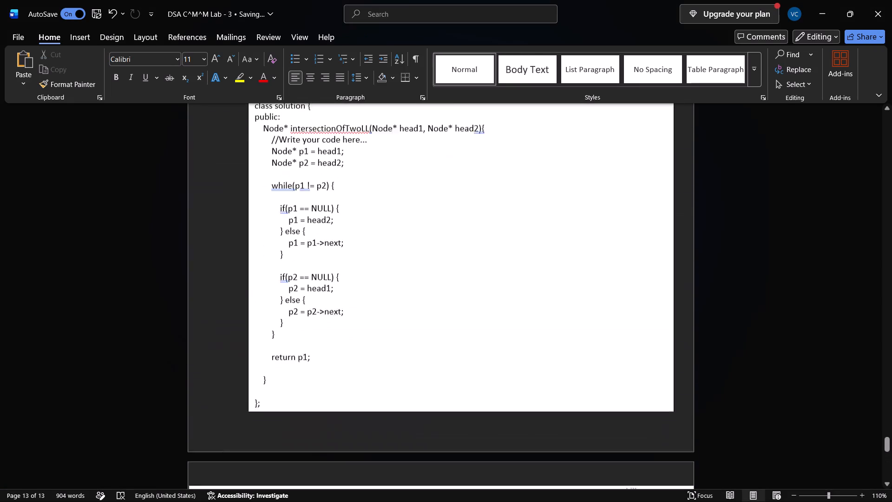
scroll(597, 264, up, 14)
scroll(597, 264, down, 1)
scroll(597, 264, up, 1)
scroll(597, 264, down, 1)
scroll(597, 264, up, 5)
scroll(597, 264, down, 2)
scroll(597, 264, up, 1)
scroll(597, 264, down, 1)
scroll(597, 264, up, 4)
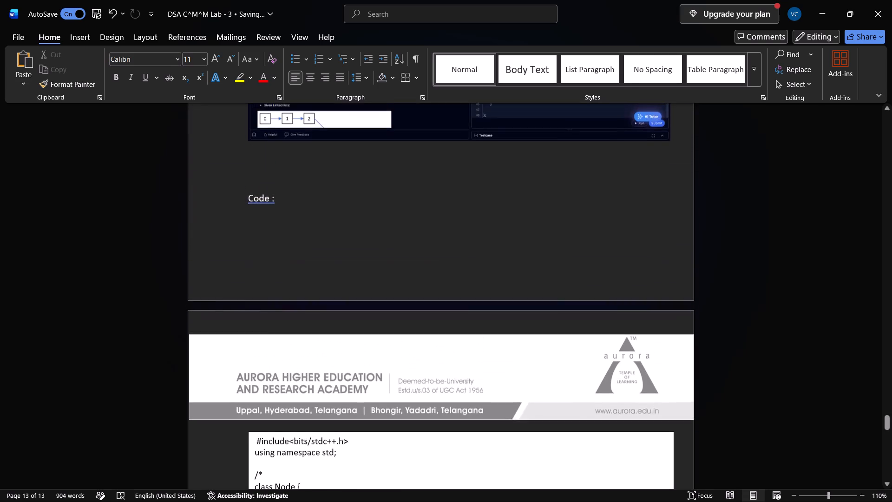
Look back through the Question – 3 pages to examine how the code, screenshots, test cases and complexity sections are laid out.
scroll(597, 264, up, 17)
scroll(597, 264, down, 1)
scroll(597, 264, up, 1)
scroll(597, 264, down, 1)
scroll(597, 264, up, 4)
scroll(597, 264, down, 1)
scroll(597, 264, up, 8)
scroll(597, 264, down, 1)
scroll(597, 264, up, 2)
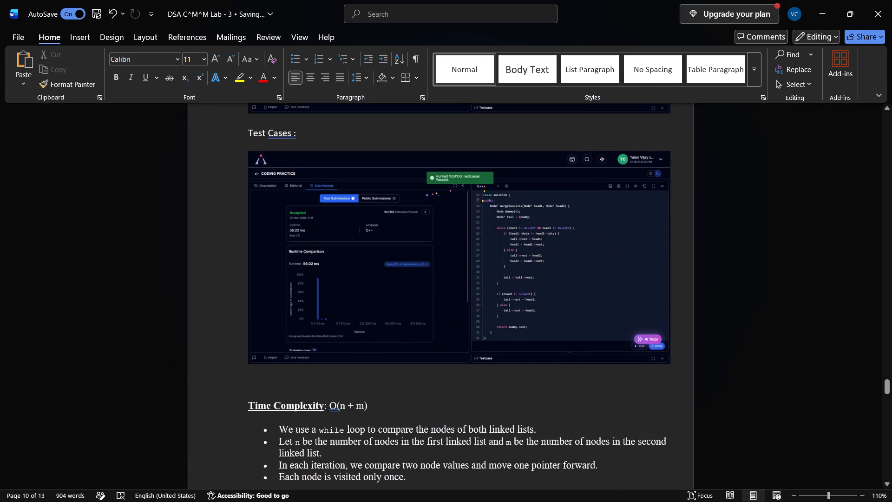
scroll(597, 264, up, 10)
scroll(597, 264, down, 5)
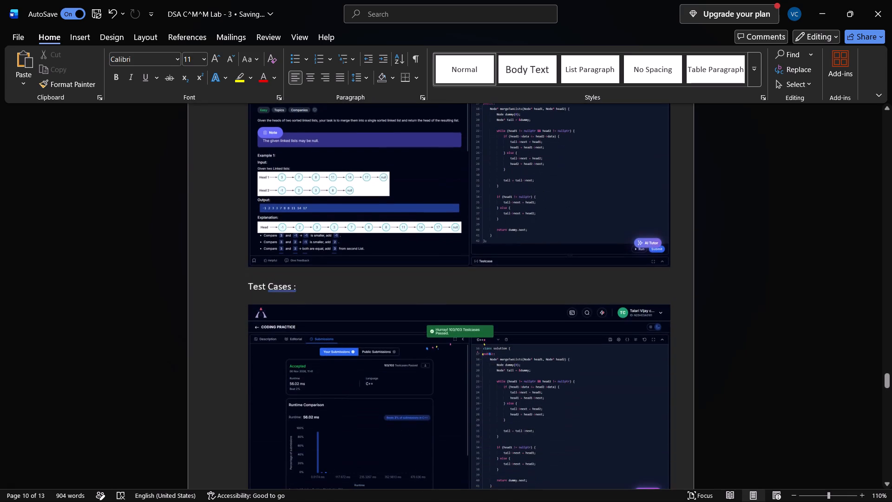
scroll(597, 264, up, 2)
scroll(597, 264, down, 9)
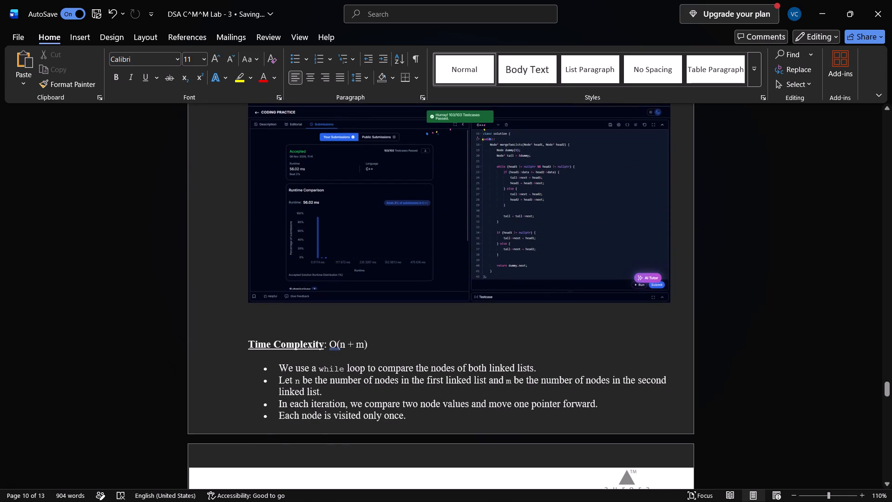
scroll(596, 264, up, 6)
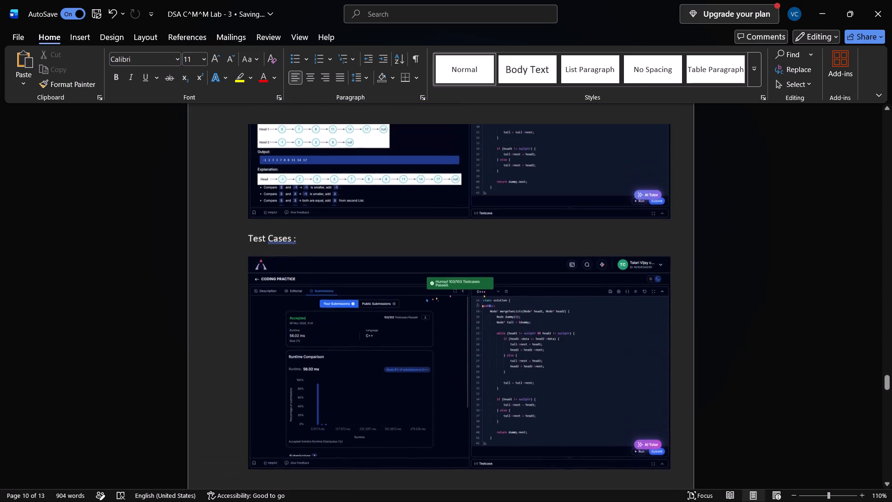
scroll(596, 264, up, 20)
scroll(596, 264, down, 1)
scroll(596, 264, up, 1)
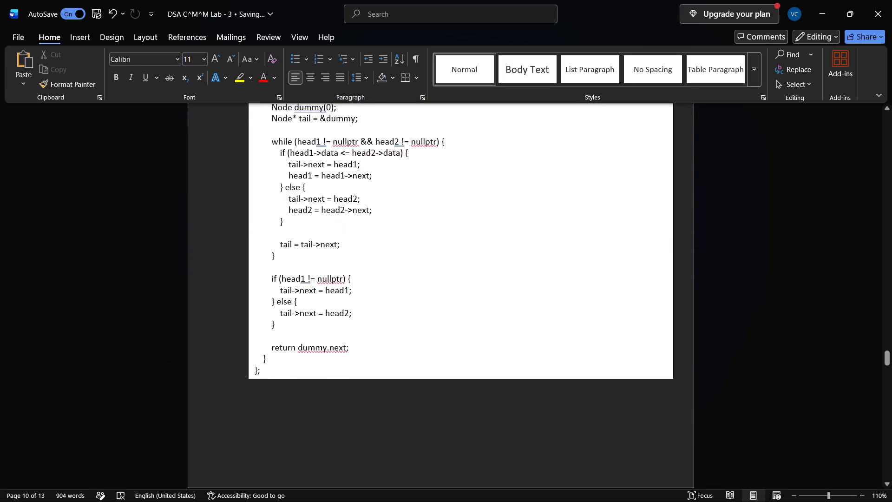
scroll(596, 264, up, 6)
scroll(596, 264, down, 1)
scroll(596, 264, up, 6)
scroll(596, 264, down, 1)
scroll(596, 264, up, 3)
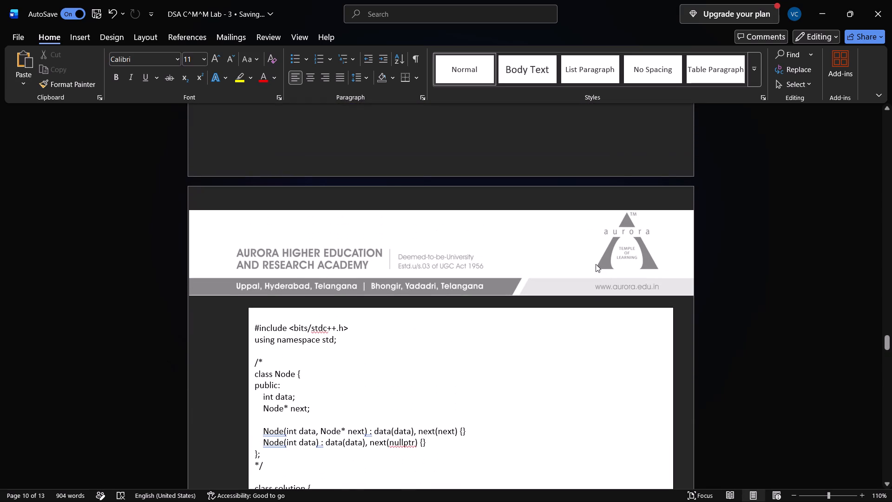
scroll(596, 264, up, 5)
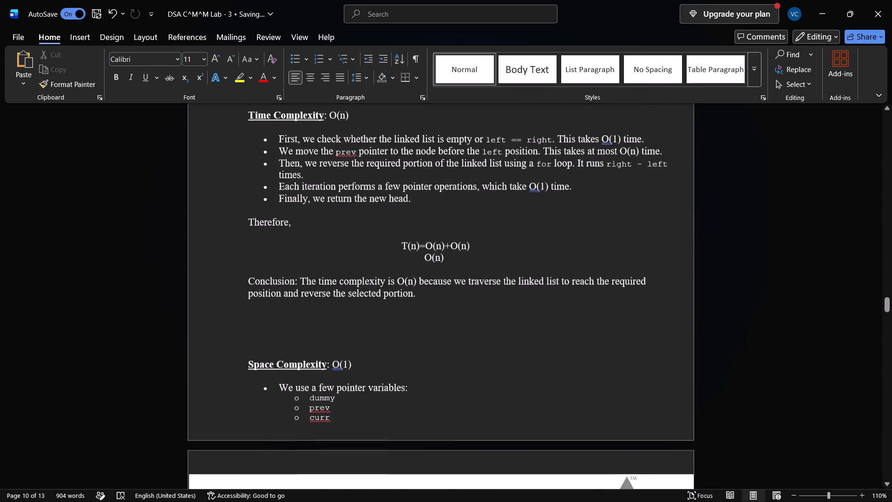
scroll(596, 264, up, 1)
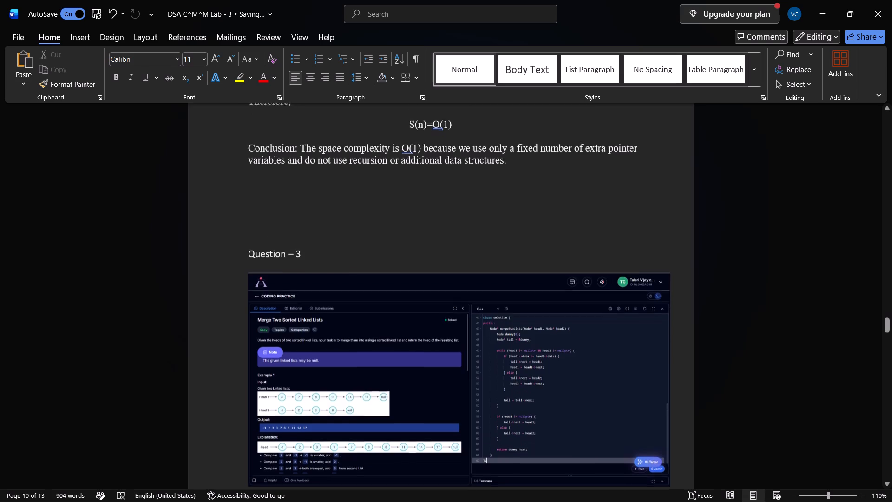
scroll(596, 264, up, 3)
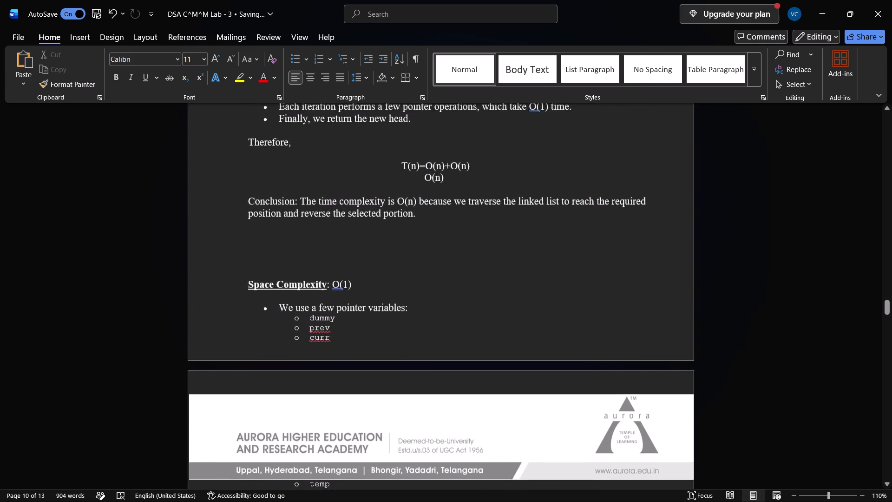
Review the Question – 2 pages to examine the order of the description screenshot, code and test cases.
scroll(596, 264, up, 2)
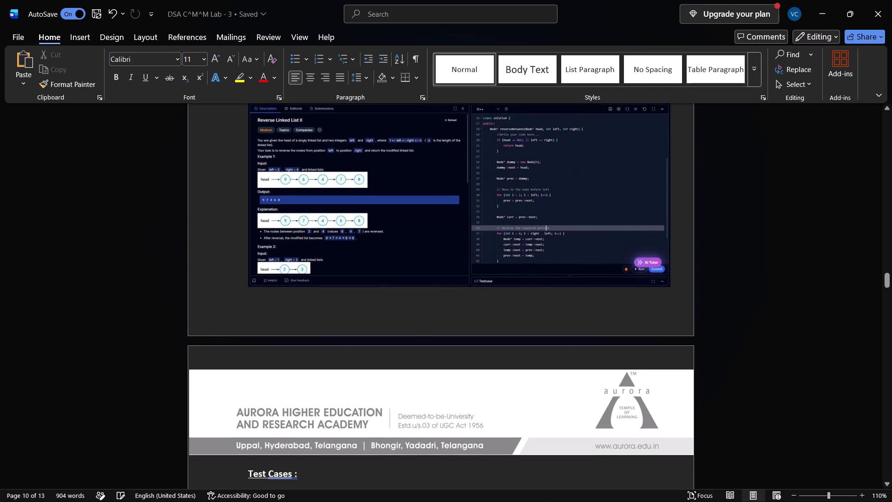
scroll(596, 264, up, 2)
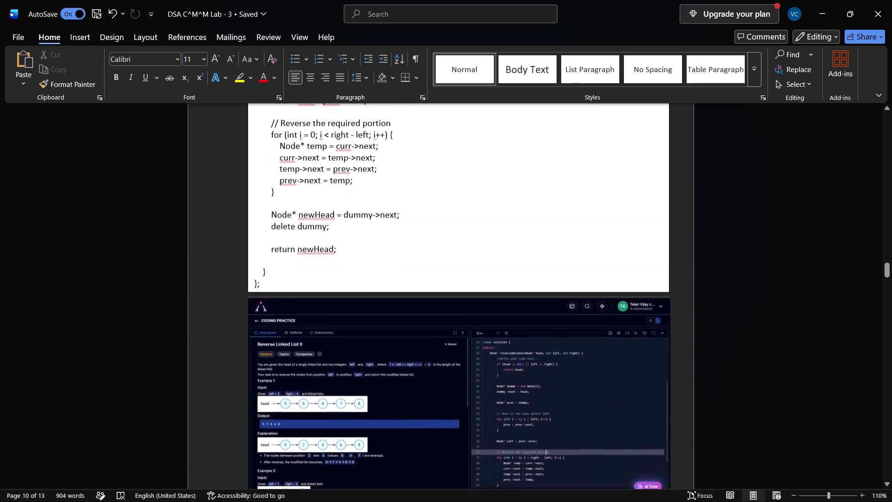
scroll(596, 264, up, 6)
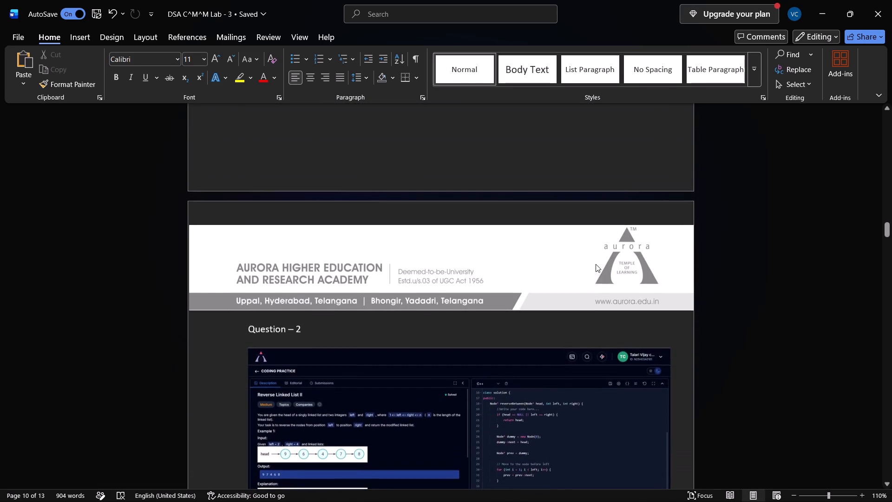
Review the student details and Question – 1 pages to examine how the code, solution screenshot, test cases and complexity sections follow each other.
scroll(596, 264, up, 4)
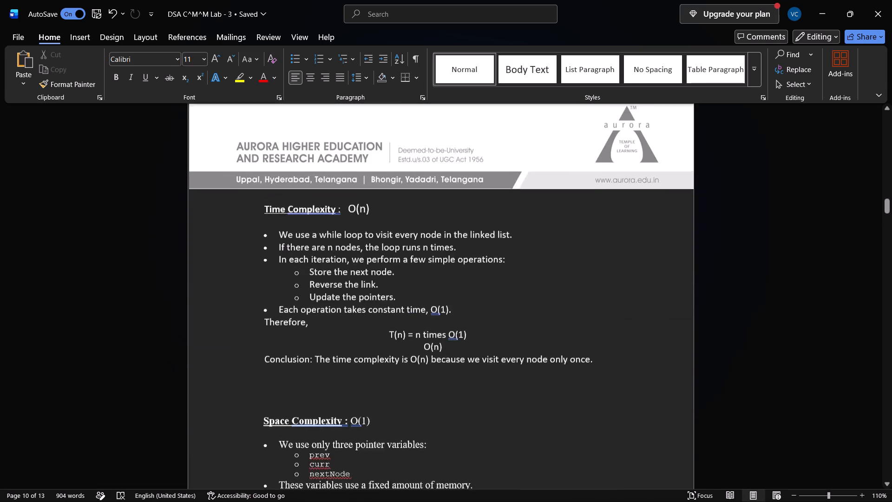
scroll(596, 264, up, 2)
scroll(596, 264, down, 3)
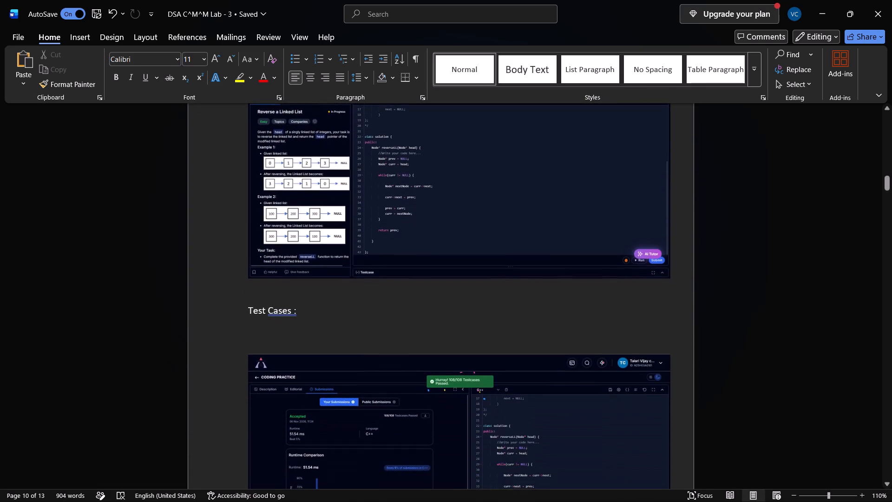
scroll(596, 264, down, 2)
scroll(596, 264, right, 1)
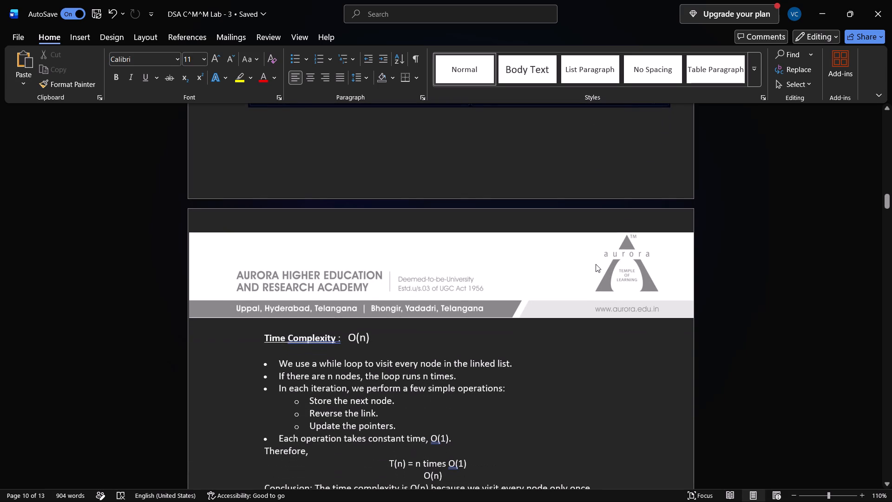
scroll(596, 264, up, 6)
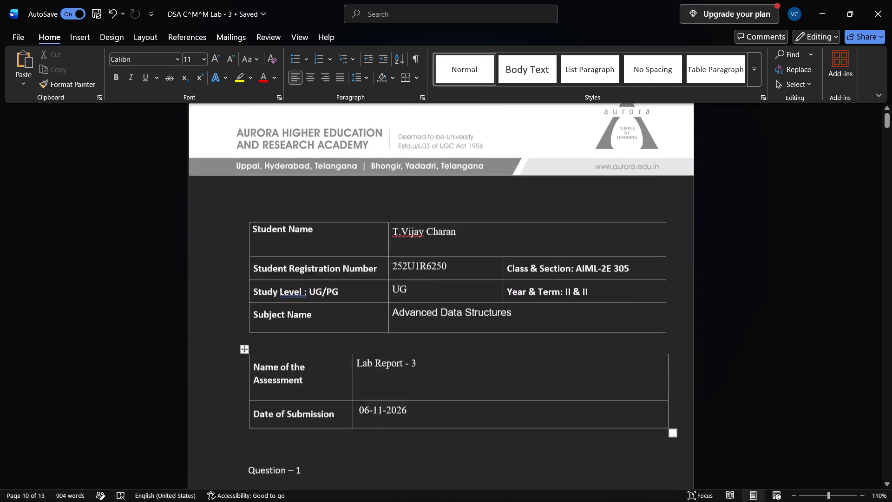
scroll(596, 264, down, 3)
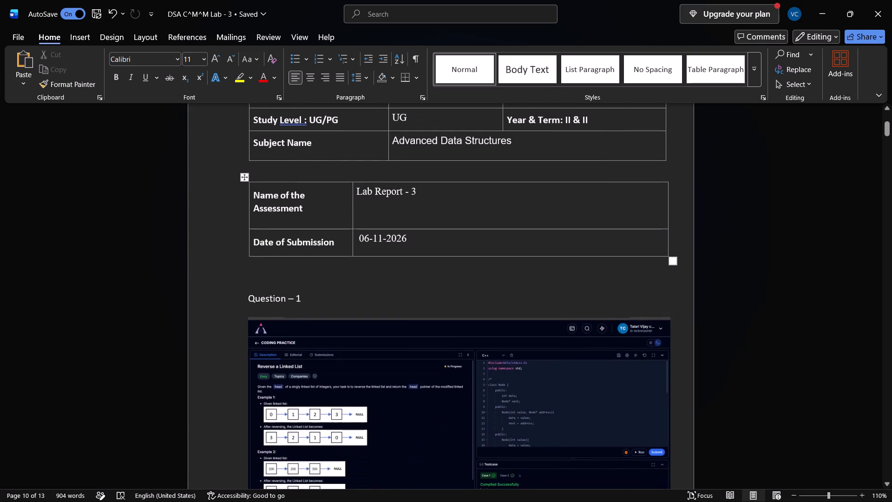
scroll(598, 267, down, 16)
scroll(602, 268, down, 5)
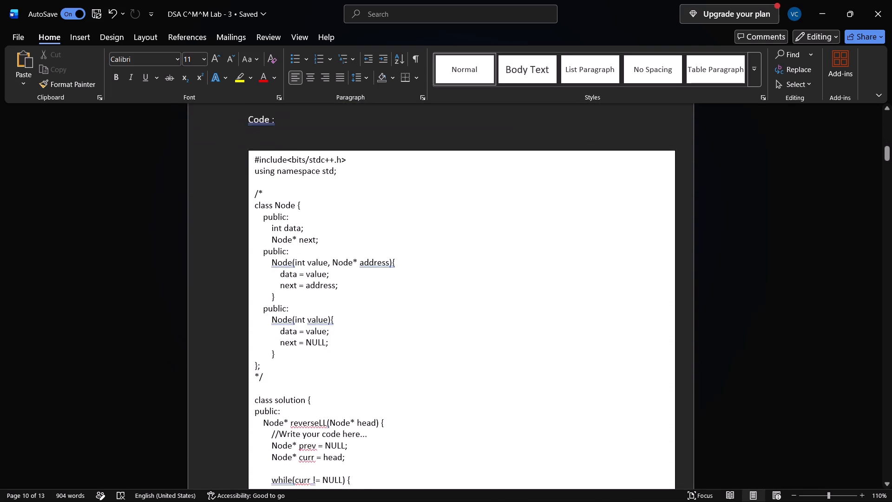
scroll(602, 268, down, 20)
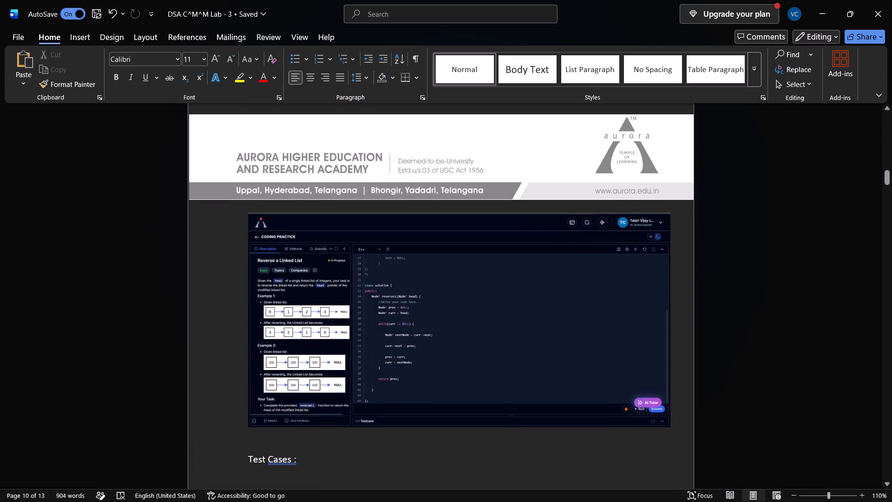
scroll(602, 268, down, 11)
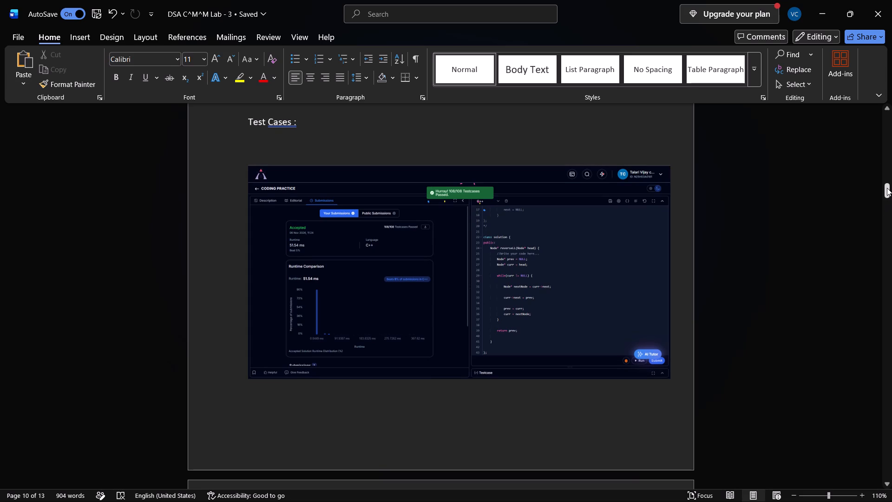
drag(887, 188, 891, 494)
scroll(564, 234, up, 3)
scroll(564, 234, down, 1)
scroll(564, 234, up, 2)
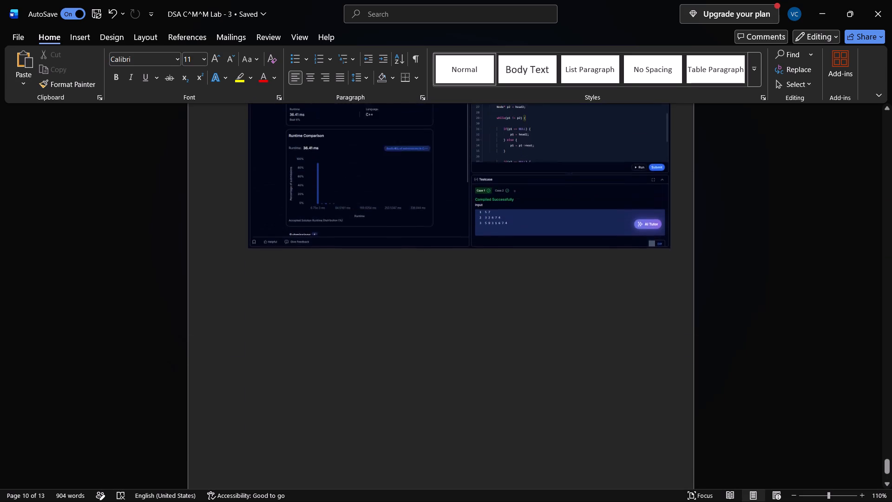
scroll(564, 234, up, 7)
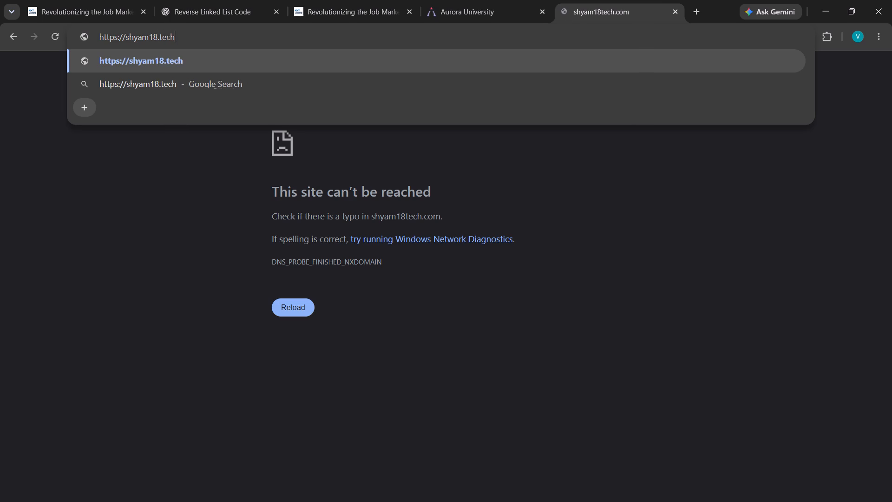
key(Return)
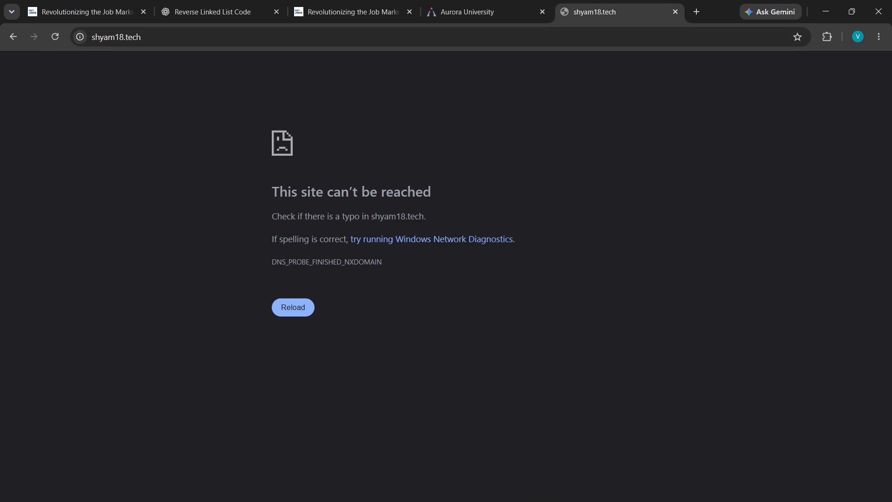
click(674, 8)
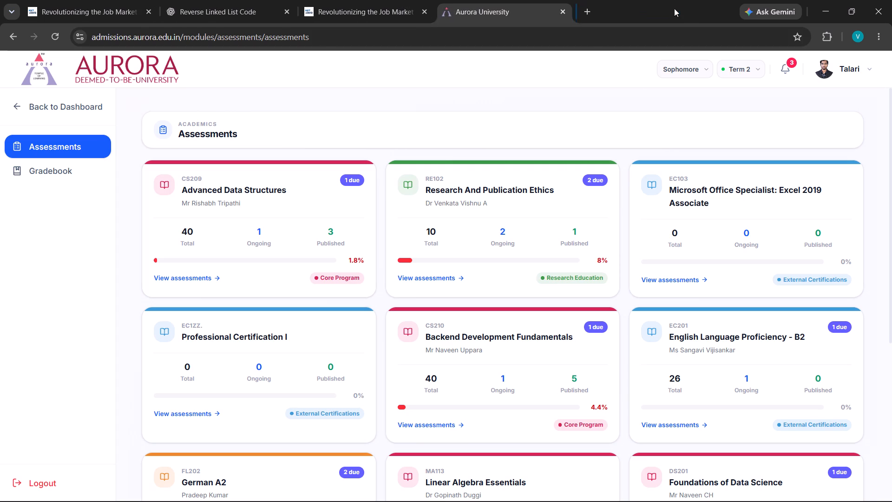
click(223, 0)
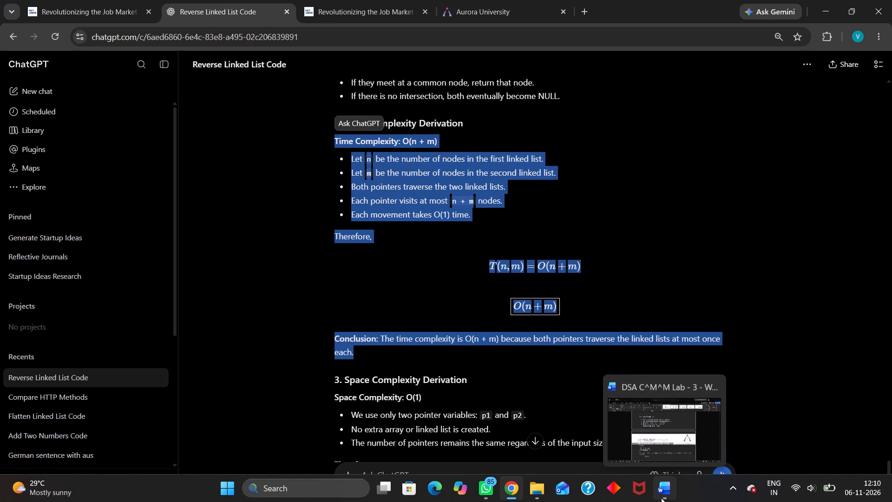
Switch to the Word report and strip the \[ \boxed{ } \] markup from the second time complexity formula, leaving only O(n+m).
click(661, 494)
scroll(546, 421, down, 3)
click(358, 316)
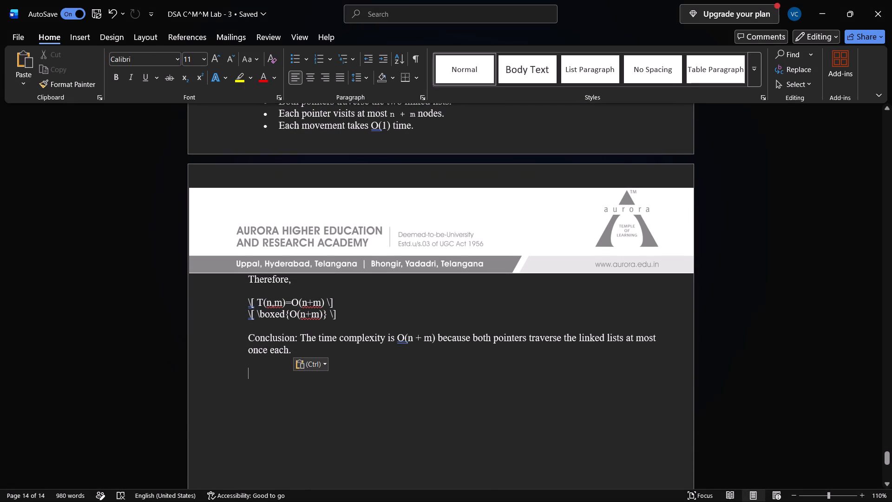
drag(343, 311, 327, 316)
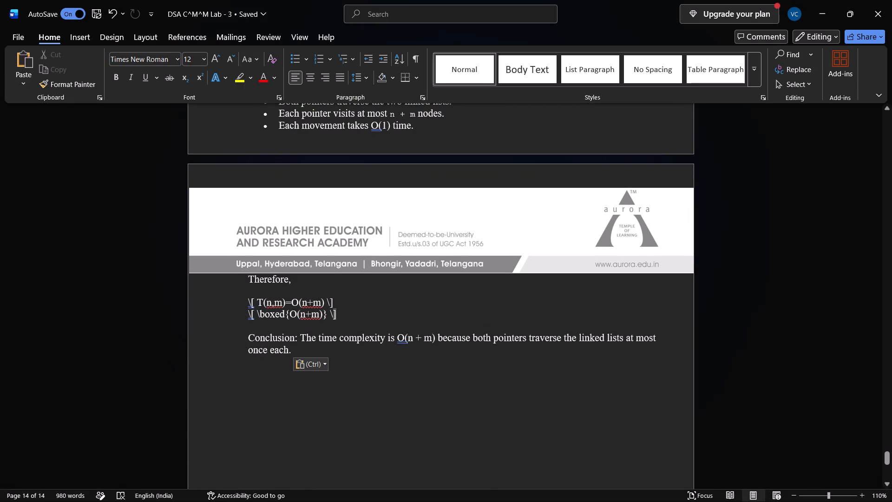
drag(327, 316, 323, 314)
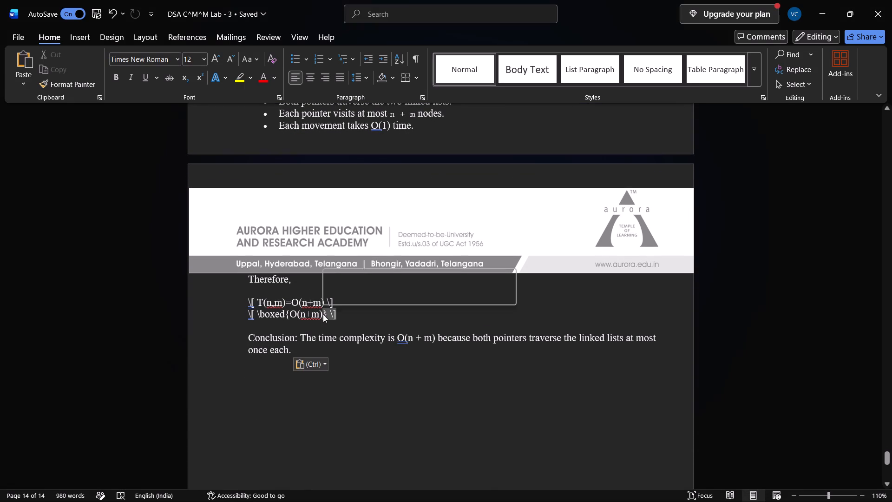
key(BackSpace)
click(288, 316)
drag(289, 316, 276, 315)
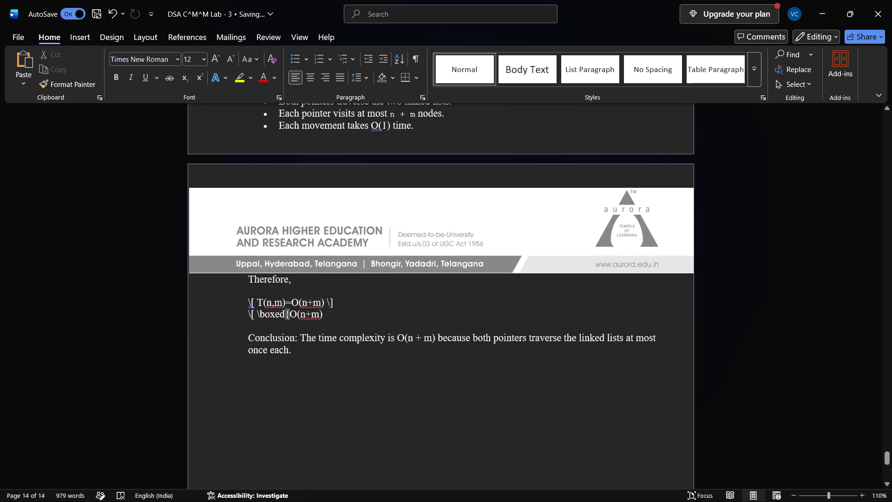
drag(276, 315, 245, 315)
key(BackSpace)
Remove the \[ and \] markup around the first time complexity formula, leaving T(n,m)=O(n+m).
click(342, 301)
key(BackSpace)
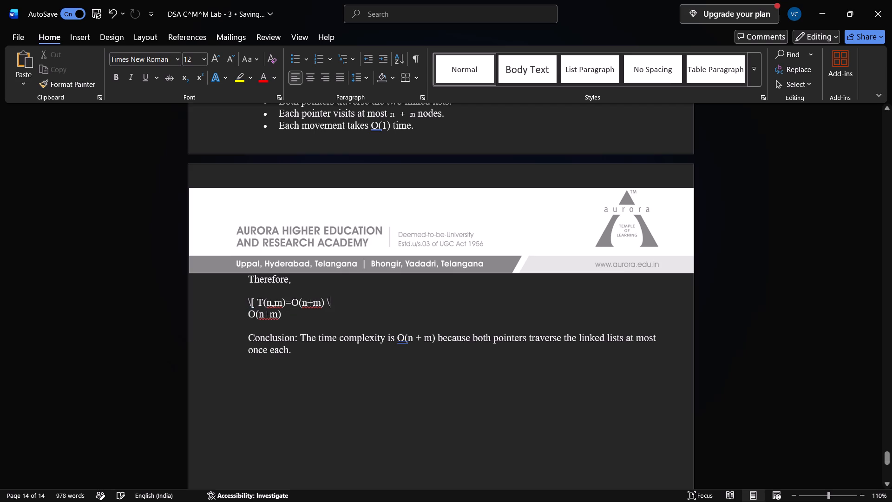
key(BackSpace)
click(258, 302)
key(BackSpace)
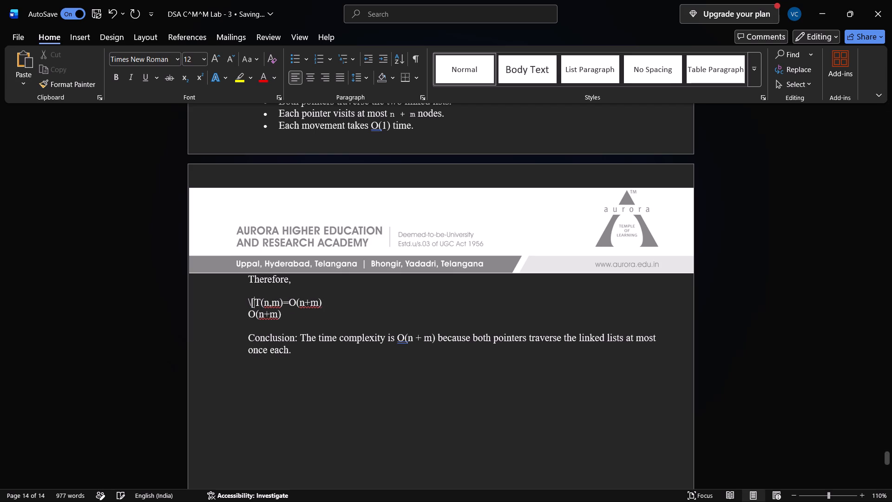
key(BackSpace)
key(BackSpace)
Indent the T(n,m)=O(n+m) line with spaces so it sits roughly at the centre of the page.
key(space)
key(space)
key(space)
key(space)
key(space)
key(space)
key(space)
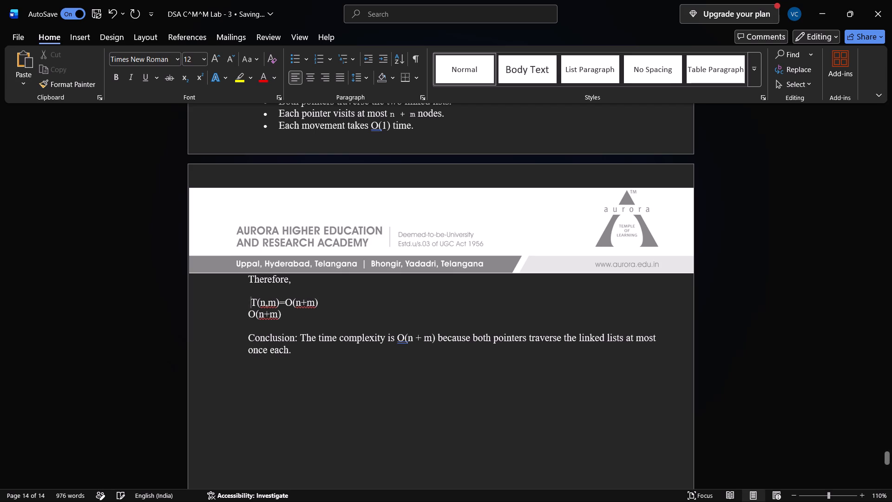
key(space)
key(space)
key(space)
key(space)
key(space)
key(space)
key(space)
key(space)
key(space)
key(space)
key(space)
key(space)
key(space)
key(space)
key(space)
key(space)
key(space)
key(space)
key(space)
key(space)
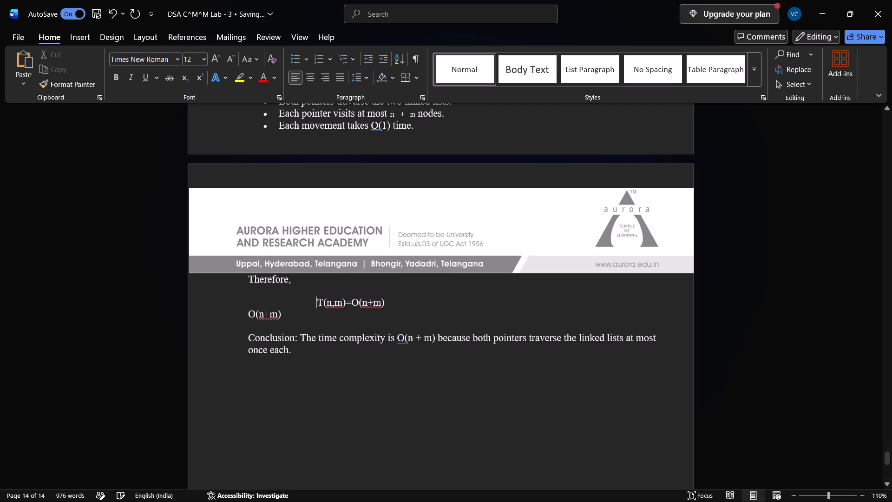
Indent the O(n+m) line with spaces so it sits centred beneath T(n,m)=O(n+m).
click(250, 315)
key(space)
key(space)
key(space)
key(space)
key(space)
key(space)
key(space)
key(space)
key(space)
key(space)
key(space)
key(space)
key(space)
key(space)
key(space)
key(space)
key(space)
key(space)
key(space)
key(space)
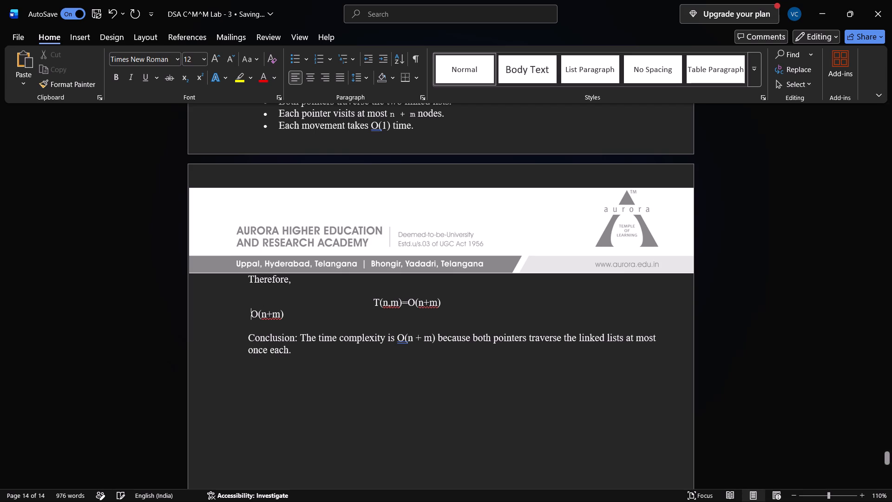
key(space)
key(space)
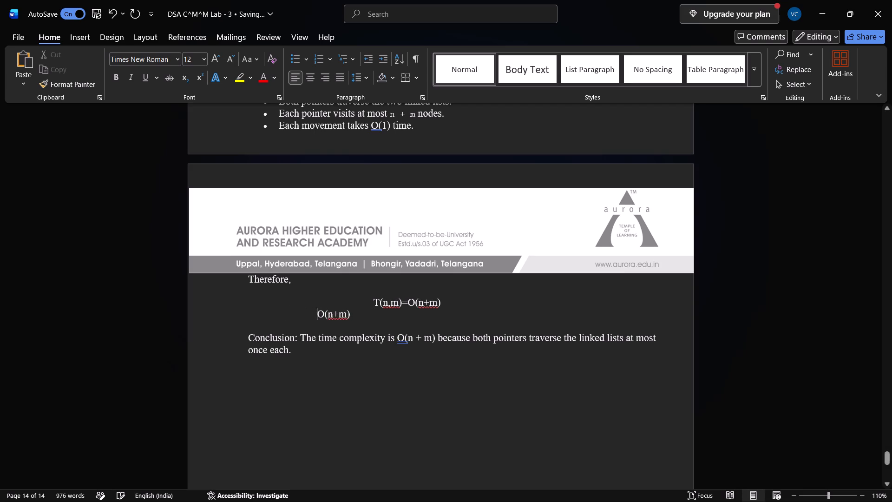
key(space)
key(space)
key(space)
key(space)
key(space)
key(space)
key(space)
key(space)
key(space)
key(space)
key(space)
key(space)
key(space)
key(space)
key(space)
key(space)
key(space)
key(space)
key(space)
key(space)
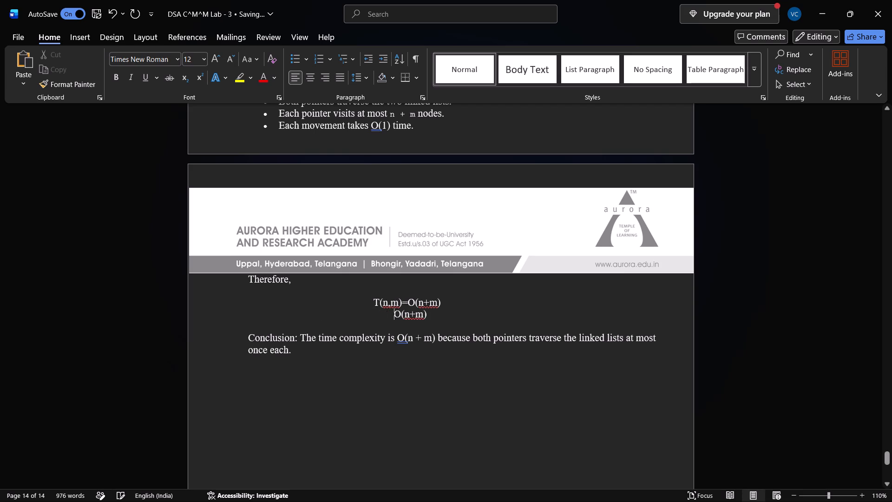
Make the 'Time Complexity' label at the start of the Question – 4 derivation bold and underlined.
scroll(409, 307, down, 3)
scroll(409, 307, up, 5)
scroll(409, 307, down, 4)
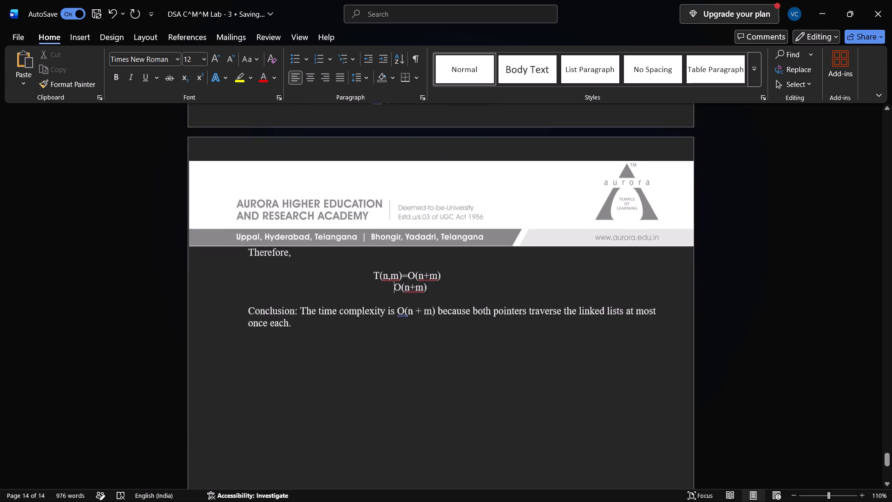
scroll(433, 244, up, 4)
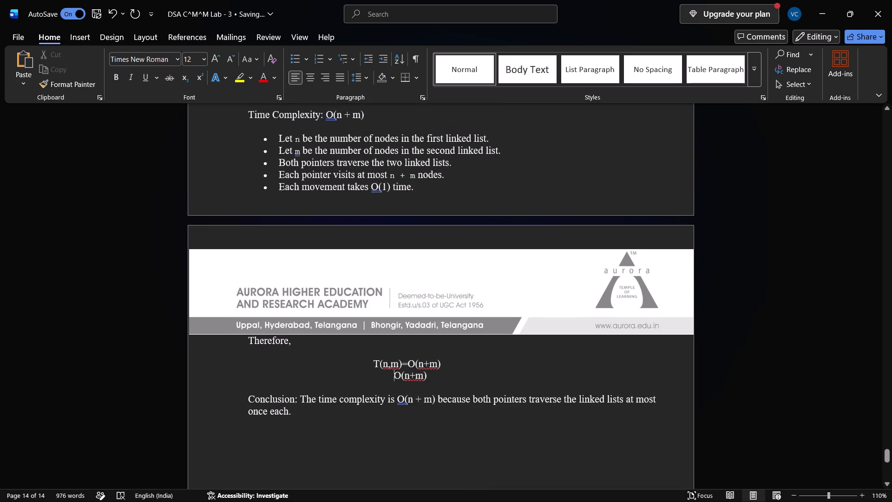
drag(319, 116, 244, 113)
click(252, 93)
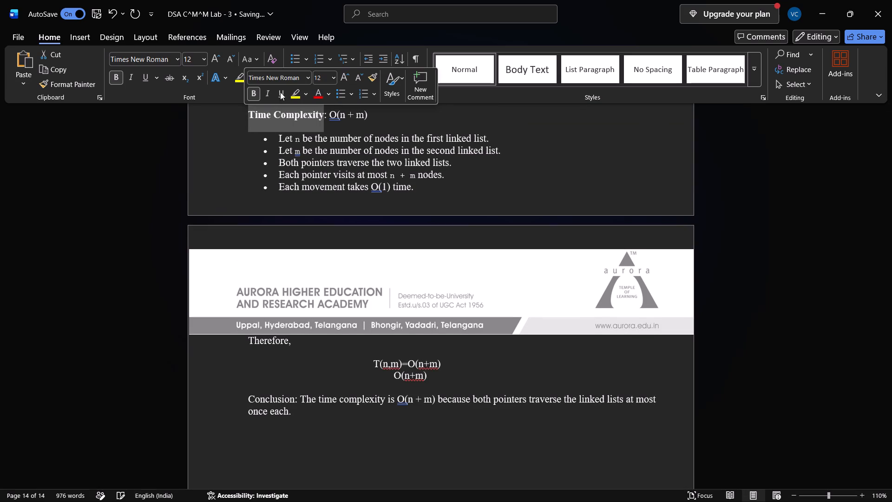
click(285, 90)
click(539, 151)
Add two blank lines below the time complexity conclusion.
scroll(539, 155, down, 6)
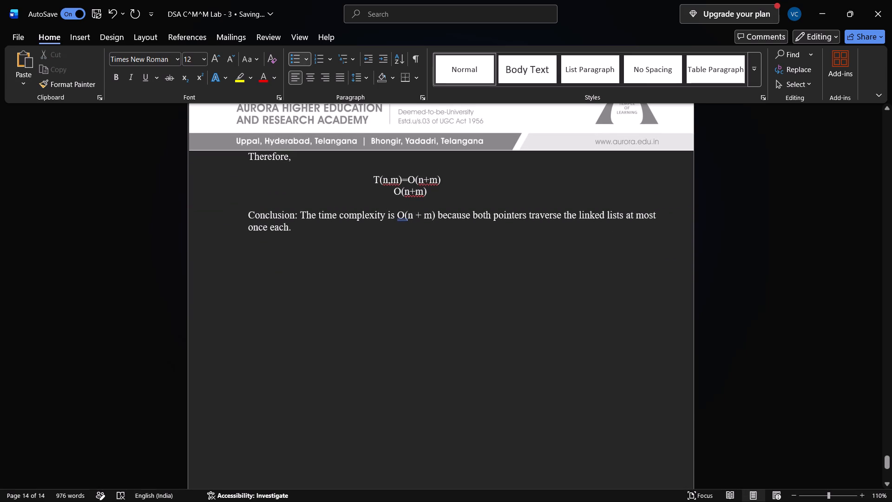
click(358, 319)
key(Return)
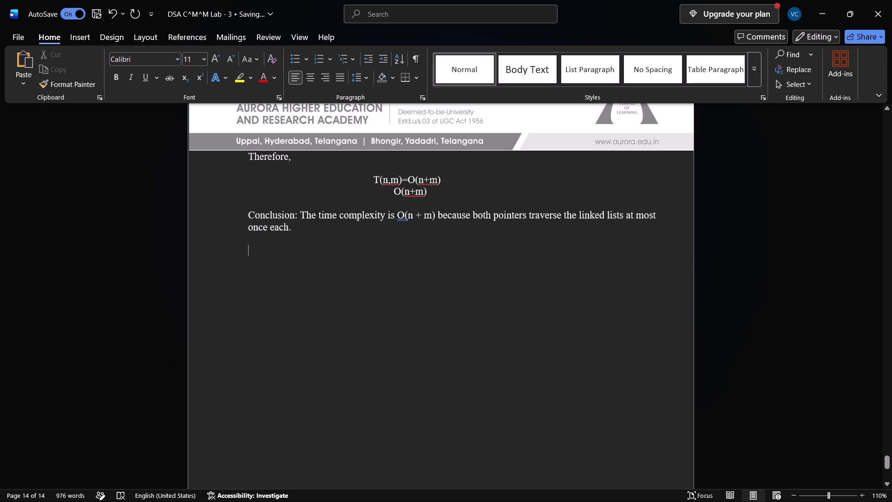
key(Return)
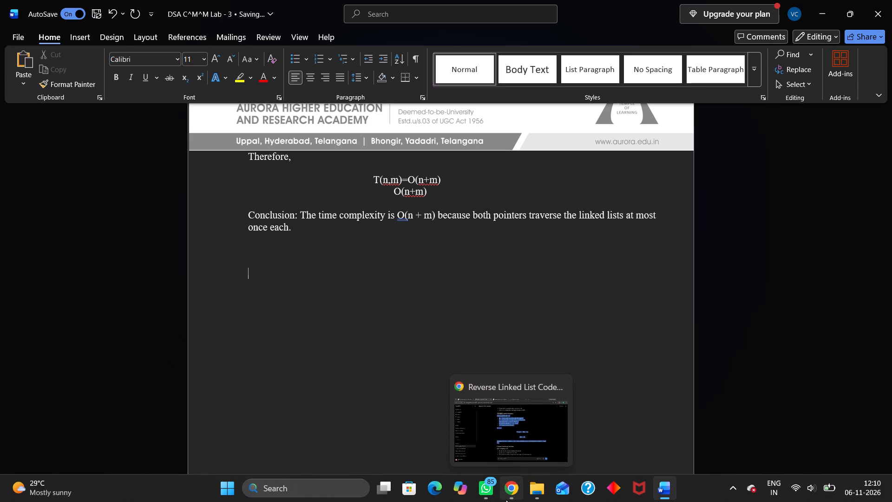
In the ChatGPT chat in Chrome, copy the space complexity derivation from 'Space Complexity: O(1)' through its conclusion.
click(514, 486)
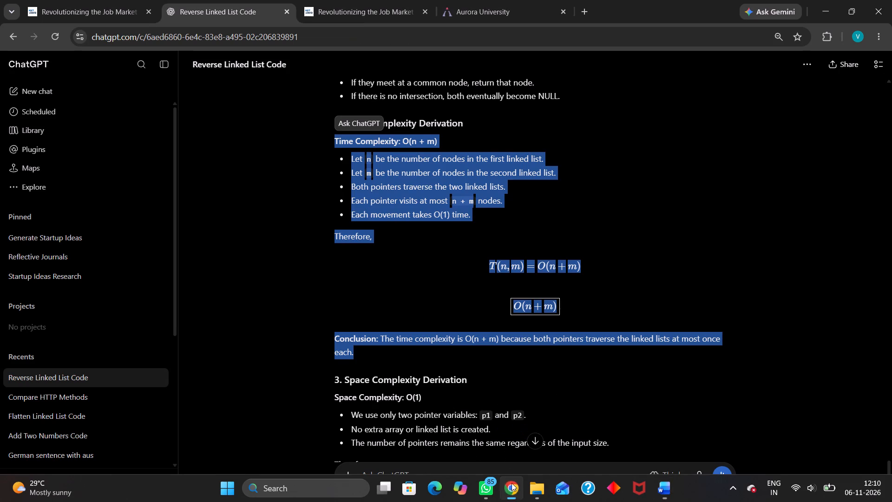
scroll(432, 321, down, 4)
drag(335, 164, 435, 255)
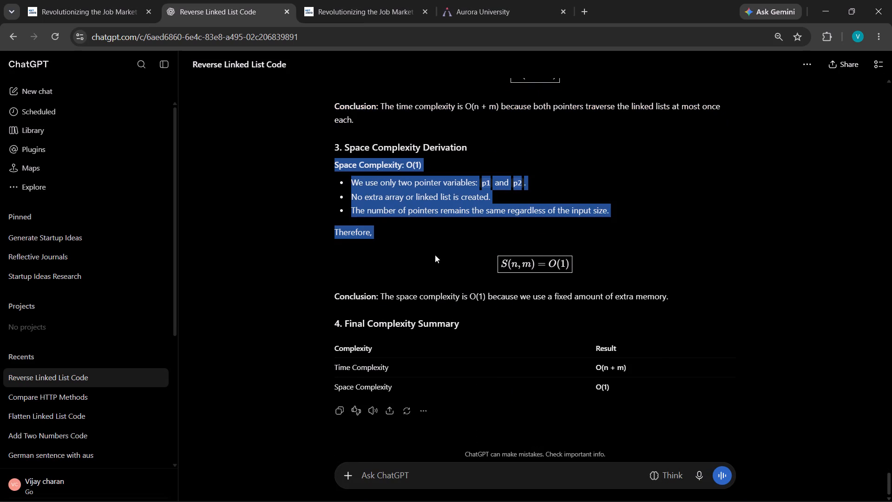
drag(435, 255, 642, 327)
scroll(459, 275, down, 2)
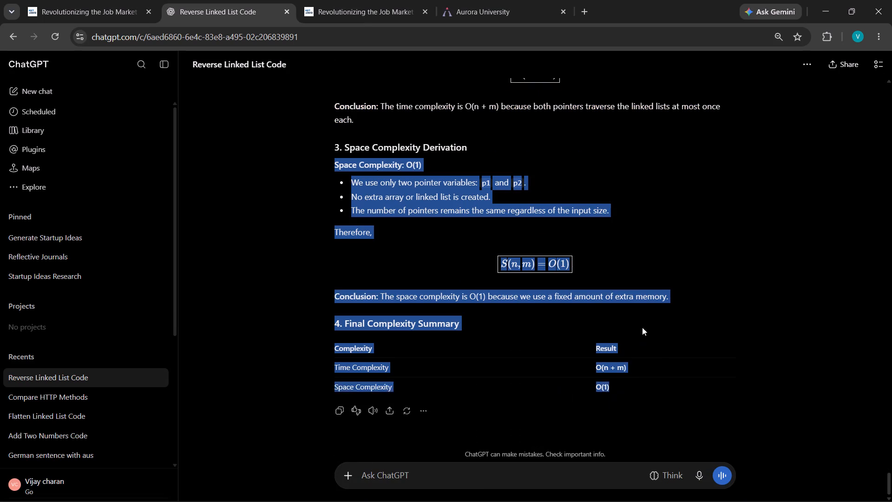
drag(642, 327, 682, 299)
right_click(660, 294)
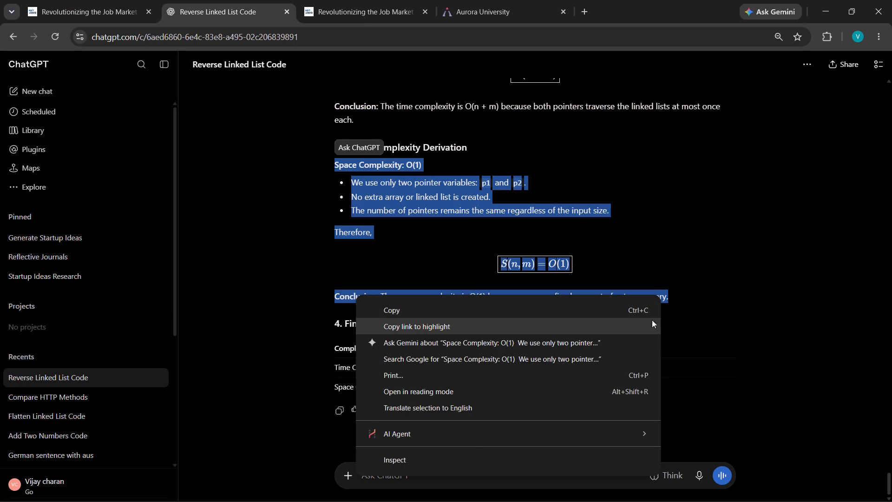
click(637, 308)
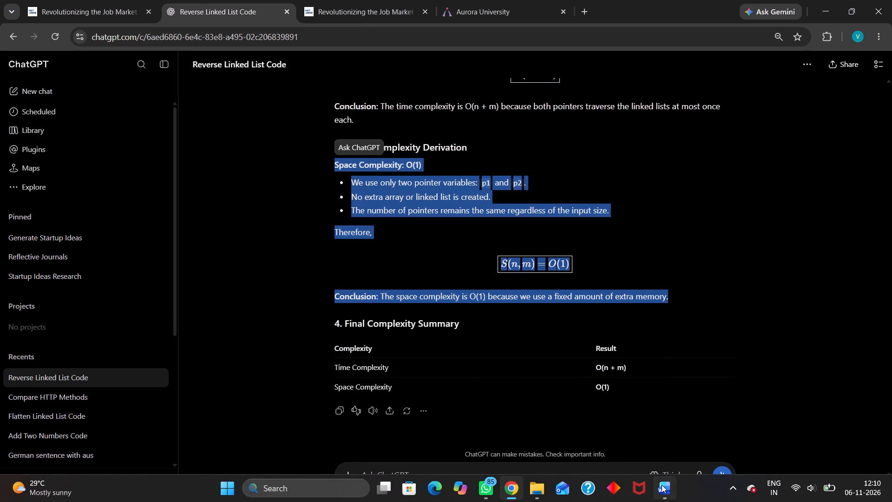
Switch back to Word and paste the space complexity derivation below the time complexity conclusion, keeping source formatting.
click(662, 485)
right_click(328, 317)
click(353, 145)
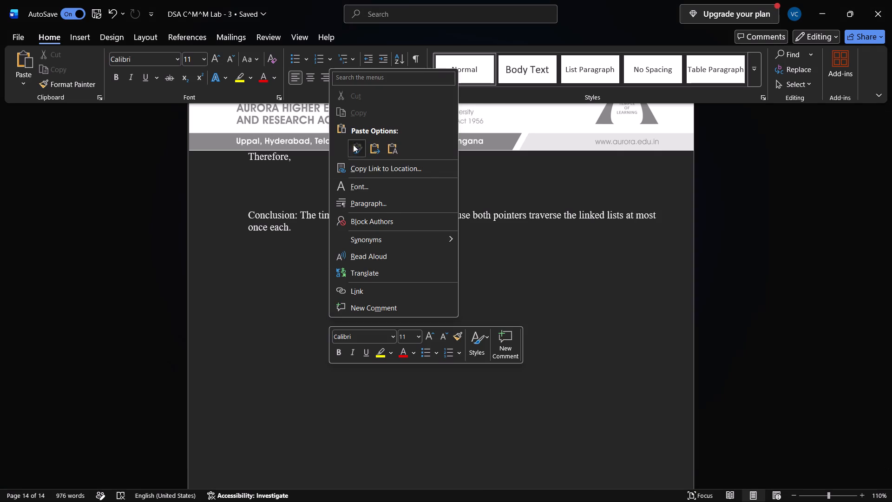
Make the 'Space Complexity' label of the pasted derivation underlined and bold.
drag(322, 284, 321, 284)
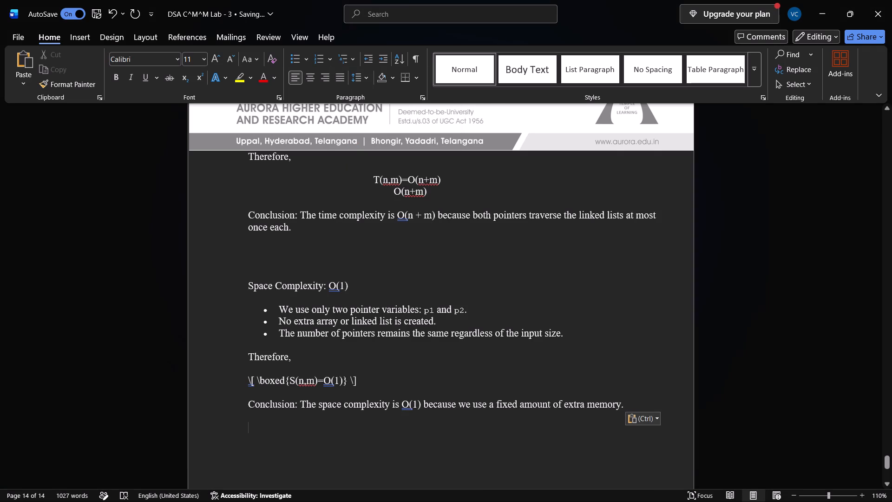
drag(321, 284, 243, 284)
click(279, 265)
click(254, 261)
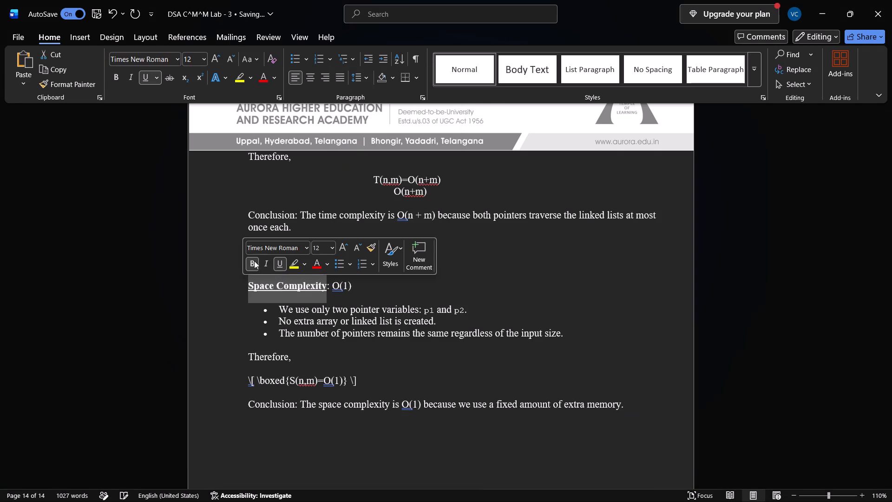
click(504, 260)
Remove the \[ \boxed{ } \] markup around the space complexity formula, leaving S(n,m)=O(1).
click(397, 374)
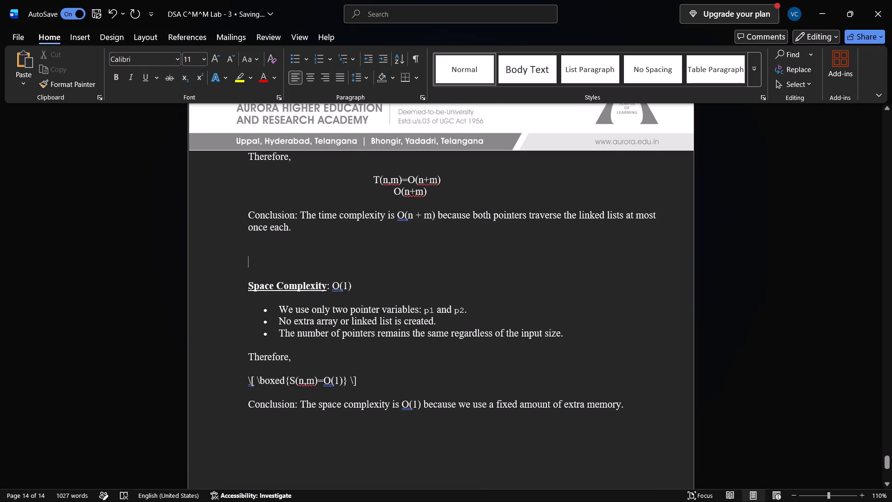
drag(369, 384, 342, 382)
key(space)
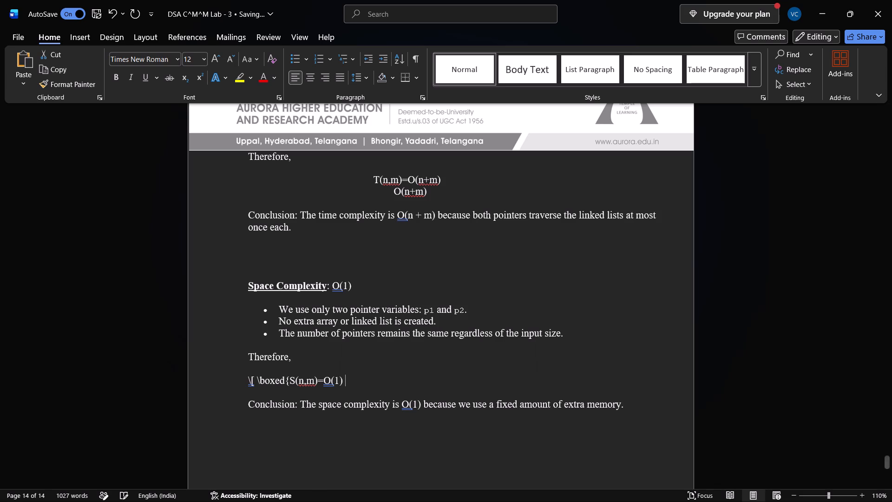
drag(289, 378, 242, 380)
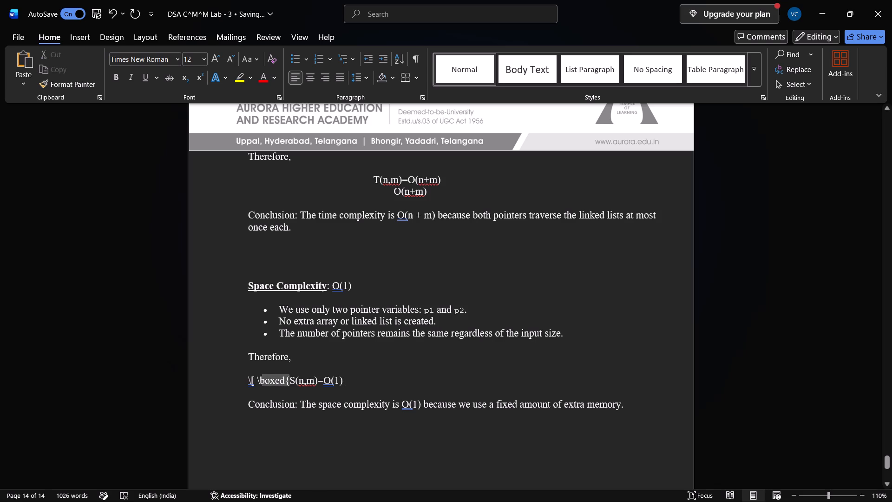
drag(242, 380, 227, 380)
key(space)
Indent the S(n,m)=O(1) line with spaces so it sits roughly at the centre of the page.
key(space)
key(space)
key(space)
key(space)
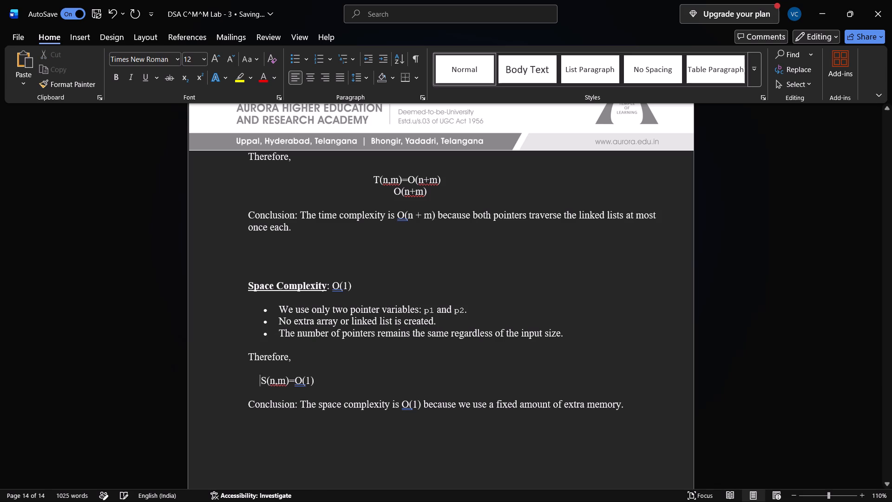
key(space)
key(space)
key(space)
key(space)
key(space)
key(space)
key(space)
key(space)
key(space)
key(space)
key(space)
key(space)
key(space)
key(space)
key(space)
key(space)
key(space)
key(space)
key(space)
key(space)
key(space)
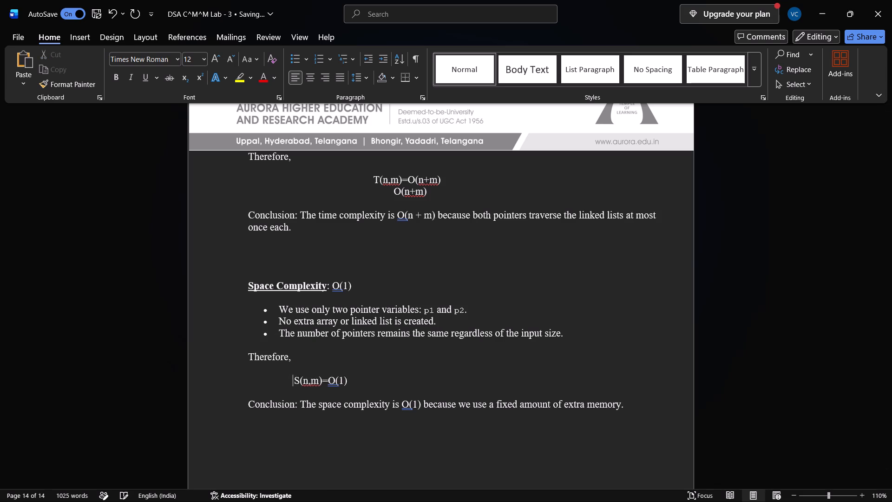
key(space)
key(space)
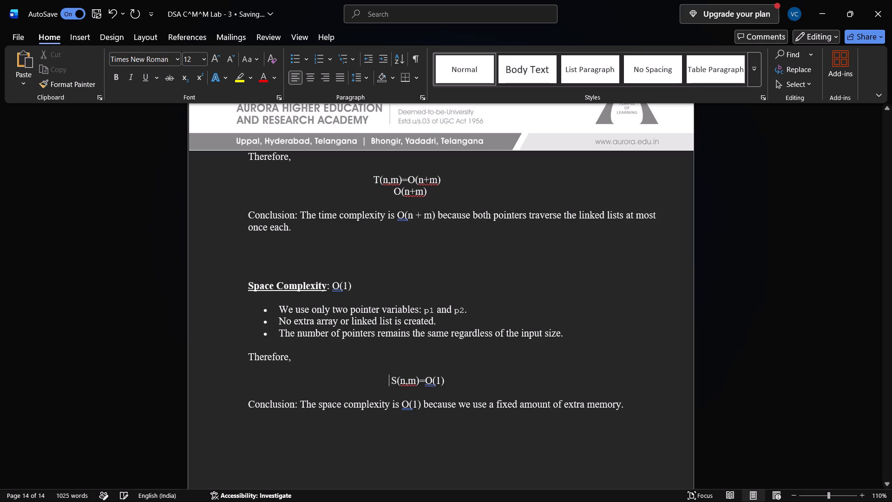
key(space)
key(BackSpace)
Review the layout of the Question – 4 time and space complexity sections, back up to the submission screenshot.
scroll(560, 449, down, 5)
scroll(559, 388, up, 4)
scroll(559, 388, down, 5)
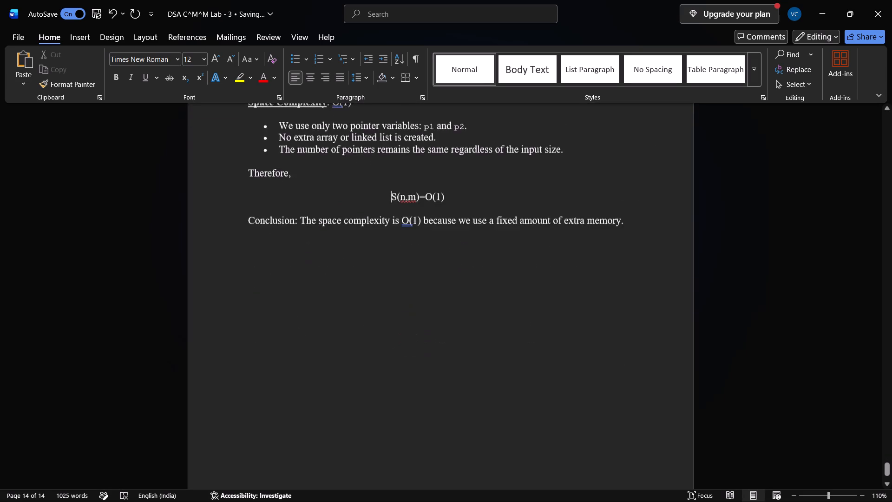
scroll(559, 388, up, 9)
scroll(559, 388, down, 5)
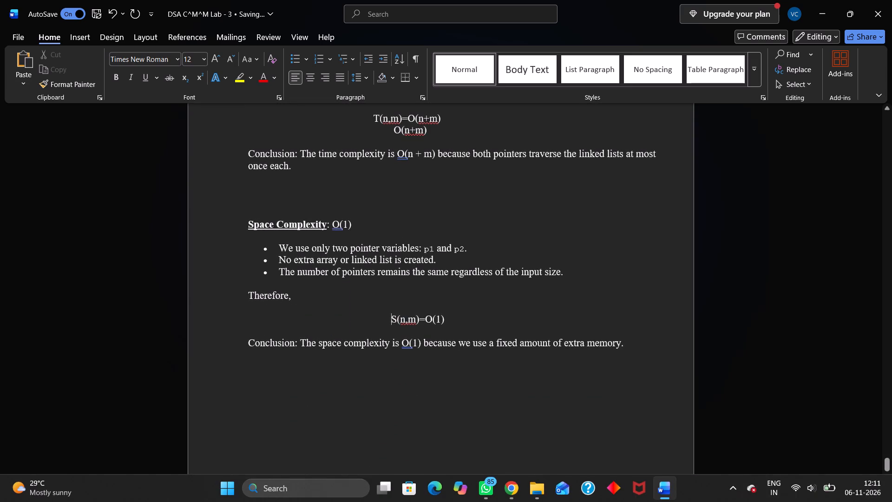
scroll(524, 342, down, 3)
scroll(532, 348, up, 18)
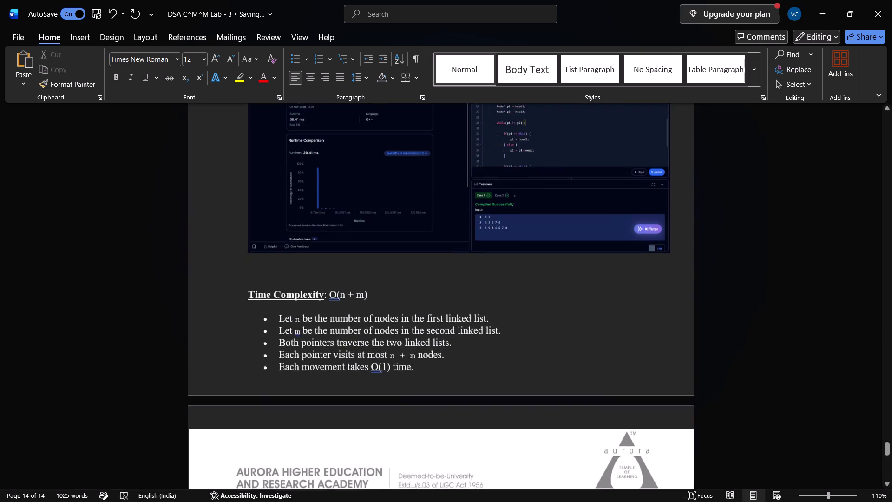
scroll(503, 296, up, 8)
scroll(495, 295, down, 1)
scroll(495, 295, up, 5)
scroll(495, 295, down, 2)
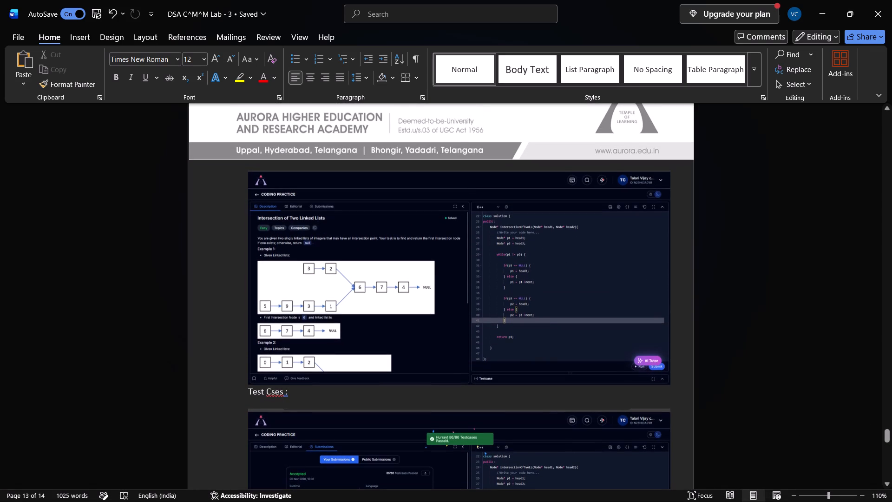
scroll(483, 293, down, 9)
scroll(483, 293, up, 1)
scroll(483, 293, down, 2)
scroll(483, 293, up, 6)
scroll(483, 293, down, 14)
scroll(483, 293, up, 4)
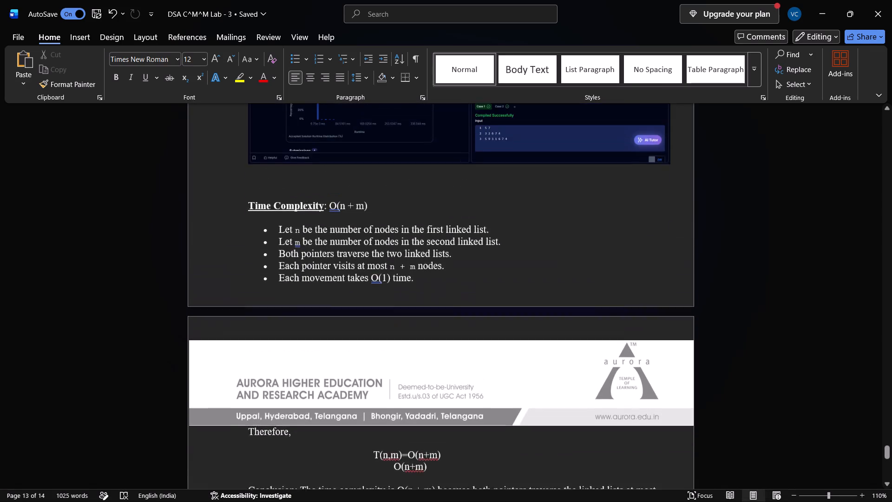
scroll(483, 293, down, 1)
scroll(483, 293, up, 2)
scroll(483, 293, down, 2)
scroll(483, 293, up, 2)
scroll(483, 293, down, 1)
scroll(483, 293, up, 9)
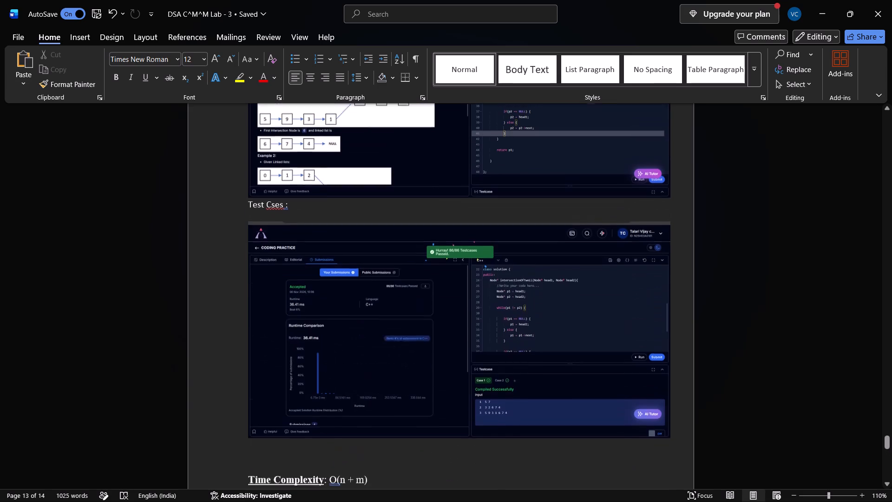
Cut the solution code screenshot that sits above the 'Test Cses :' label.
scroll(483, 293, up, 4)
click(483, 293)
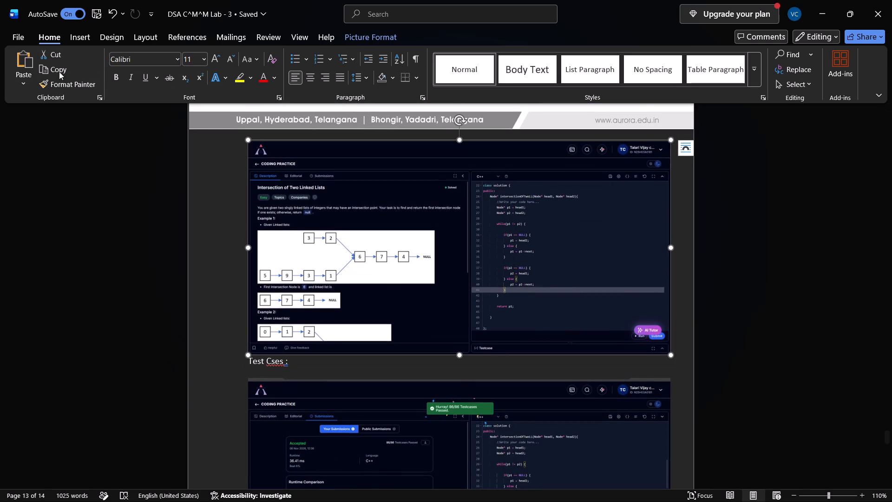
click(52, 54)
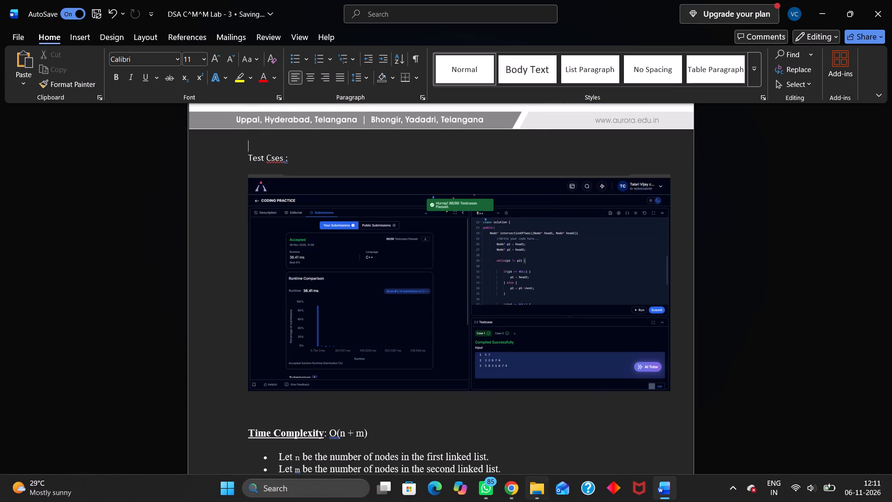
Capture the expanded test case view in Chrome and paste it into Word above the 'Test Cses :' label.
click(513, 487)
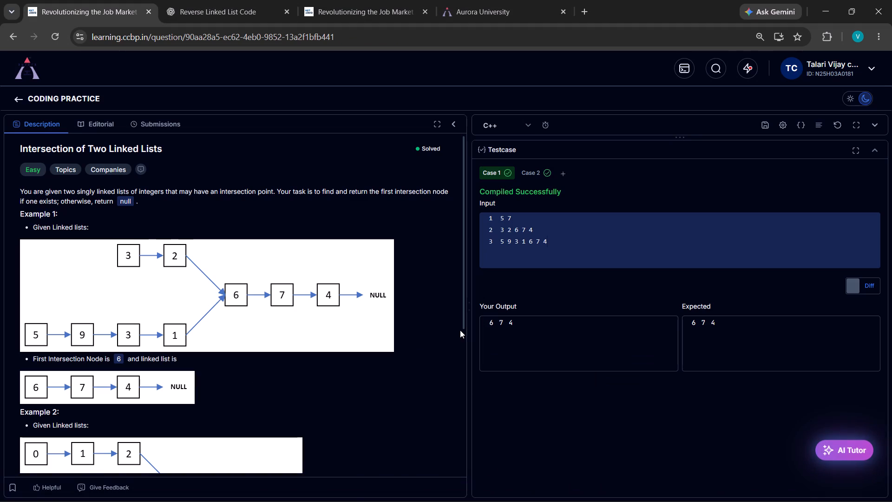
key(ctrl+Print)
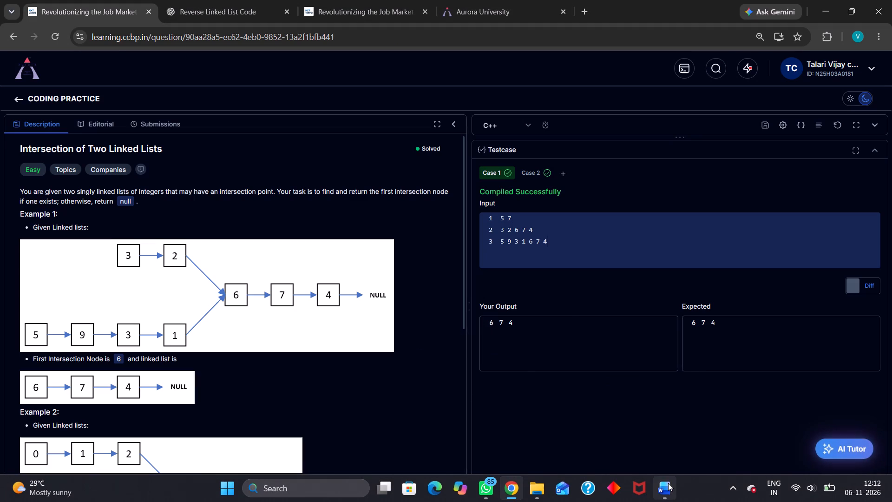
click(668, 483)
key(ctrl+v)
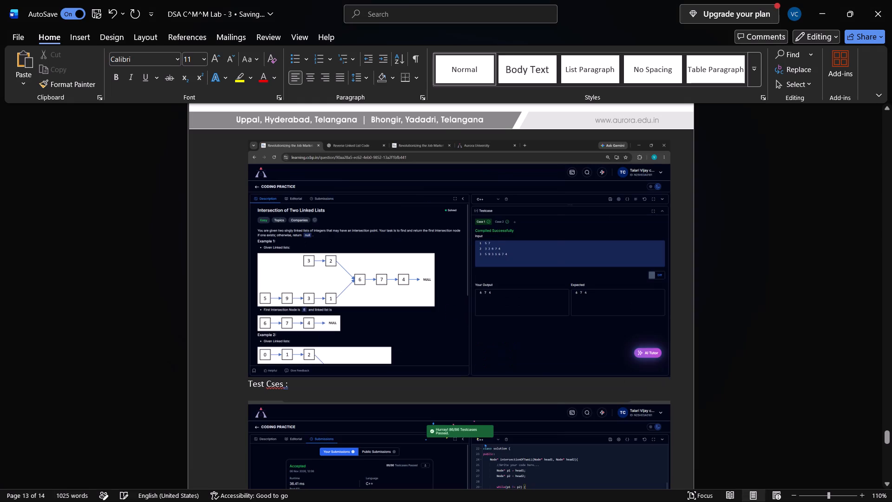
Crop the browser tabs and address bar off the top of the pasted test case screenshot.
right_click(426, 277)
click(463, 128)
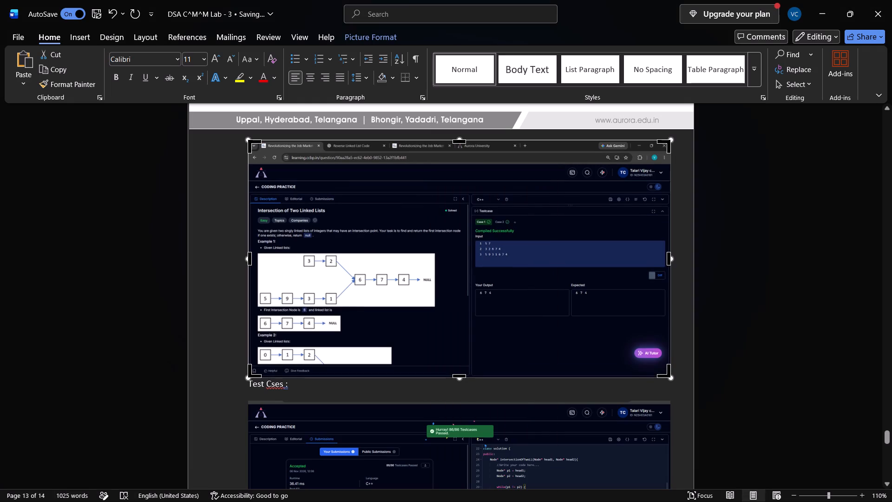
drag(456, 143, 455, 163)
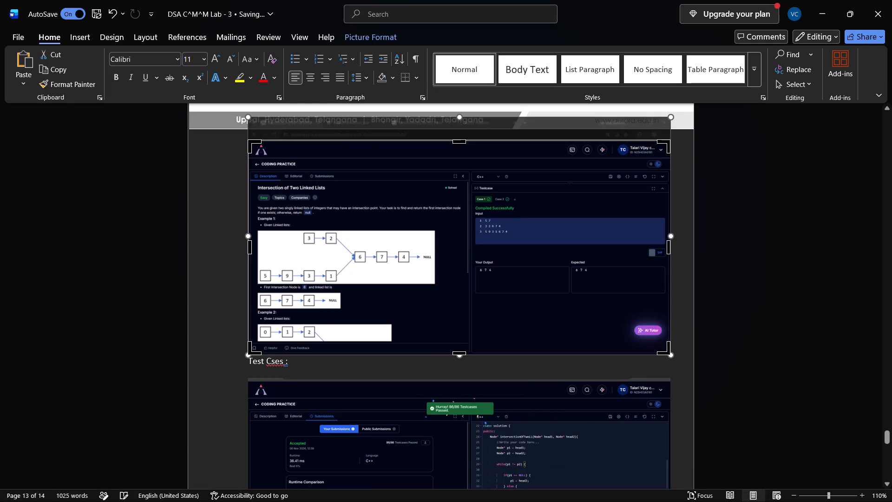
click(727, 237)
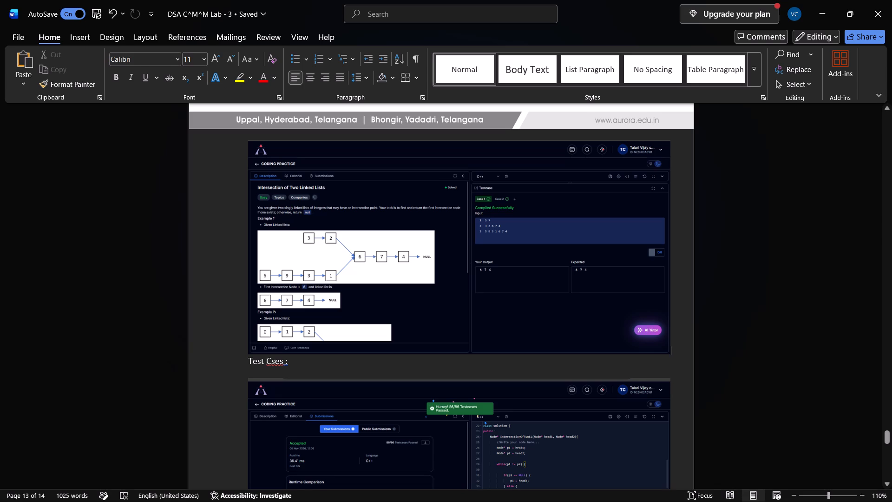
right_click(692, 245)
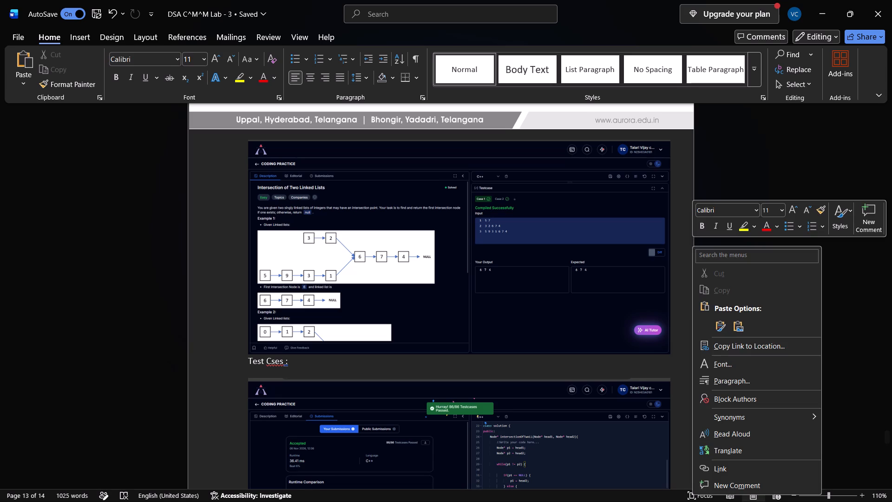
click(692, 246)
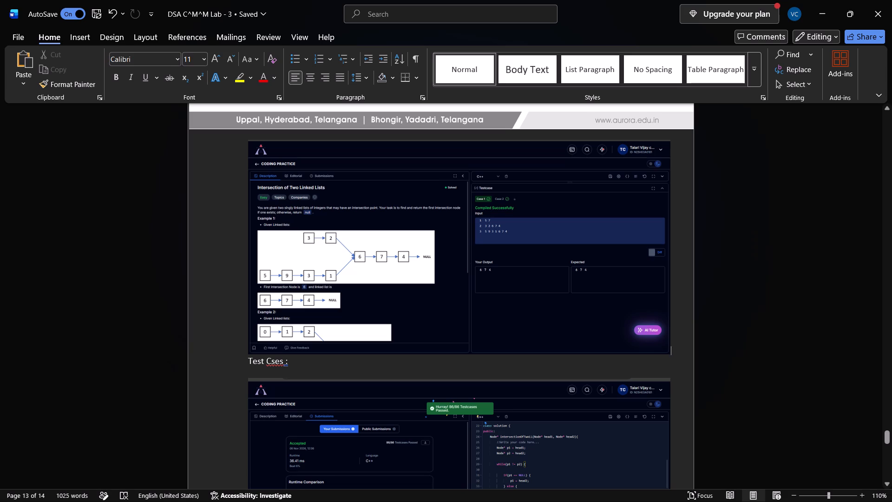
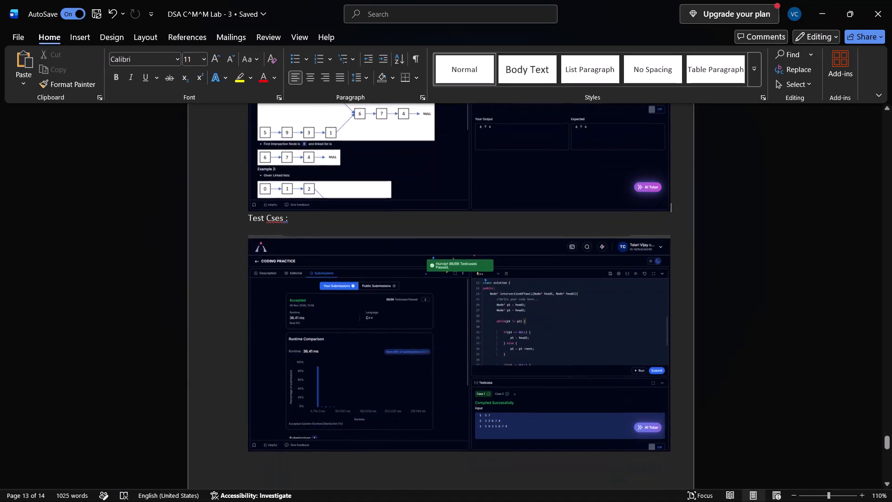
Review the Question – 4 screenshots and the time and space complexity sections that follow them.
scroll(650, 213, down, 1)
scroll(649, 214, up, 1)
scroll(649, 214, down, 7)
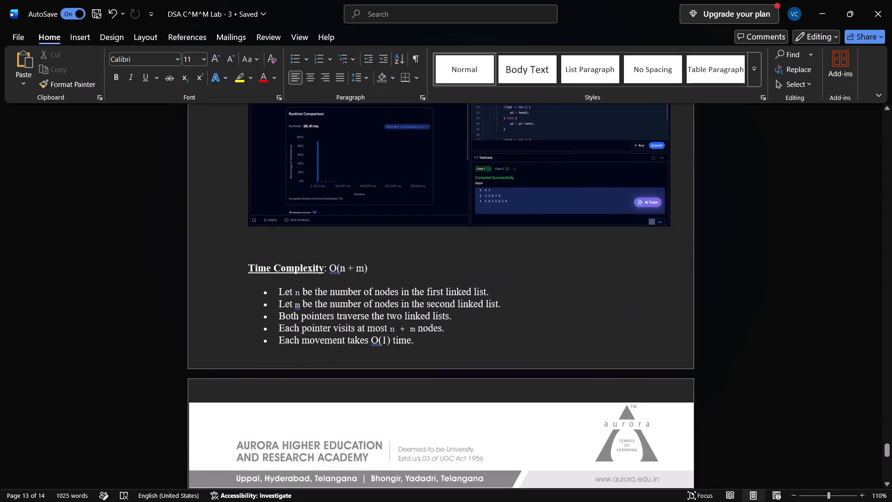
scroll(649, 214, up, 11)
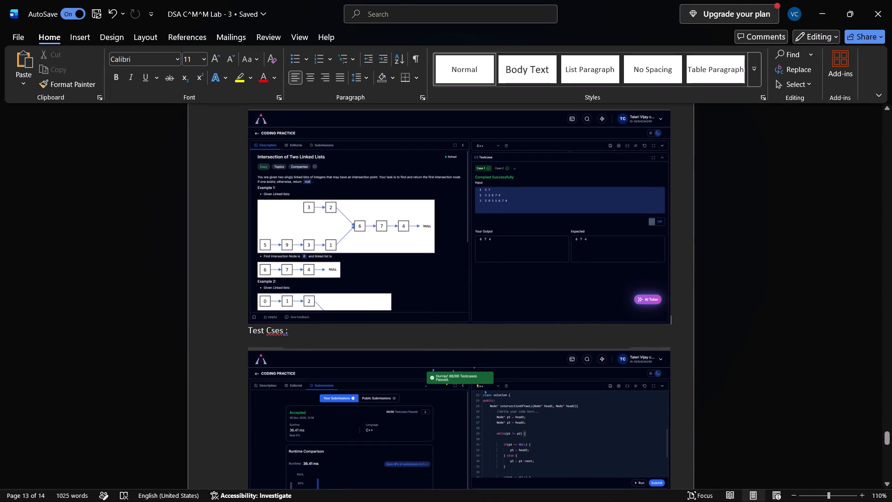
scroll(536, 251, up, 1)
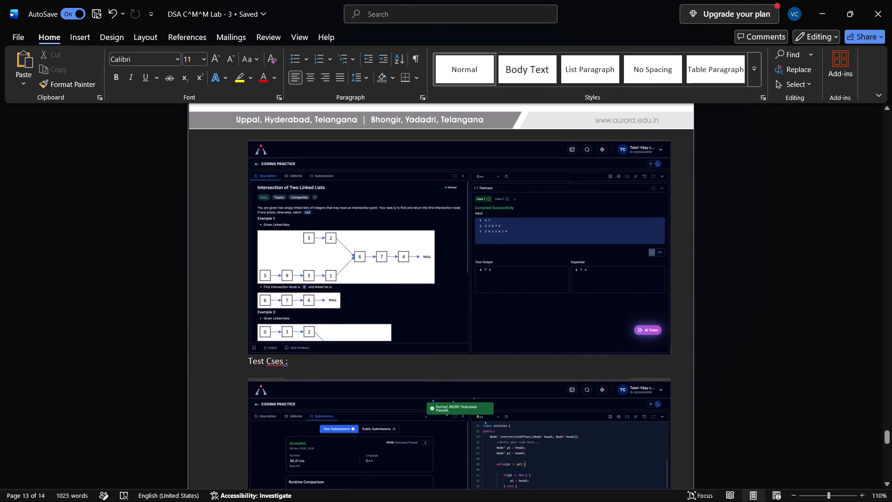
scroll(538, 277, down, 2)
scroll(538, 278, up, 1)
scroll(538, 278, down, 1)
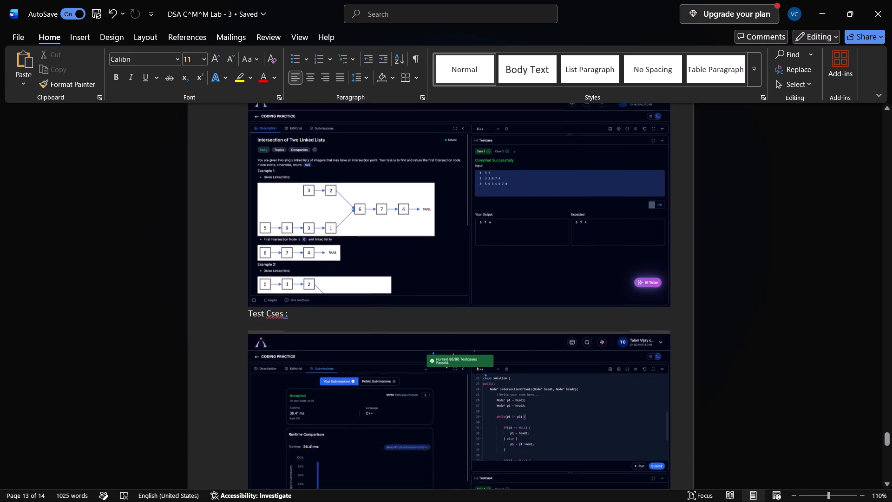
scroll(538, 281, down, 12)
scroll(538, 287, up, 1)
scroll(538, 287, down, 4)
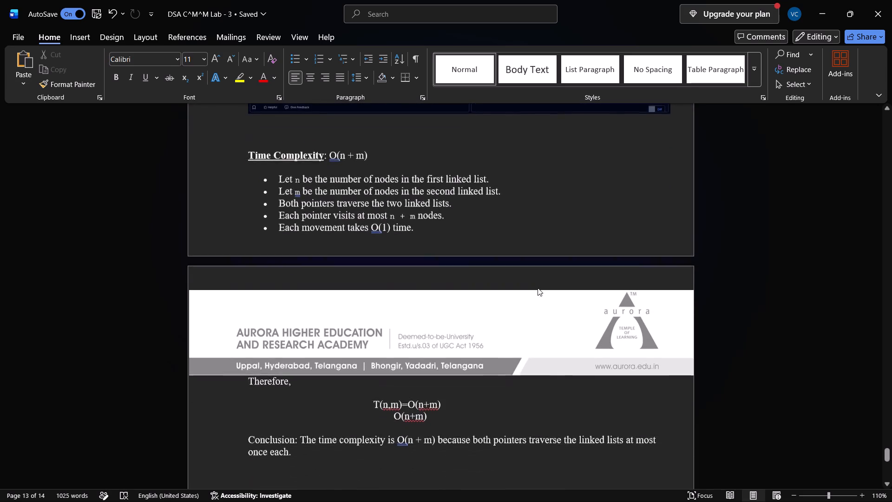
scroll(538, 288, down, 14)
scroll(538, 292, up, 6)
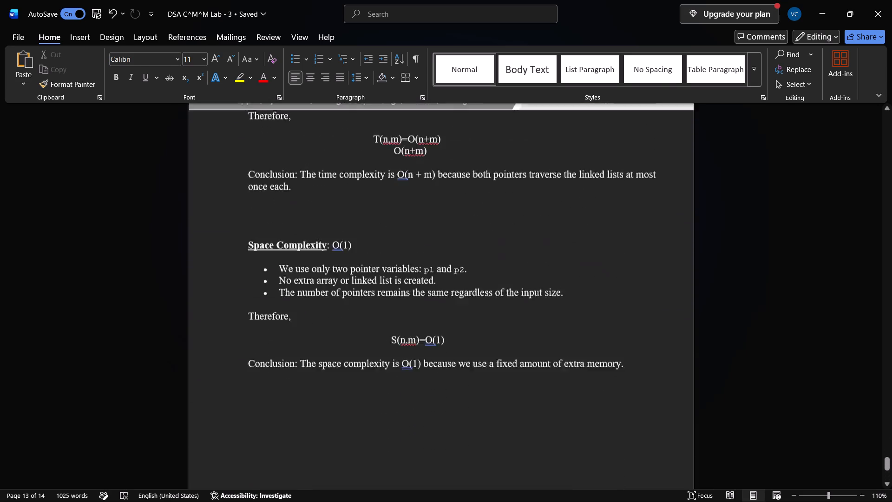
scroll(538, 292, up, 9)
scroll(538, 292, down, 1)
scroll(538, 292, up, 3)
scroll(538, 292, down, 1)
scroll(538, 292, up, 4)
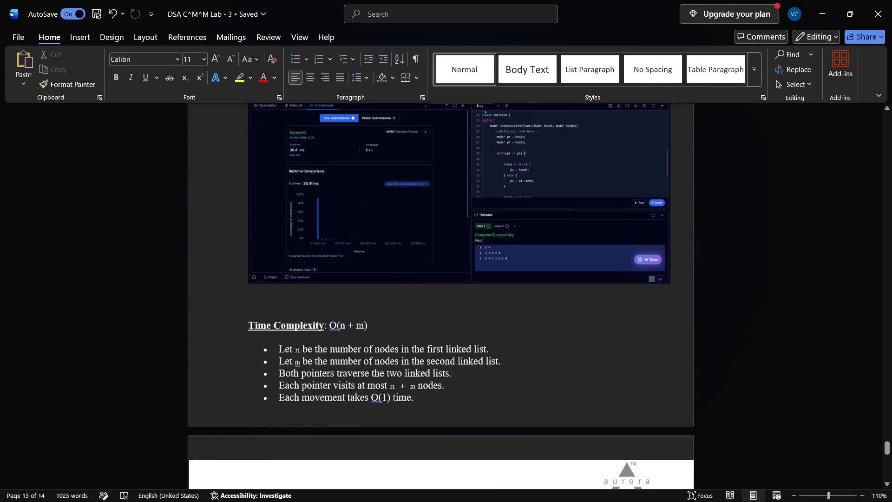
scroll(538, 292, up, 2)
scroll(538, 292, down, 1)
scroll(538, 292, up, 11)
scroll(558, 287, down, 1)
scroll(558, 287, up, 2)
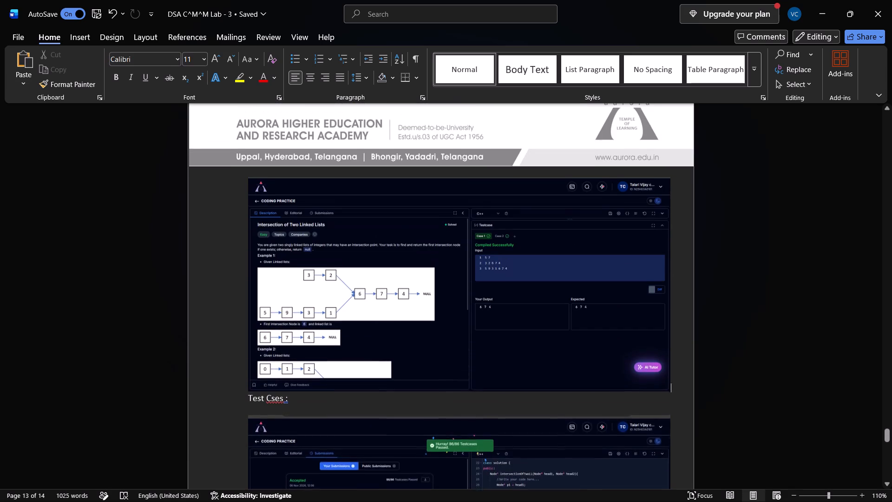
Correct the misspelled 'Test Cses :' label between the Question – 4 screenshots to 'Test Cases :'.
click(273, 422)
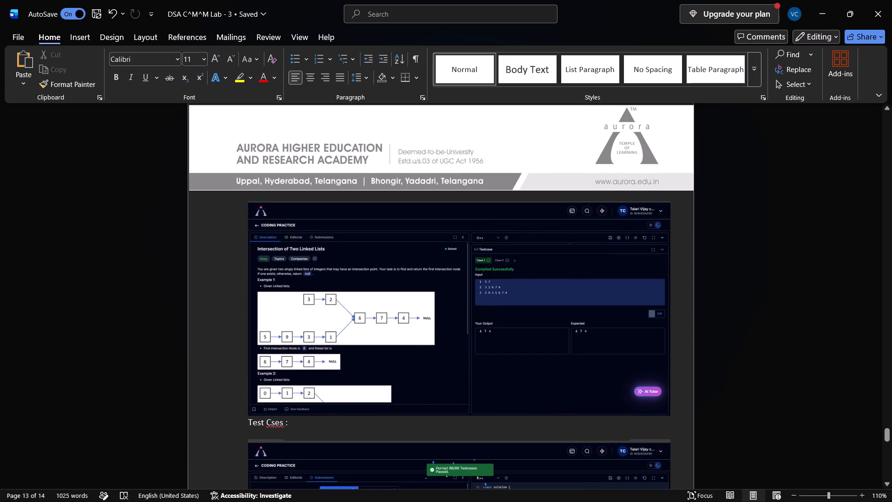
click(272, 423)
key(a)
Copy the 'Question – 4' heading to a few lines below the final space complexity conclusion, renumber it 'Question – 5', and add blank lines after it.
scroll(328, 415, up, 3)
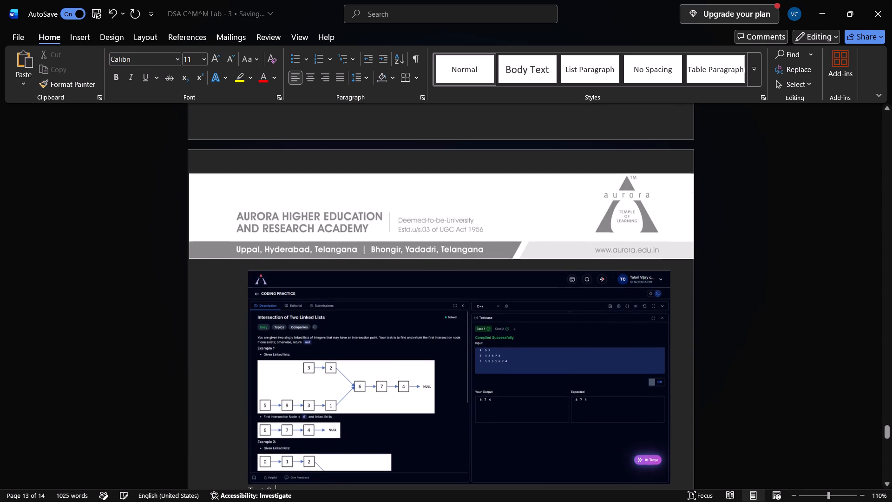
scroll(328, 415, up, 5)
scroll(328, 415, down, 1)
scroll(328, 415, up, 9)
scroll(330, 414, down, 1)
scroll(330, 414, up, 7)
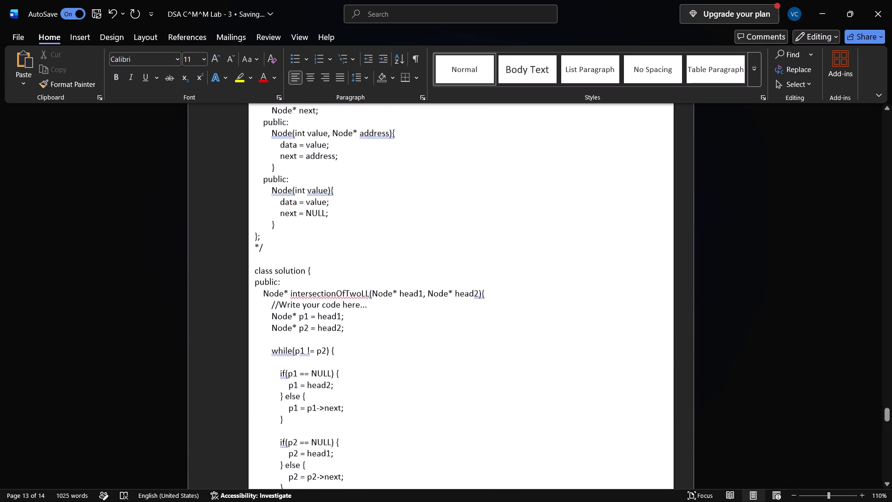
scroll(330, 414, up, 6)
scroll(330, 414, down, 1)
scroll(330, 414, up, 1)
scroll(330, 414, down, 2)
scroll(330, 414, up, 6)
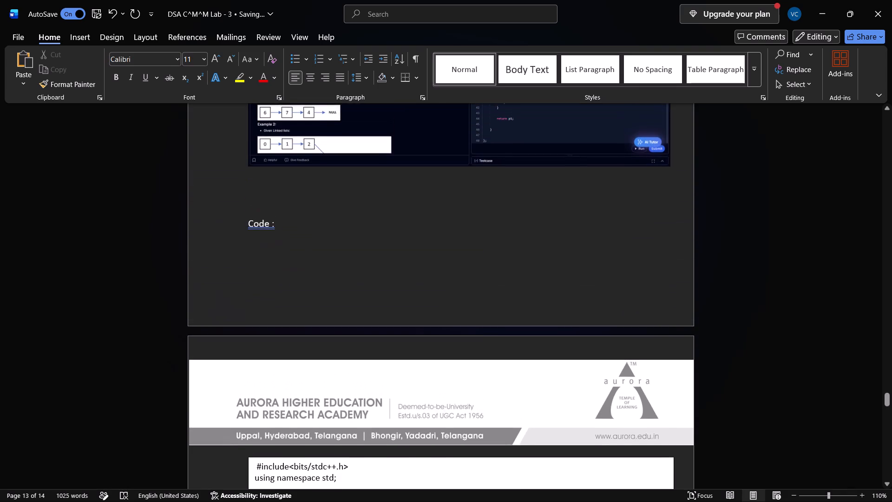
scroll(341, 326, up, 9)
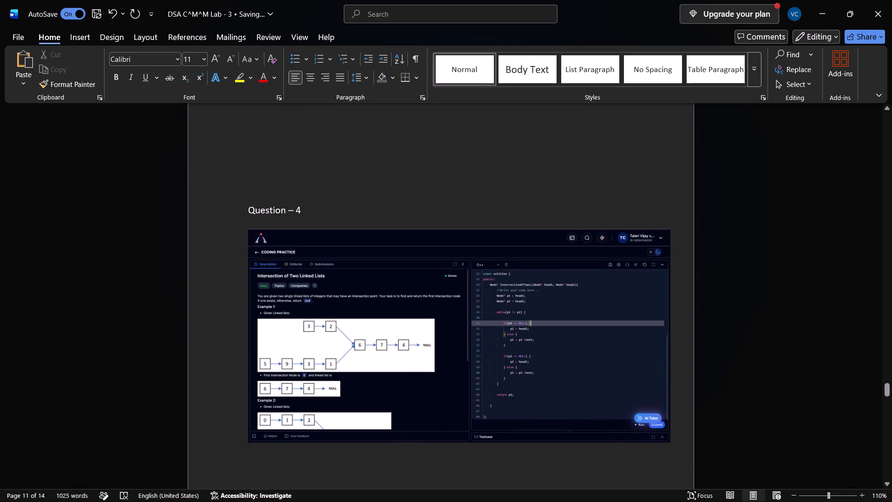
drag(302, 210, 258, 211)
key(ctrl+c)
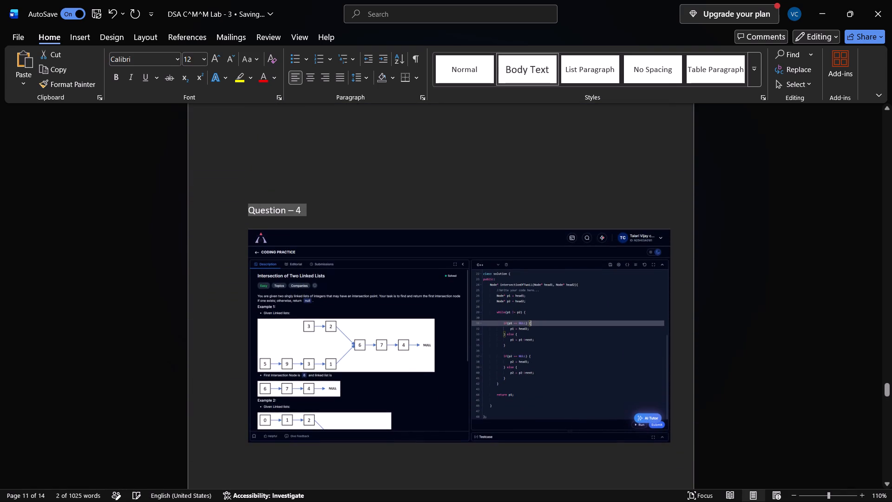
click(279, 192)
drag(885, 389, 891, 485)
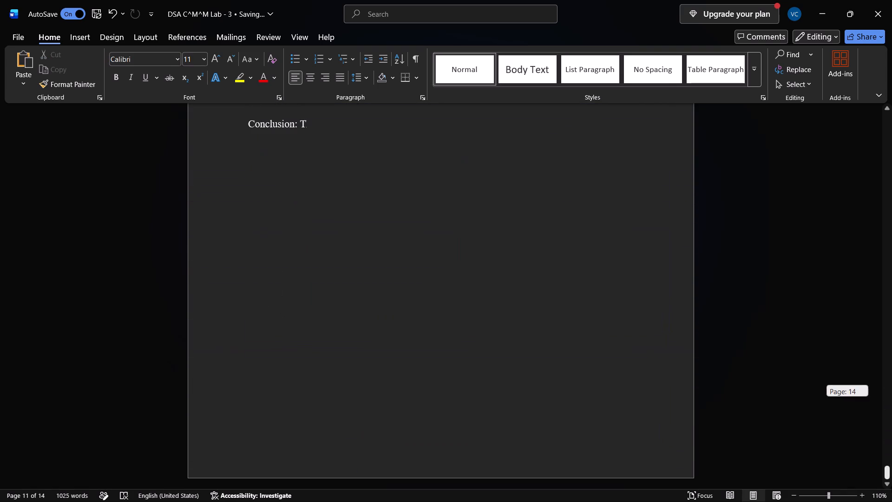
drag(891, 485, 891, 497)
click(269, 222)
click(267, 225)
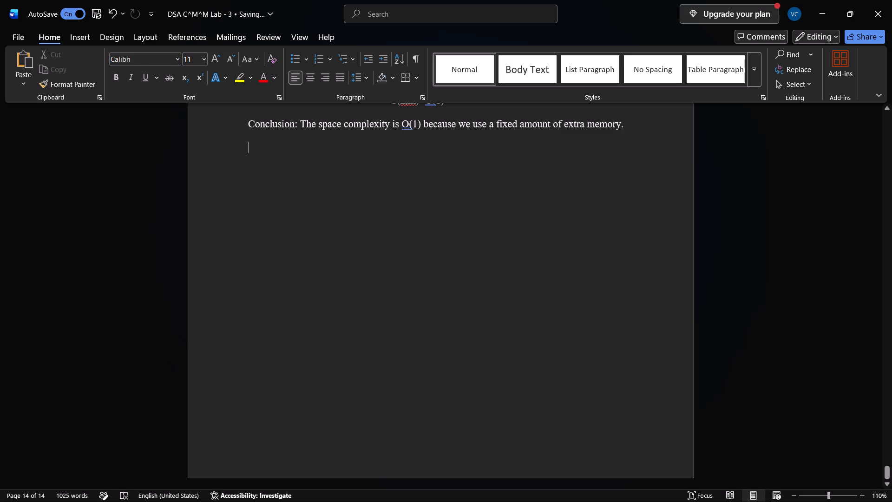
double_click(267, 225)
triple_click(267, 225)
key(ctrl+v)
click(306, 228)
key(BackSpace)
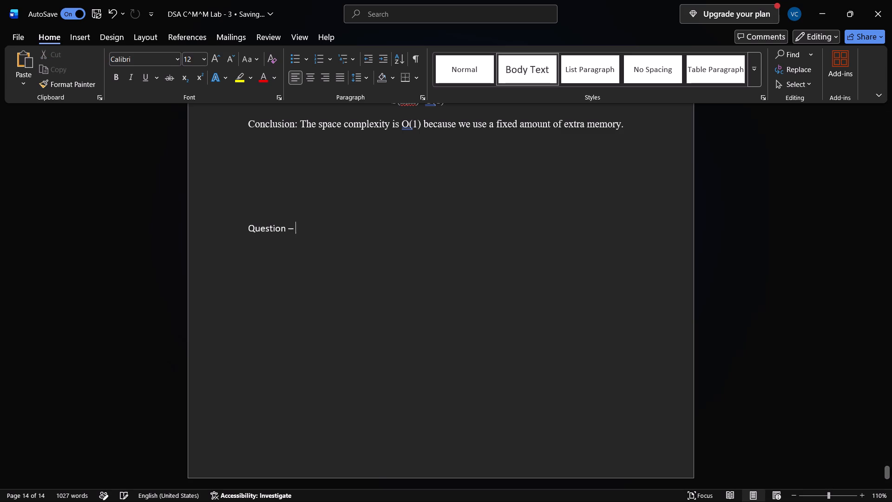
key(5)
key(Return)
key(Return)
Switch to Chrome, go back to the Linked Lists course module, and look through its Coding Practice and MCQ Practice units.
click(514, 496)
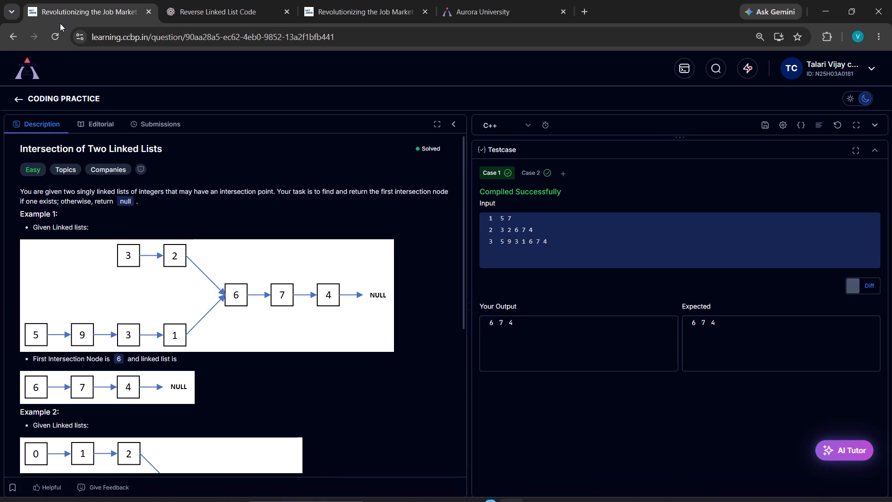
click(17, 34)
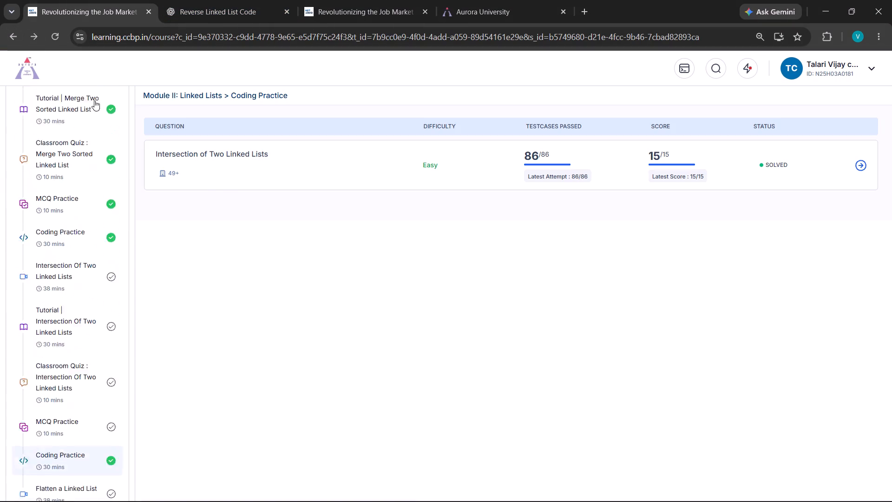
click(75, 477)
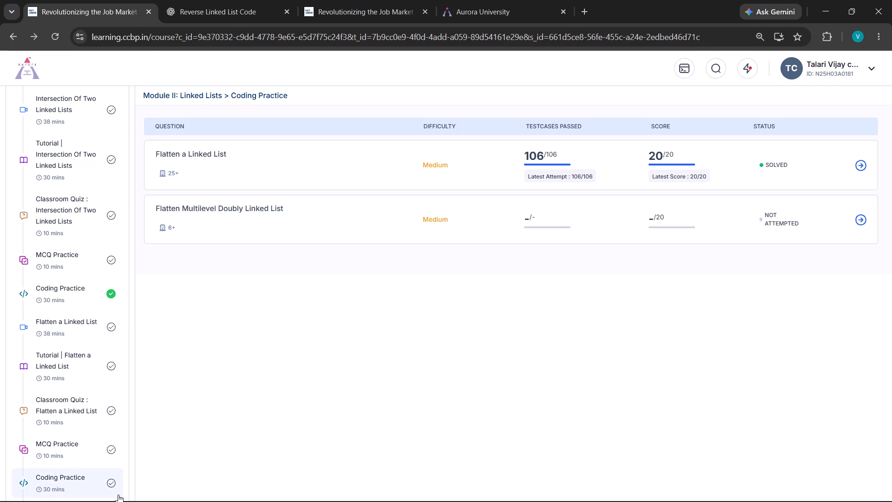
click(96, 449)
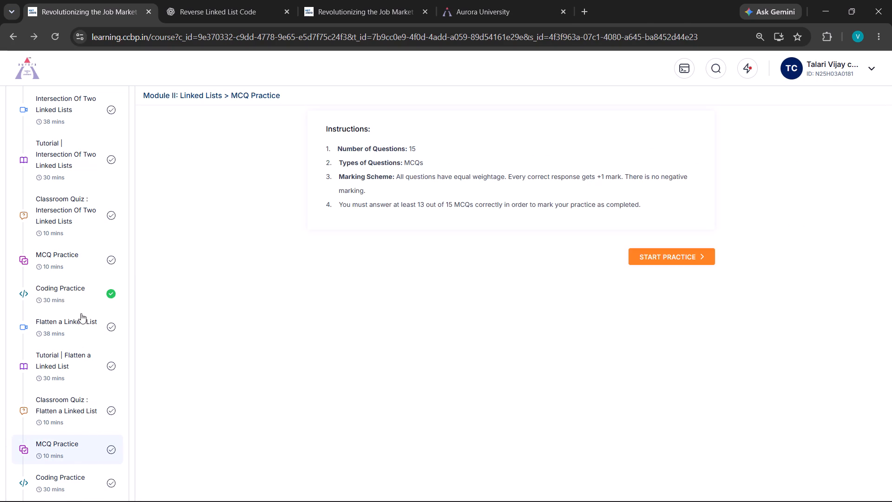
click(83, 290)
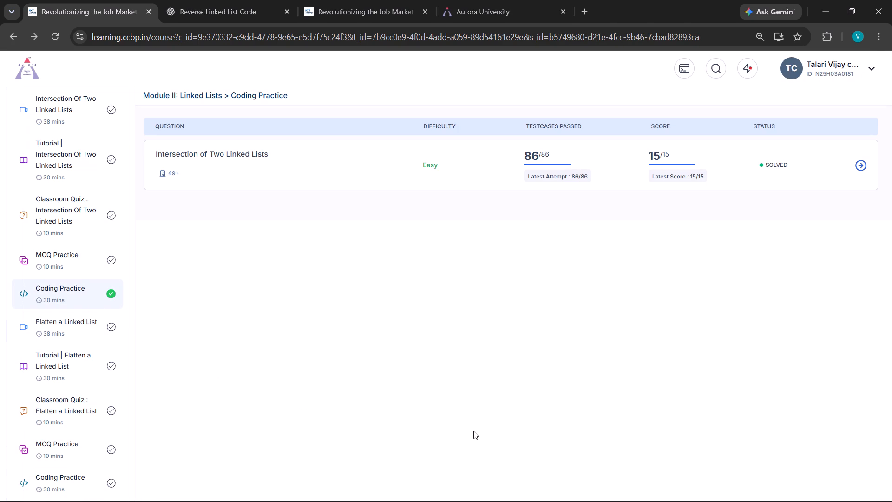
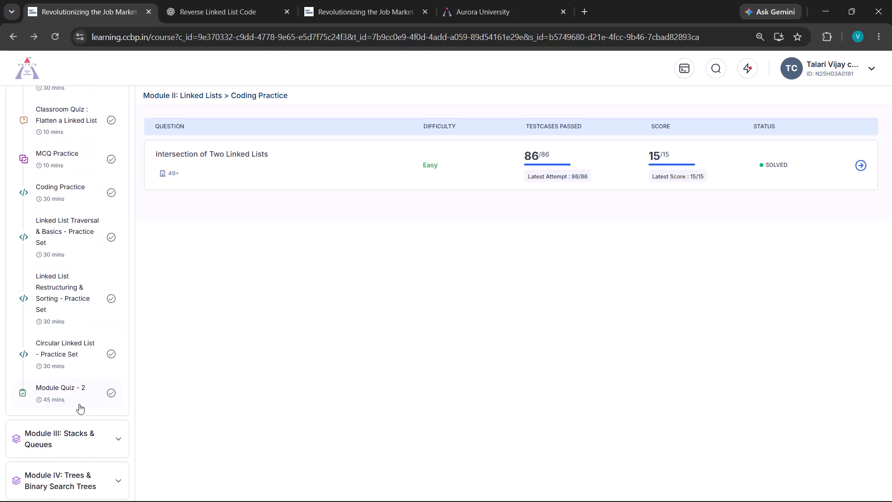
Open the 'Flatten a Linked List' problem from the last Coding Practice unit and enlarge its code editor.
click(83, 192)
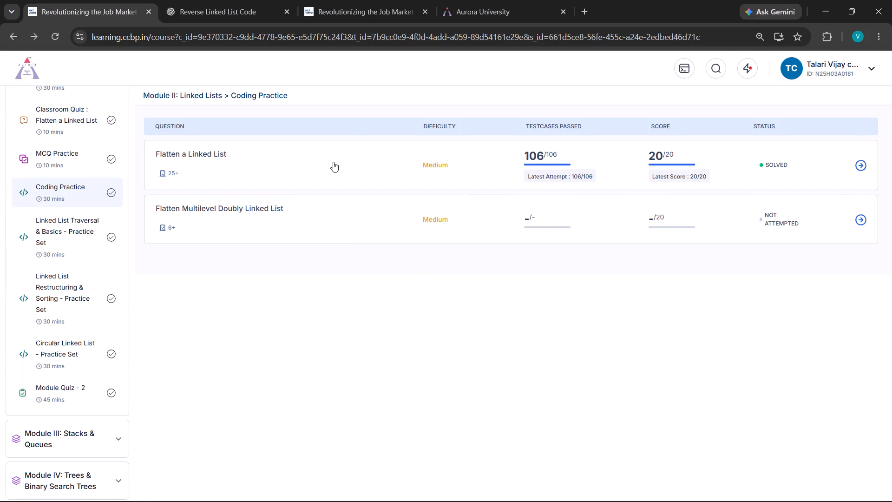
click(333, 162)
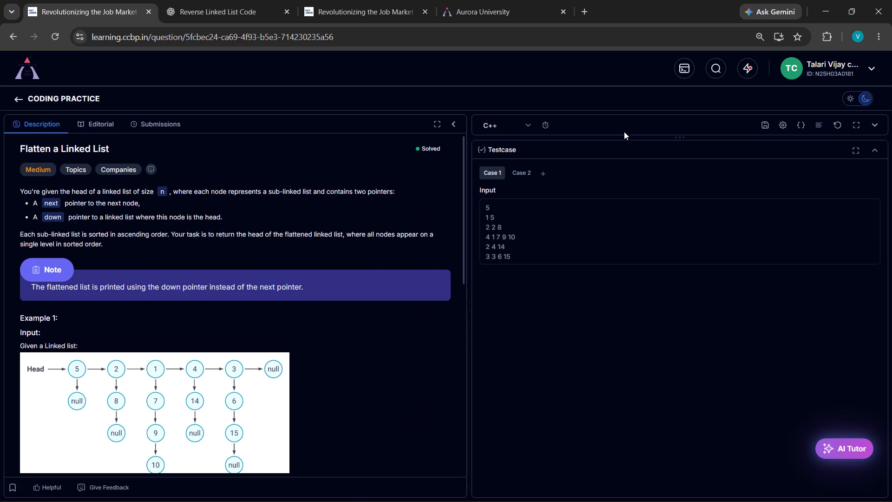
click(649, 135)
drag(649, 137, 648, 459)
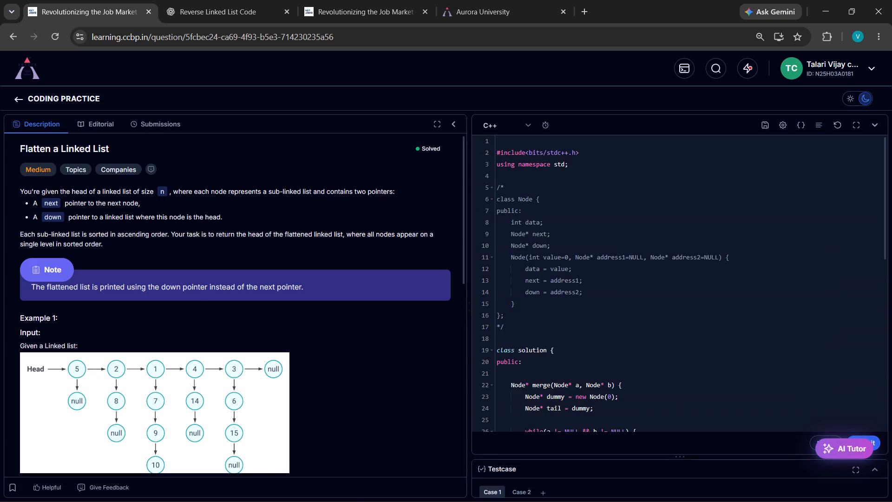
Read through the C++ solution code for Flatten a Linked List, from the Node class to the flattenLL function.
scroll(623, 309, up, 4)
scroll(623, 309, down, 12)
scroll(623, 309, up, 1)
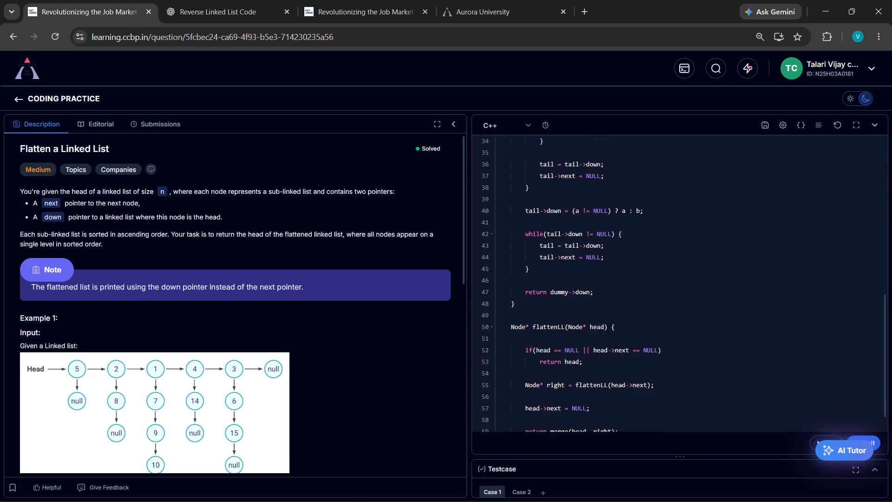
scroll(623, 309, down, 6)
scroll(623, 309, up, 3)
scroll(623, 309, down, 1)
scroll(623, 309, up, 1)
scroll(623, 309, down, 1)
scroll(623, 309, up, 10)
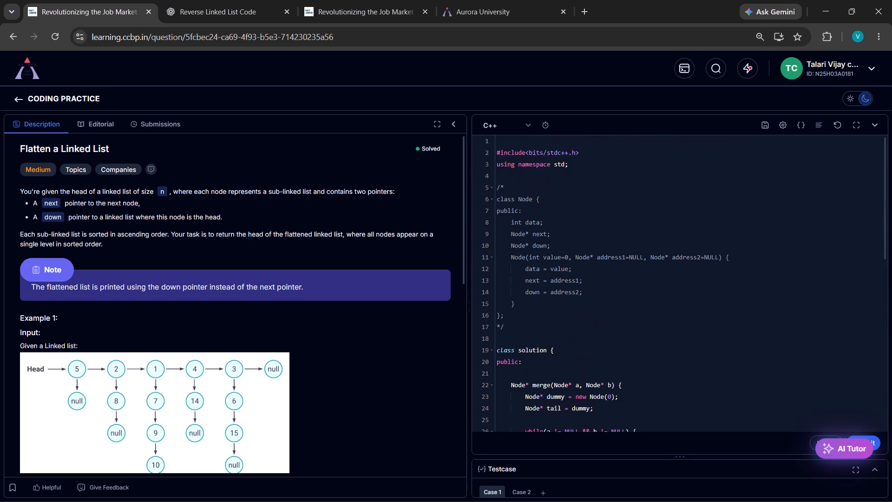
scroll(623, 309, up, 4)
scroll(623, 309, down, 1)
scroll(623, 309, up, 3)
scroll(623, 309, down, 1)
scroll(623, 309, up, 1)
scroll(623, 309, down, 1)
scroll(623, 309, up, 1)
scroll(623, 309, down, 6)
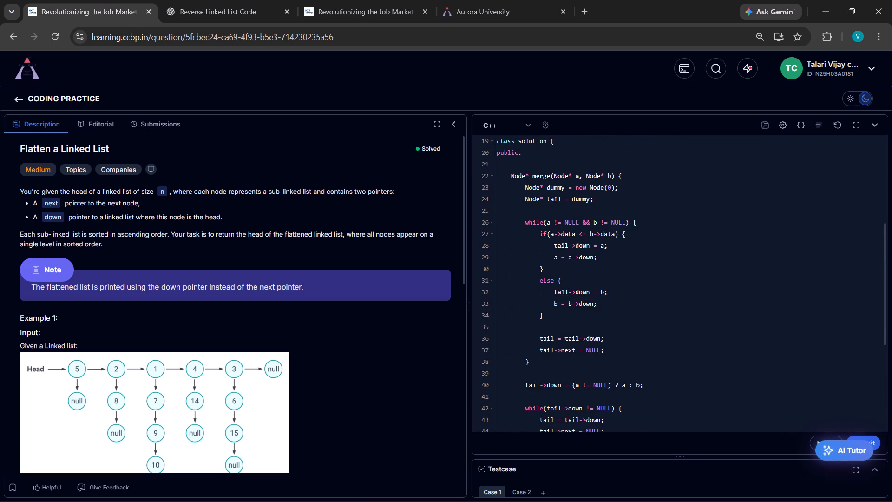
Take a screenshot of the Flatten a Linked List page and paste it below the 'Question – 5' heading in Word.
key(ctrl+Print)
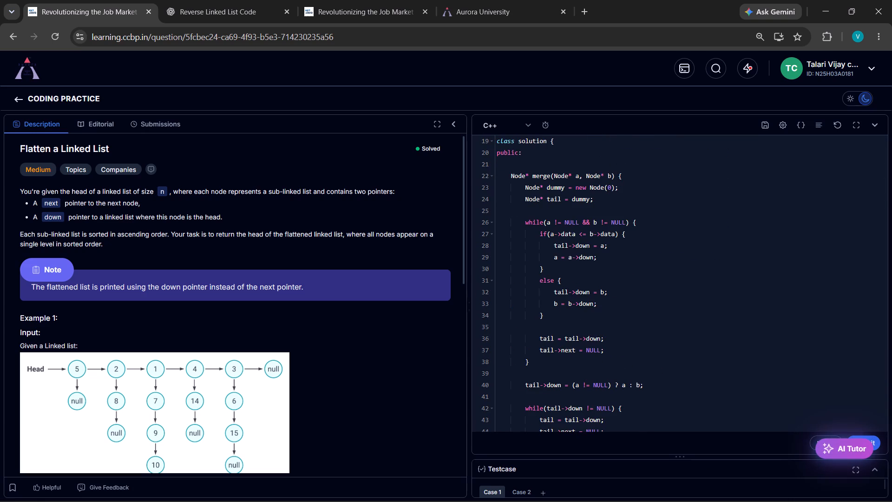
click(662, 485)
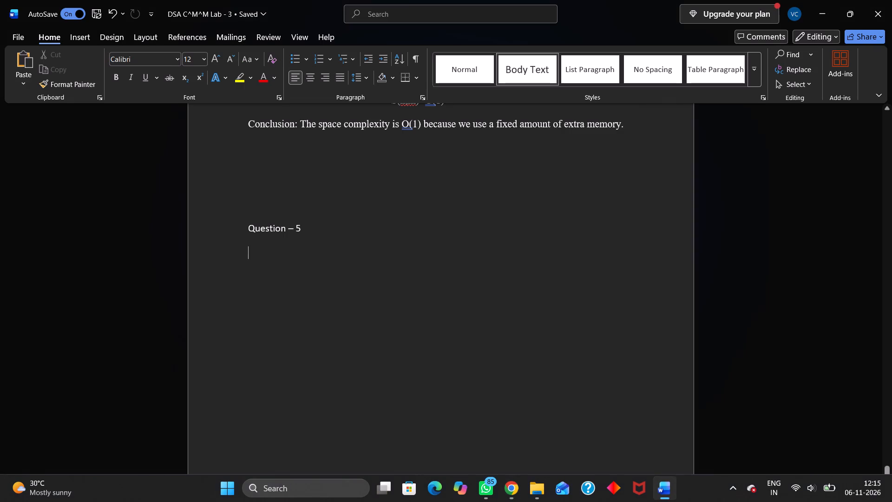
key(ctrl+v)
Crop the browser's tab and address bars off the top of the pasted Flatten a Linked List screenshot.
right_click(382, 314)
click(420, 143)
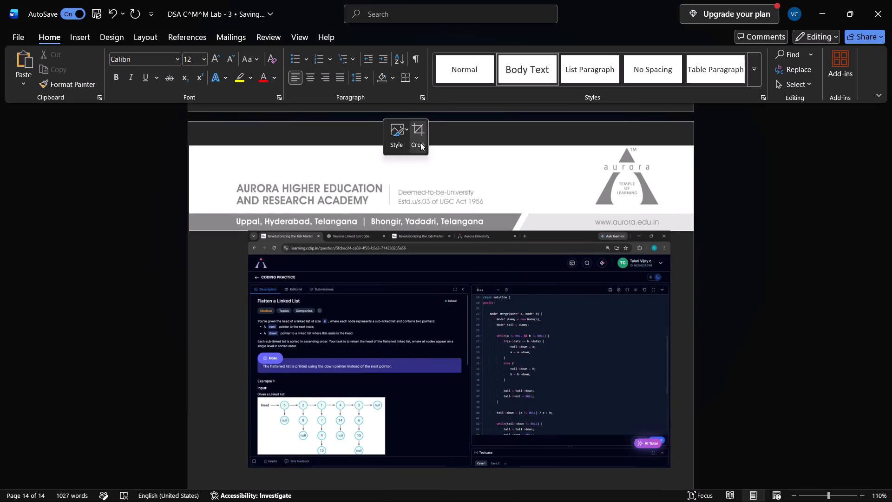
drag(459, 231, 457, 253)
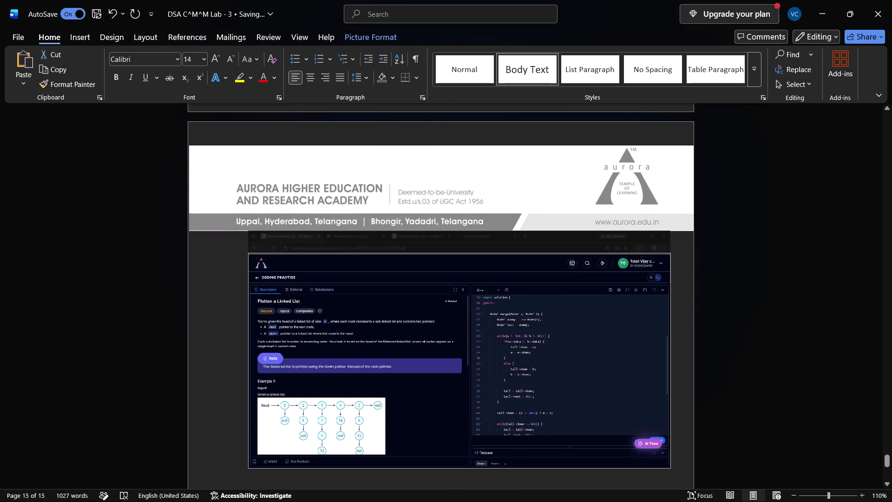
drag(457, 253, 457, 255)
scroll(533, 249, up, 5)
scroll(533, 249, down, 1)
Add a 'Code :' label below the cropped screenshot and increase the label's font size.
click(601, 376)
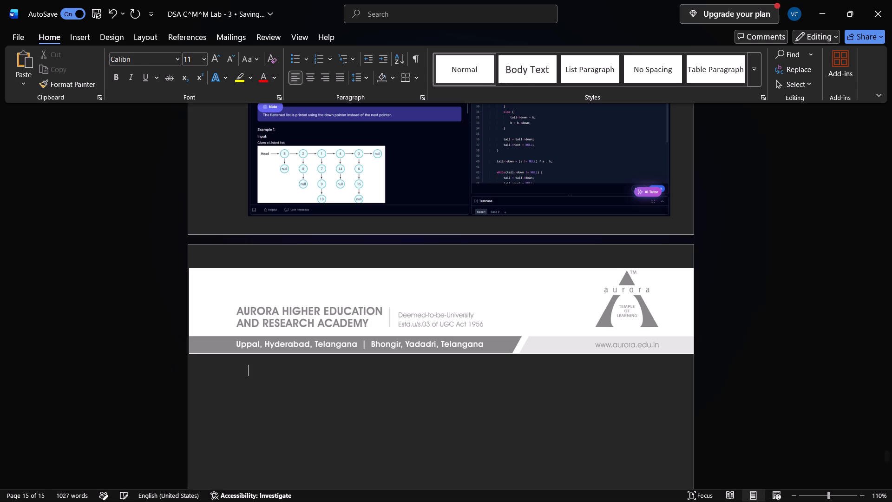
text(ode)
key(space)
text(:)
key(Return)
double_click(258, 370)
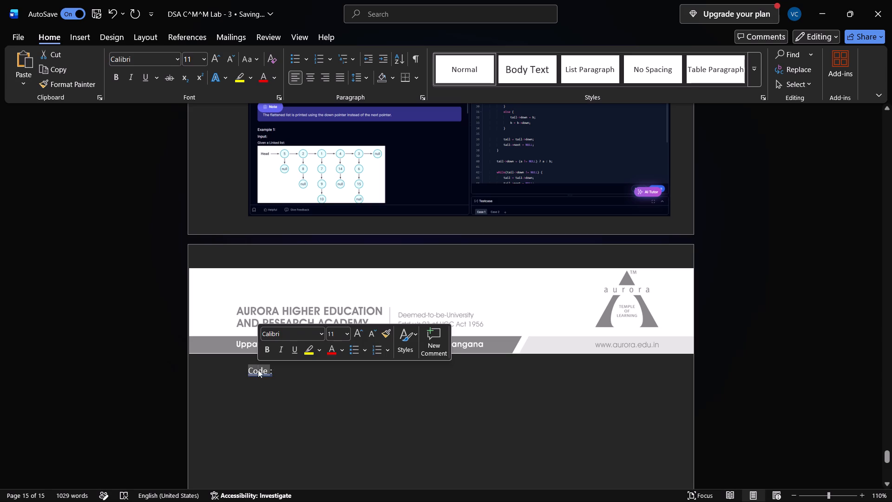
click(347, 330)
click(336, 165)
click(322, 378)
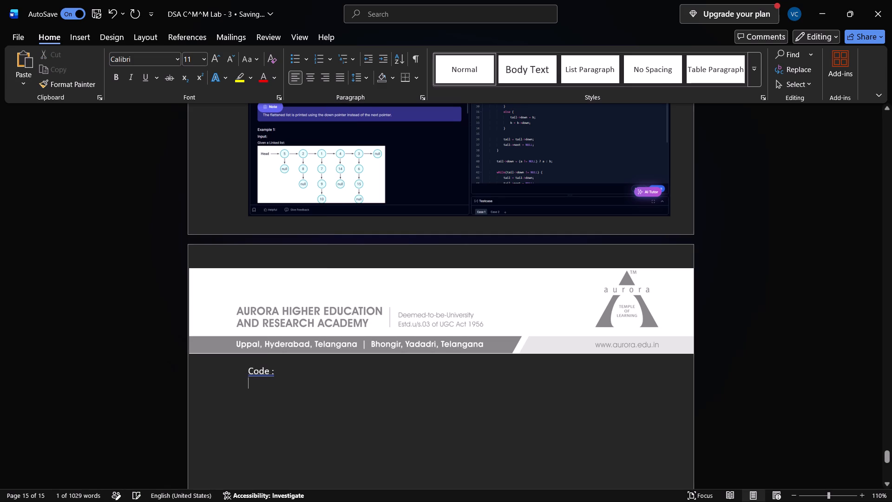
Insert a Simple Text Box below the 'Code :' label, widen it to about 17.5 cm, and clear its placeholder text.
click(75, 38)
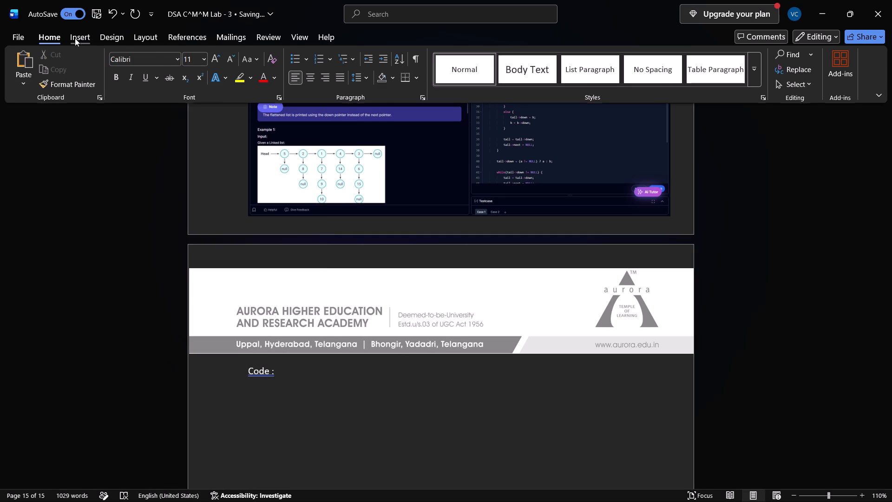
click(569, 75)
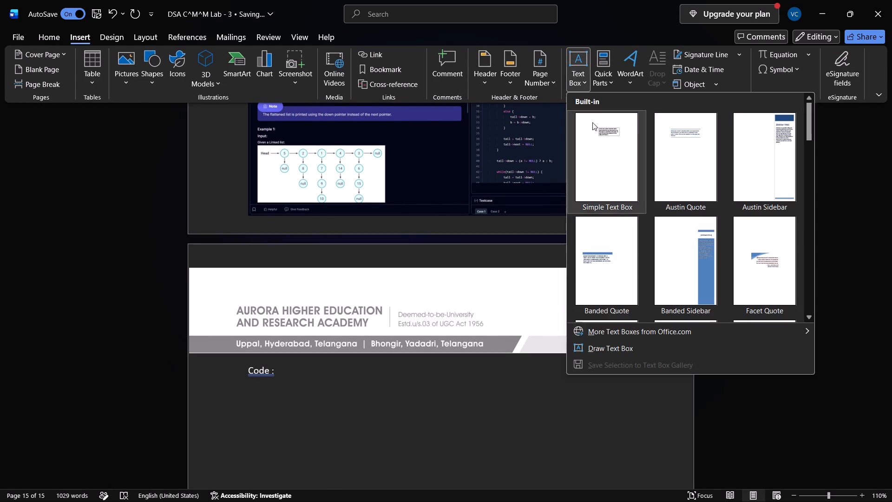
click(604, 154)
drag(544, 423, 581, 420)
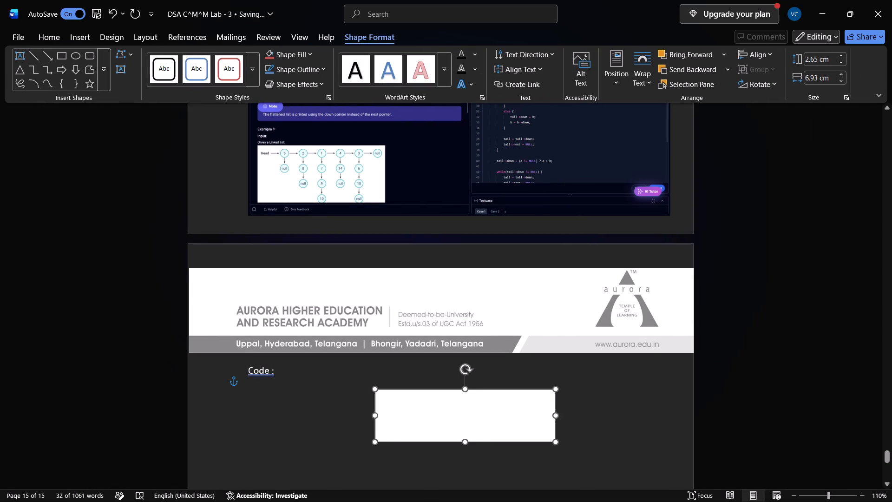
drag(581, 420, 684, 420)
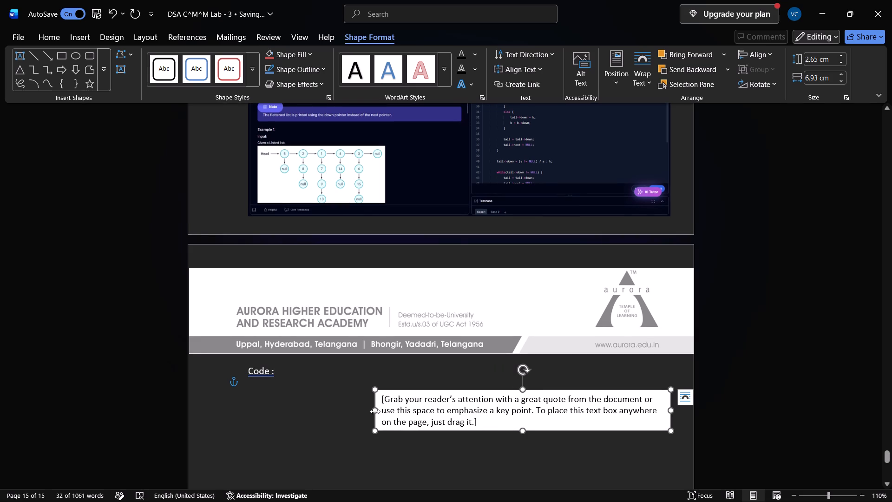
drag(375, 411, 239, 413)
click(265, 405)
key(space)
Copy the entire Flatten a Linked List solution code from Chrome and paste it into the empty text box in Word.
drag(425, 501, 439, 501)
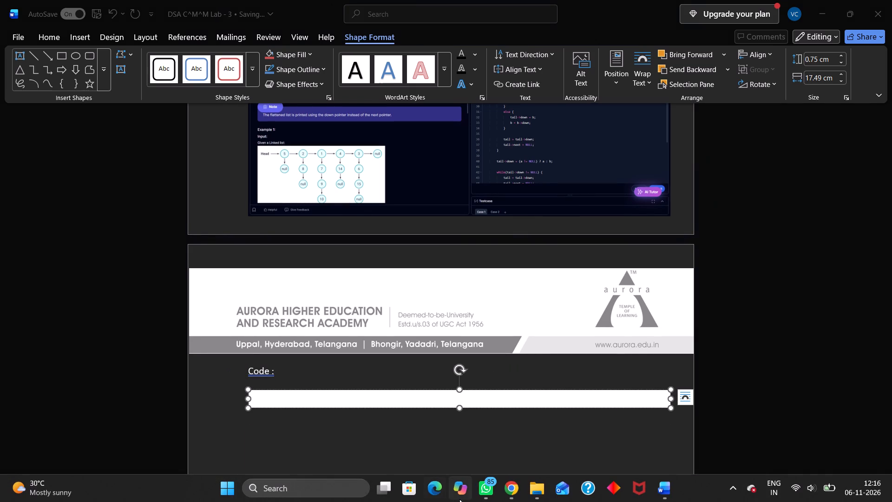
click(510, 491)
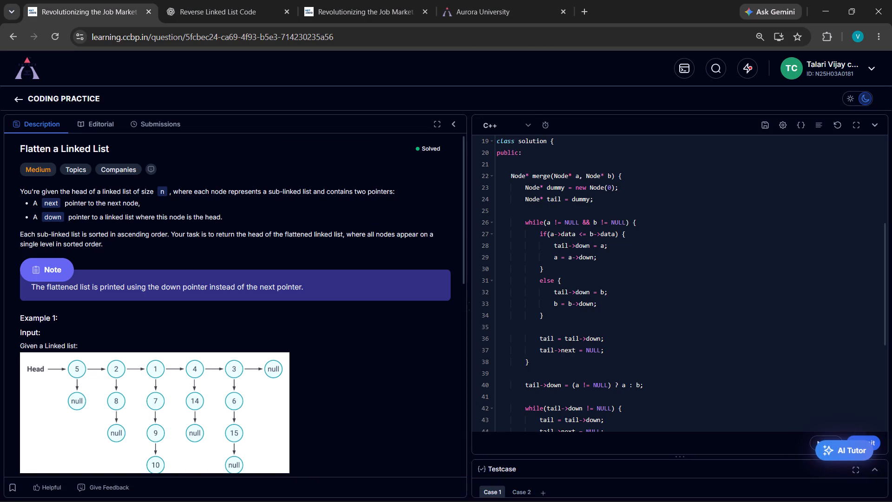
click(541, 315)
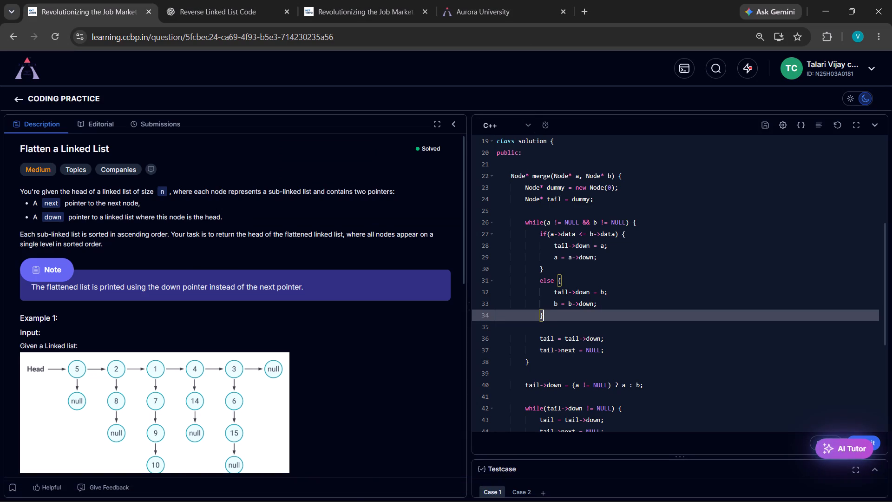
key(ctrl+a)
key(ctrl+c)
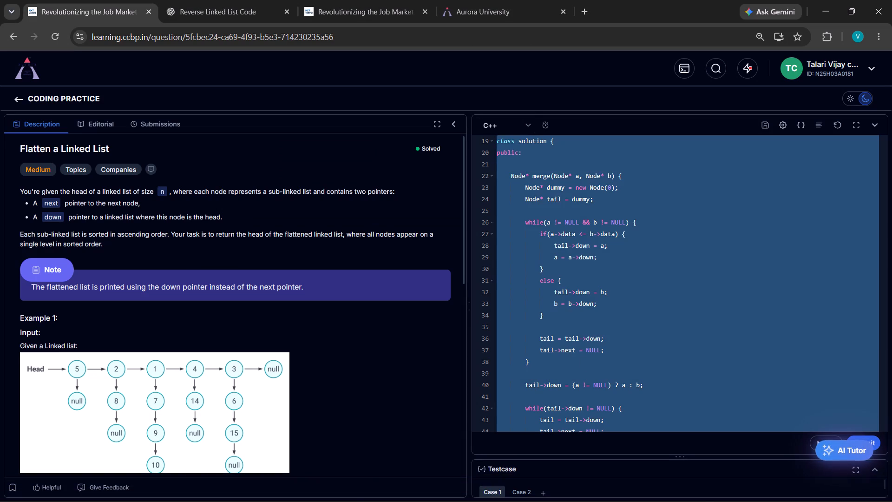
click(656, 487)
key(ctrl+v)
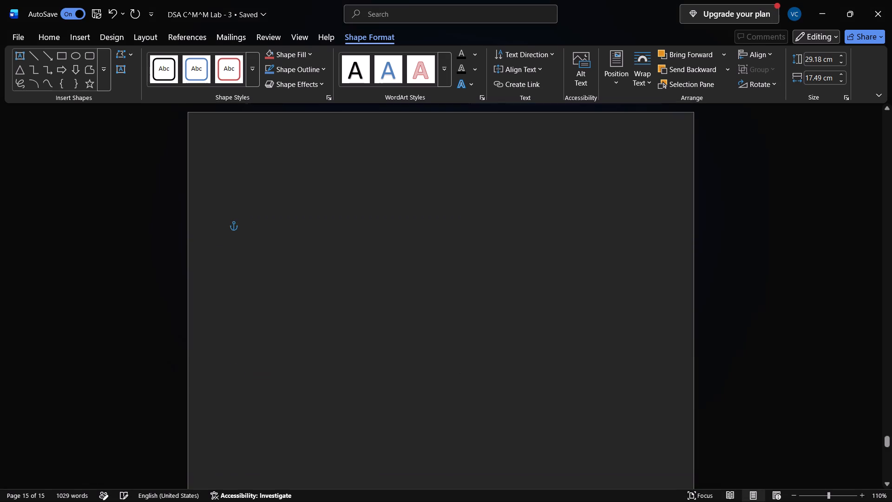
Set the font size of all the code in the Question – 5 text box to 10.
scroll(382, 370, up, 9)
scroll(382, 370, down, 1)
scroll(382, 370, up, 2)
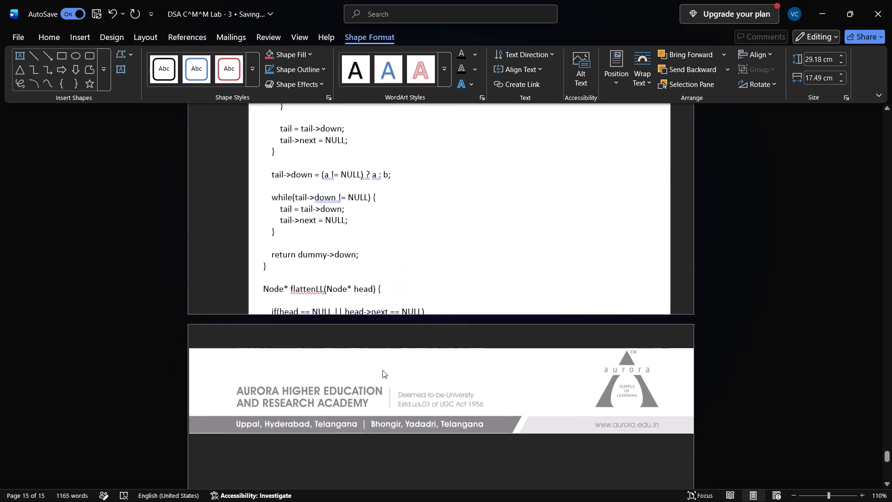
scroll(382, 370, up, 13)
scroll(382, 370, down, 1)
scroll(382, 370, up, 3)
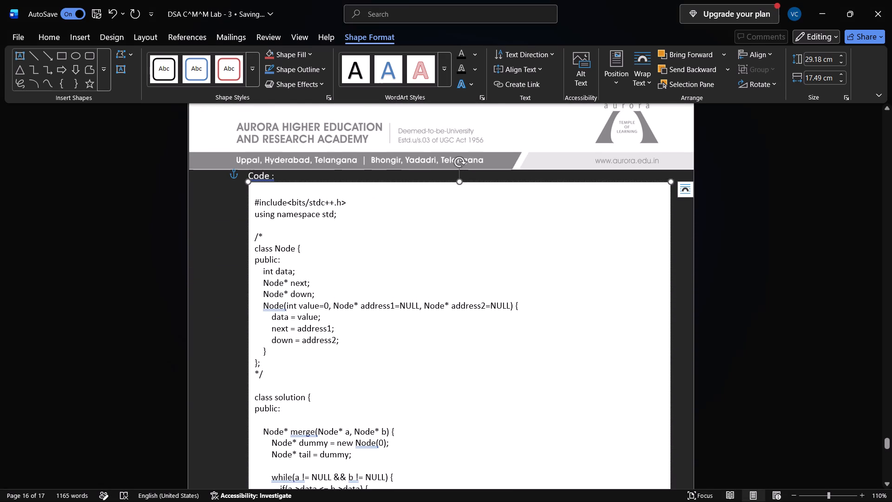
click(296, 219)
key(ctrl+a)
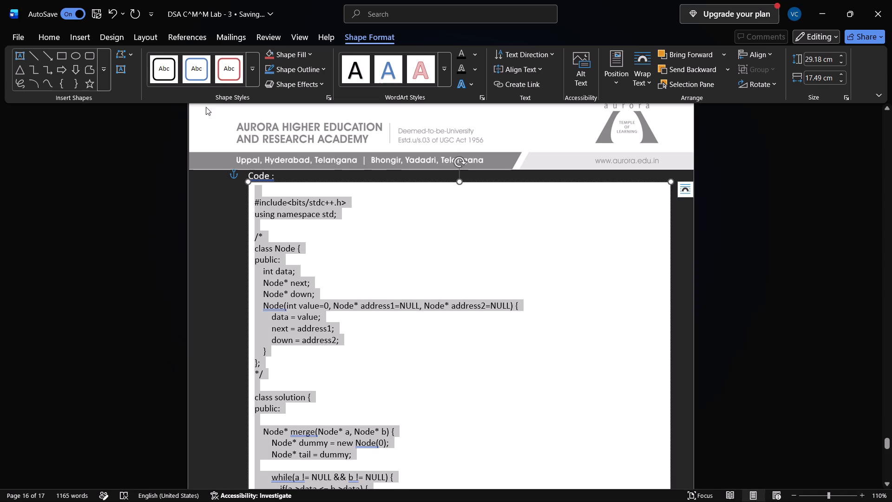
click(46, 34)
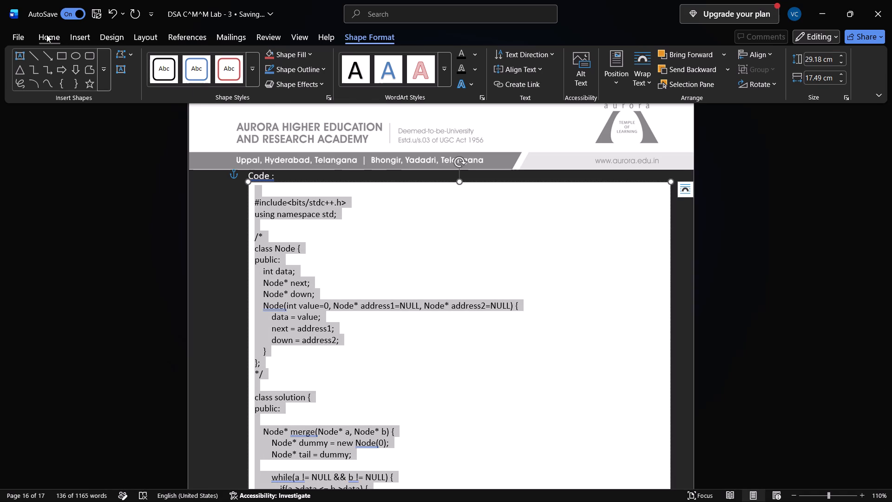
click(204, 60)
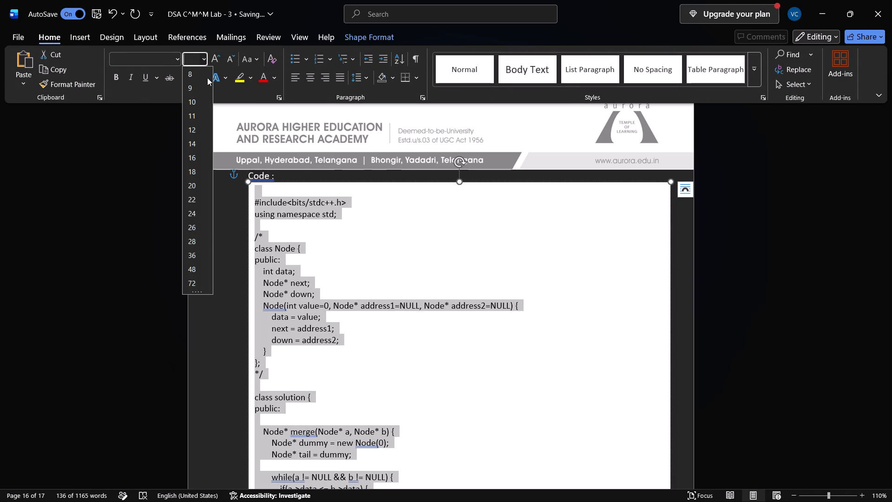
click(190, 104)
Check how the resized code box fits on its page, and inspect the pages that precede the 'Code :' label.
scroll(384, 264, down, 3)
scroll(384, 264, up, 1)
scroll(384, 264, down, 5)
scroll(384, 264, up, 1)
scroll(384, 264, down, 6)
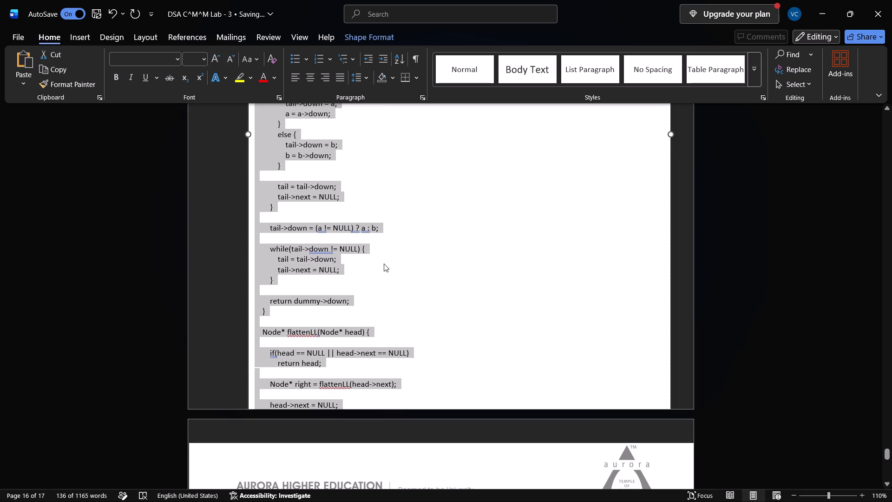
scroll(384, 264, up, 12)
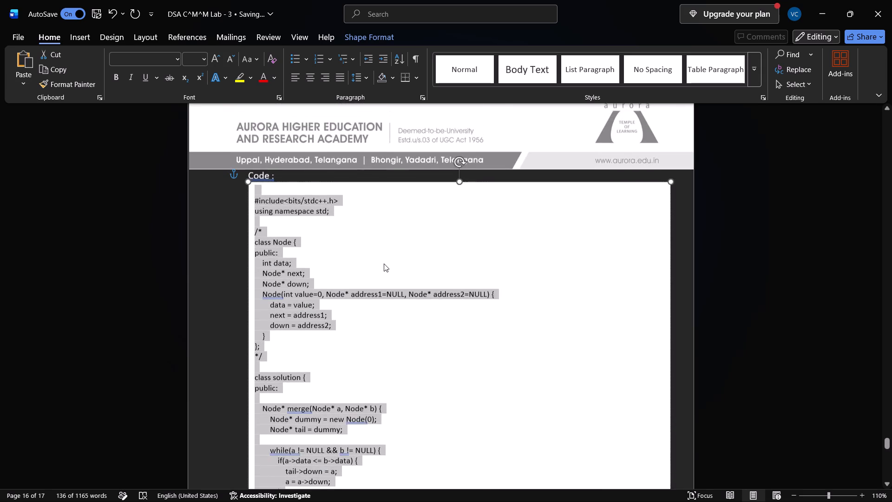
scroll(384, 264, up, 14)
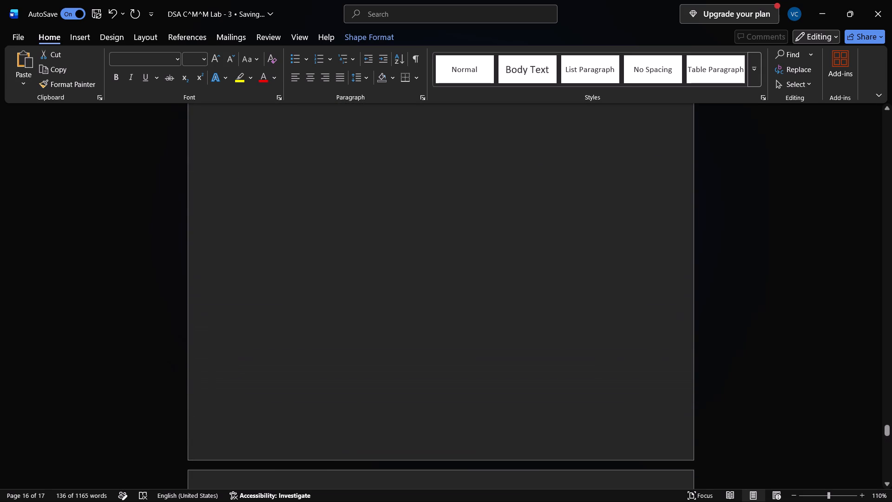
scroll(384, 264, up, 2)
scroll(384, 264, down, 11)
scroll(384, 264, up, 2)
scroll(384, 264, down, 1)
scroll(384, 264, up, 3)
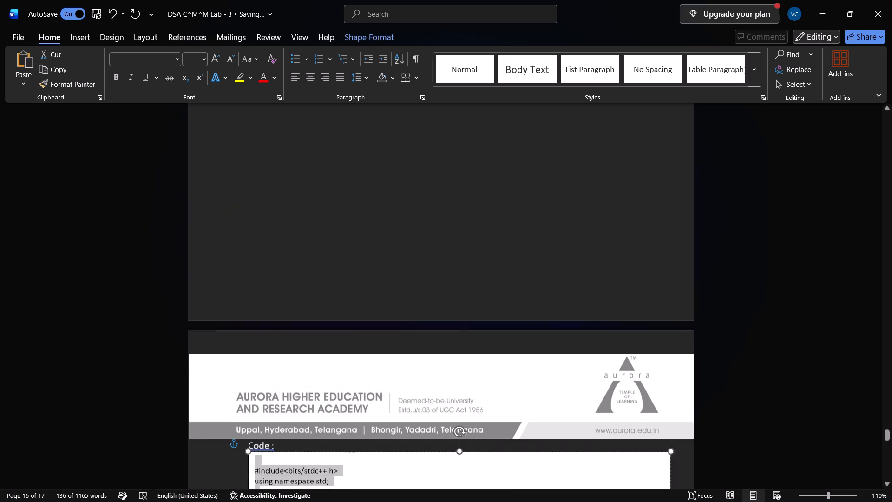
scroll(384, 264, up, 9)
scroll(384, 264, down, 1)
scroll(384, 264, up, 10)
scroll(384, 264, down, 1)
scroll(384, 264, up, 5)
scroll(384, 264, down, 16)
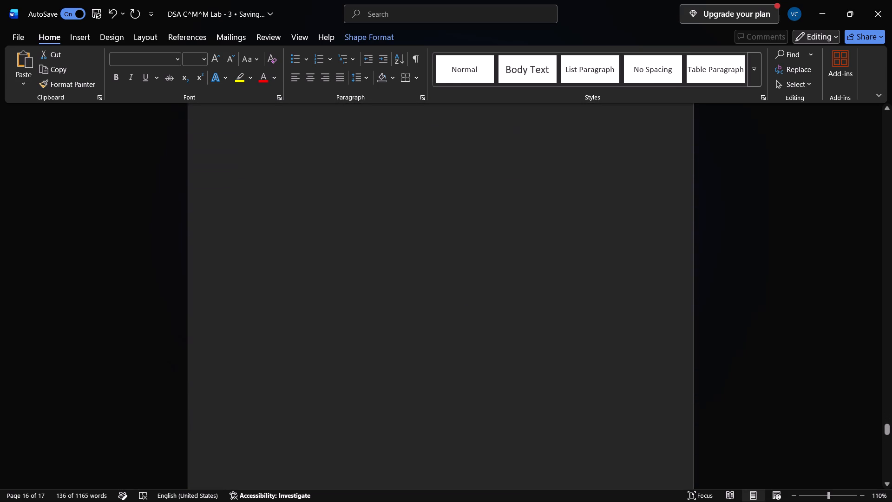
Cut the existing text box with the full Flatten a Linked List code from below the 'Code :' label.
scroll(384, 264, down, 9)
scroll(384, 264, up, 1)
scroll(384, 264, down, 1)
scroll(384, 264, up, 1)
click(378, 393)
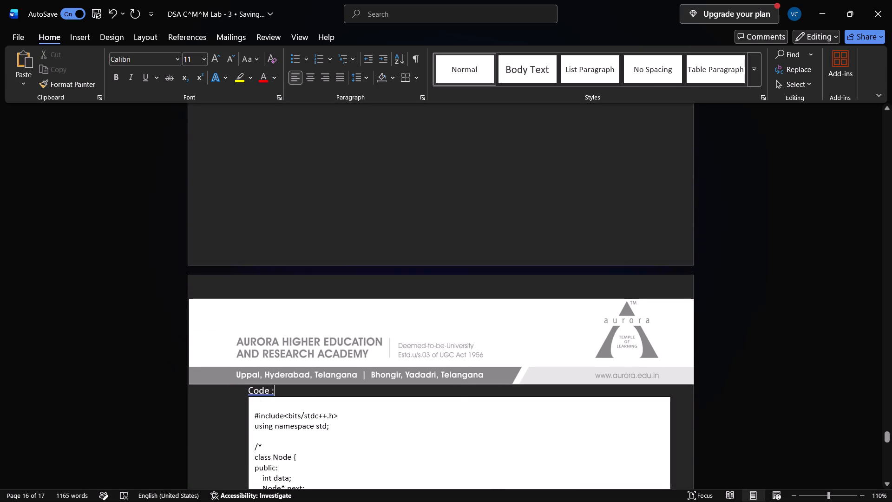
click(376, 397)
click(53, 53)
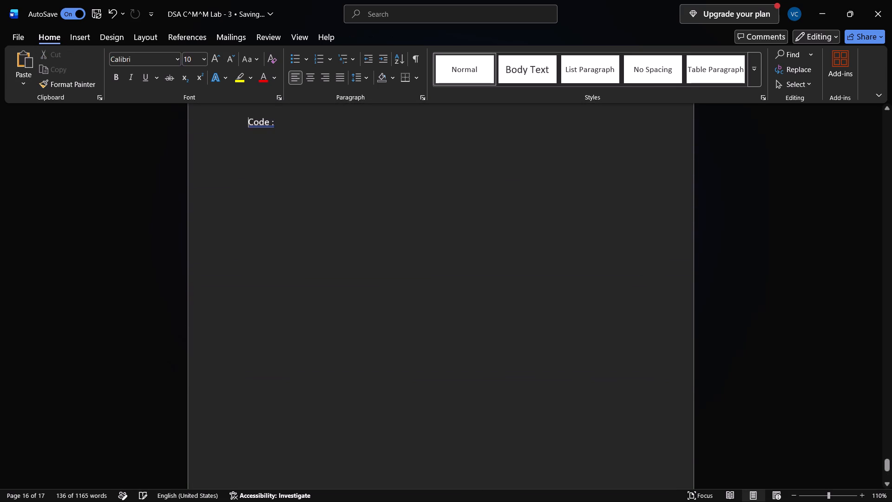
Insert a new Simple Text Box on the line below the 'Code :' label.
scroll(303, 311, down, 2)
scroll(303, 311, up, 2)
scroll(303, 311, down, 6)
scroll(307, 295, up, 1)
scroll(307, 295, down, 10)
scroll(311, 273, up, 1)
scroll(311, 273, down, 4)
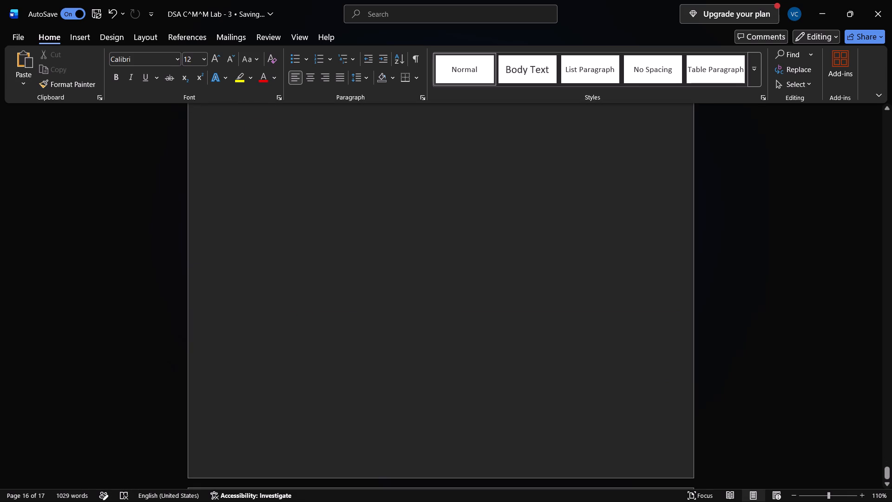
scroll(313, 253, down, 3)
scroll(313, 253, up, 8)
scroll(313, 253, down, 1)
scroll(313, 253, up, 3)
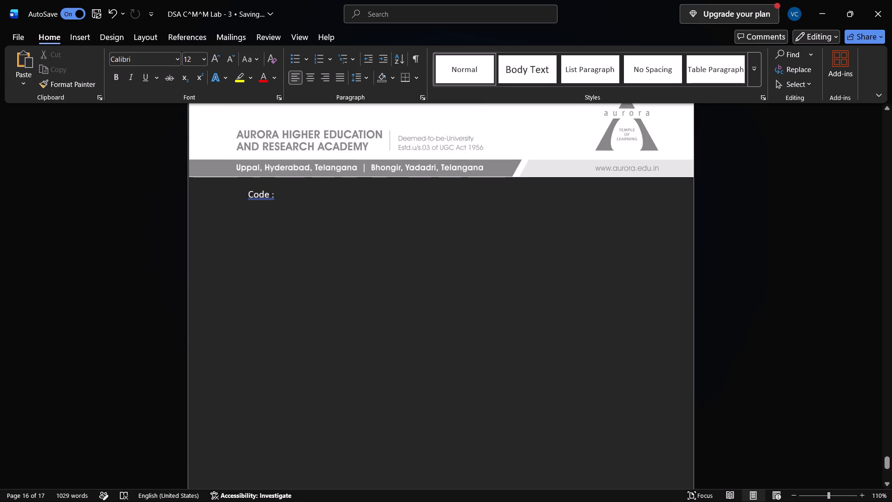
click(294, 218)
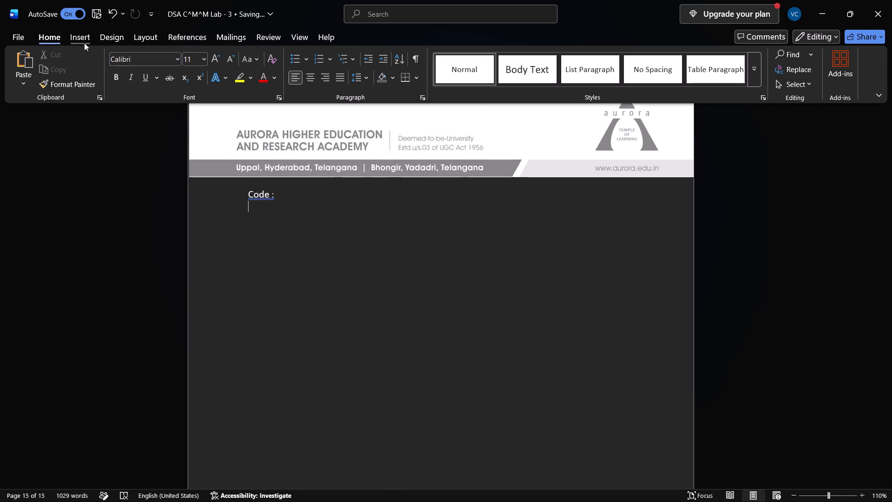
click(81, 40)
click(584, 61)
click(624, 168)
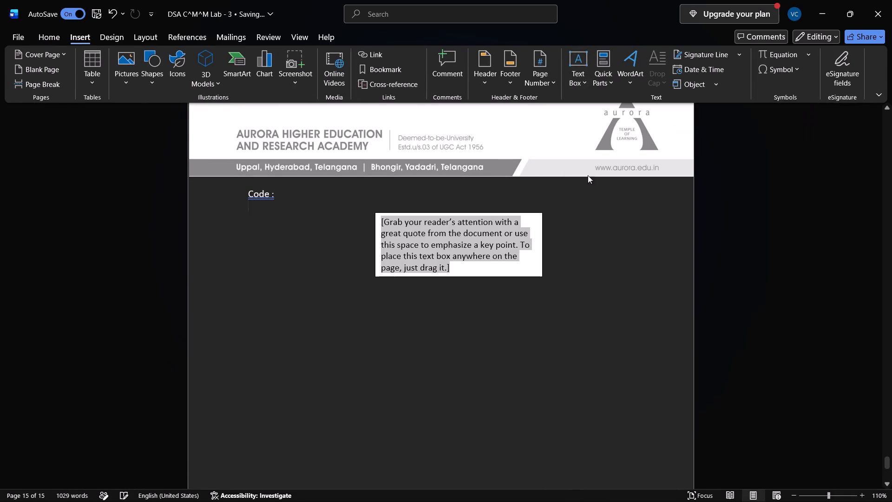
Widen the new text box to about 17.64 cm, starting at the 'Code :' label's margin, and clear its placeholder text.
drag(544, 245, 543, 244)
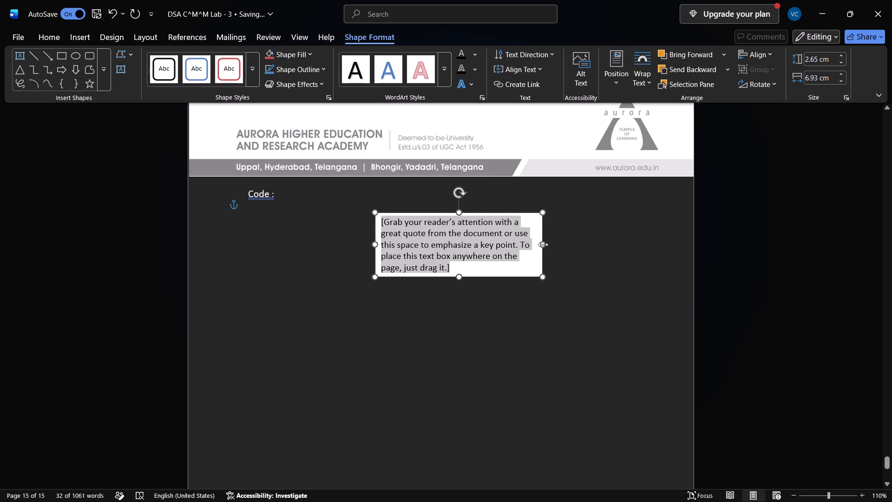
drag(543, 244, 678, 240)
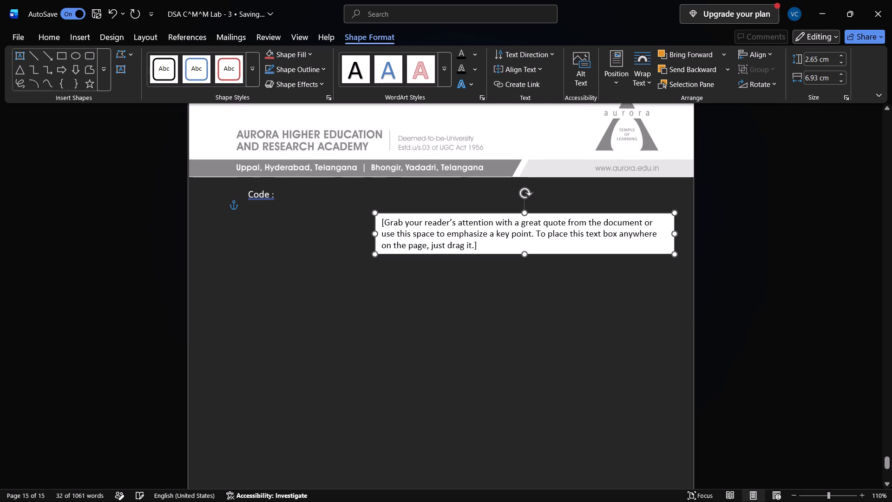
drag(376, 237, 242, 243)
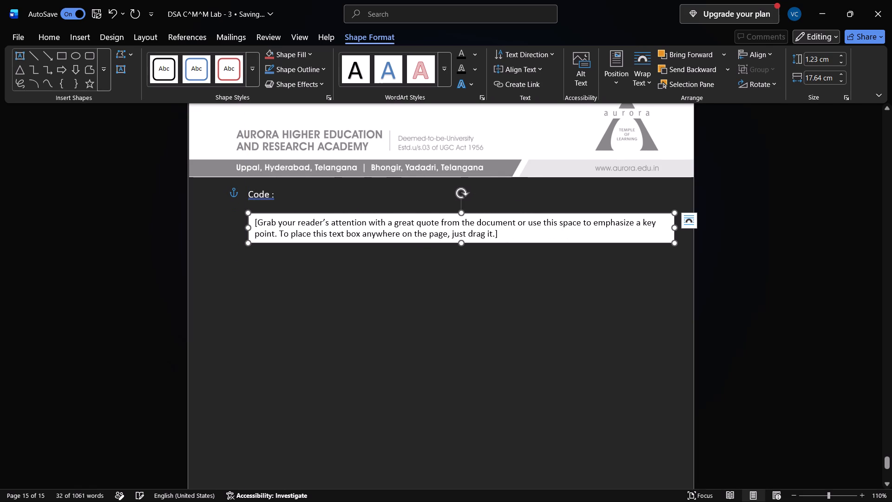
click(451, 229)
key(space)
Stretch the empty text box down to near the bottom of the page, about 23.13 cm high.
drag(462, 232, 544, 501)
scroll(497, 350, down, 7)
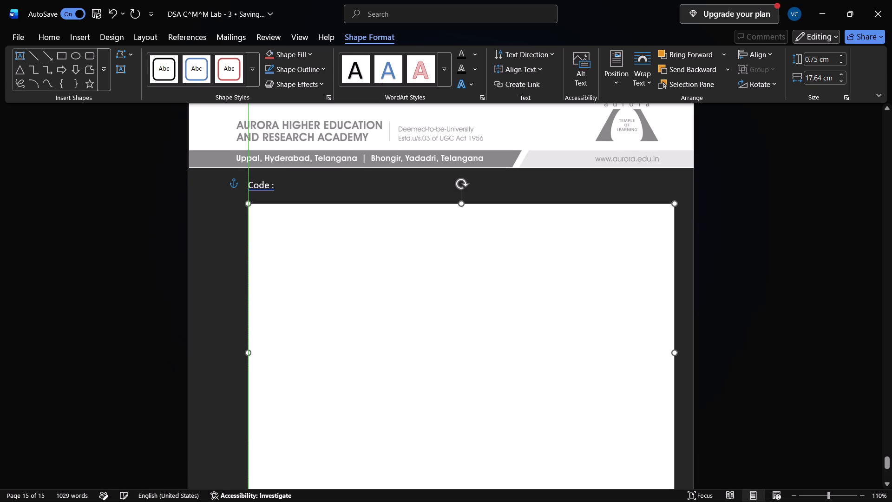
drag(544, 501, 557, 370)
scroll(558, 364, down, 4)
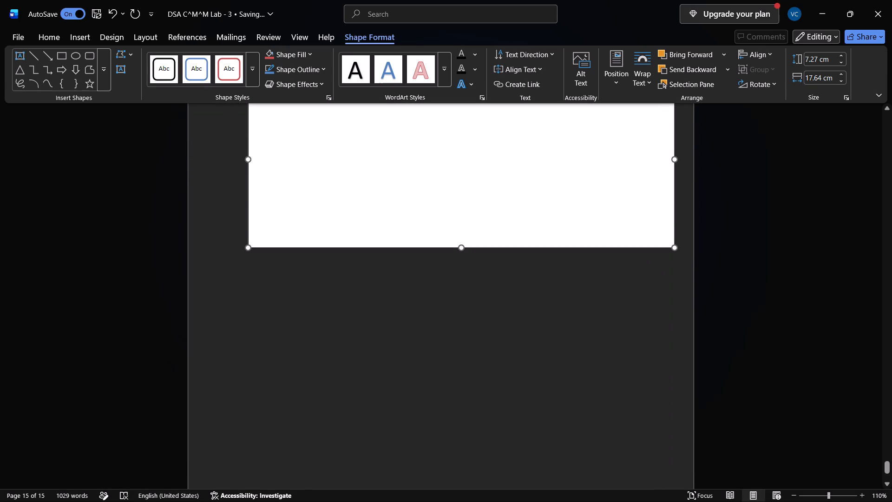
drag(462, 248, 445, 400)
scroll(439, 304, down, 6)
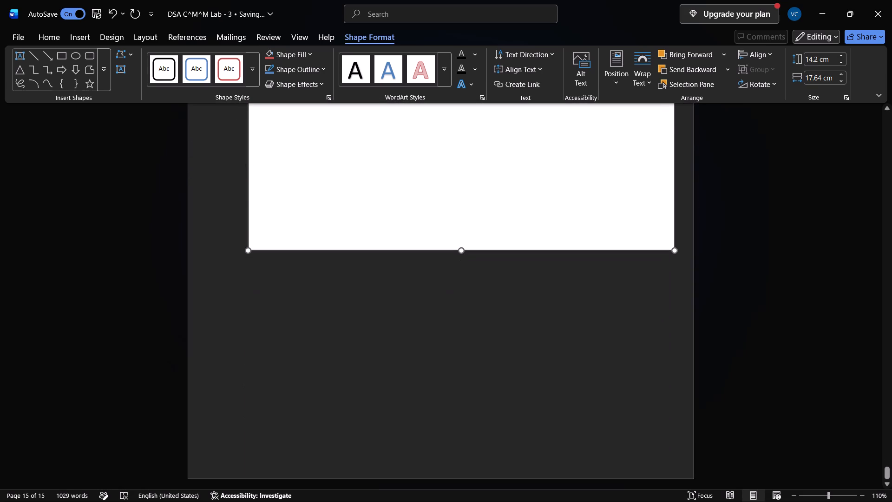
scroll(441, 304, down, 3)
scroll(454, 264, down, 5)
drag(459, 250, 461, 265)
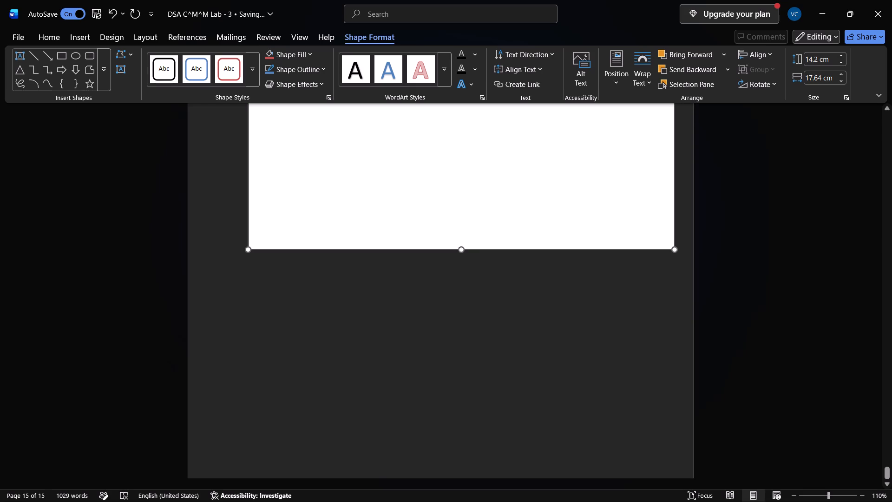
drag(461, 265, 471, 464)
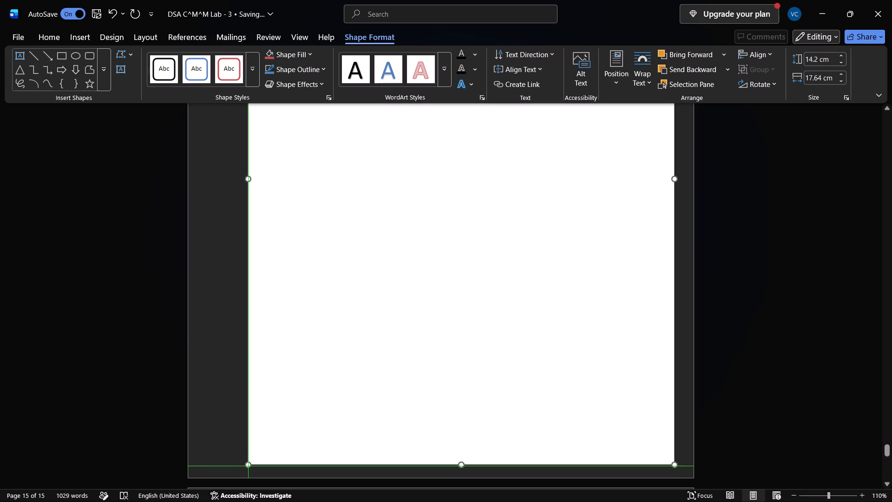
drag(471, 464, 469, 468)
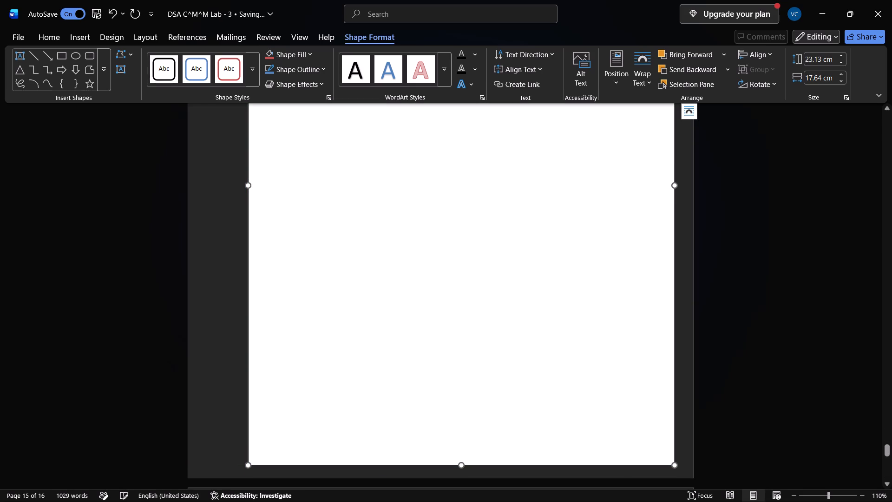
Switch to Chrome and copy lines 2 to 38 of the Flatten a Linked List code, starting at #include<bits/stdc++.h>.
click(588, 326)
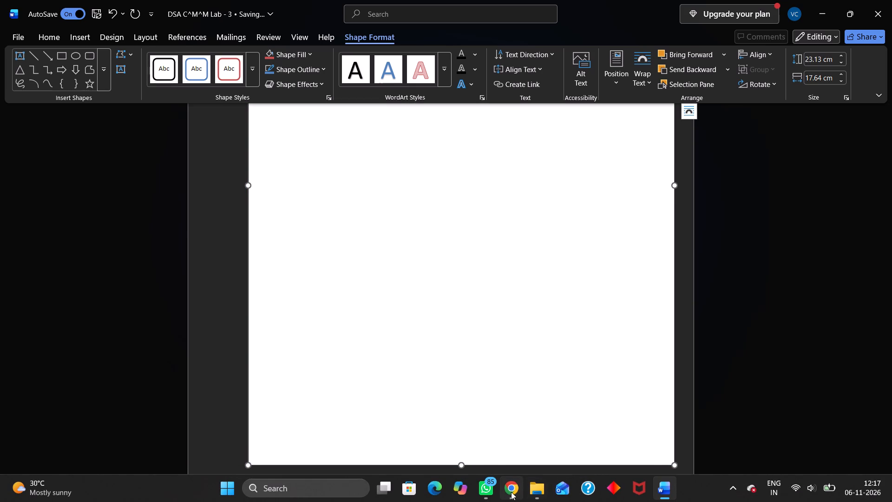
click(511, 492)
click(639, 288)
scroll(623, 259, up, 3)
scroll(623, 259, down, 1)
scroll(623, 259, up, 9)
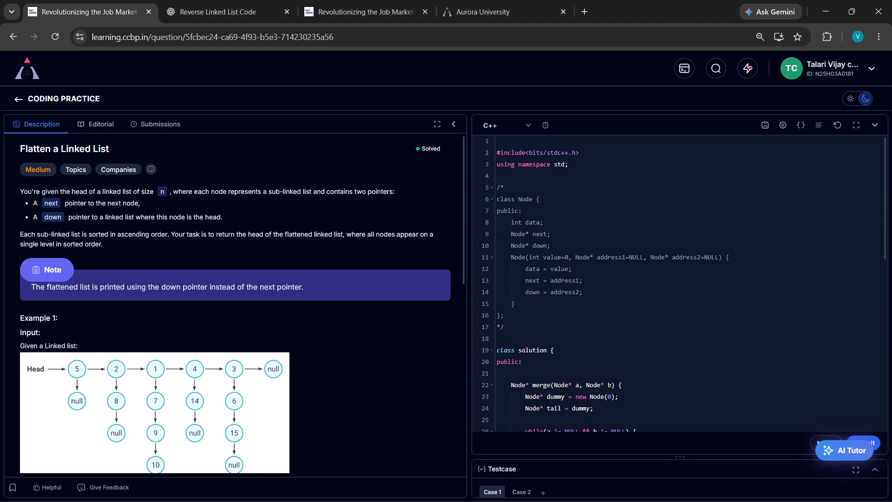
scroll(622, 259, up, 4)
drag(497, 150, 548, 252)
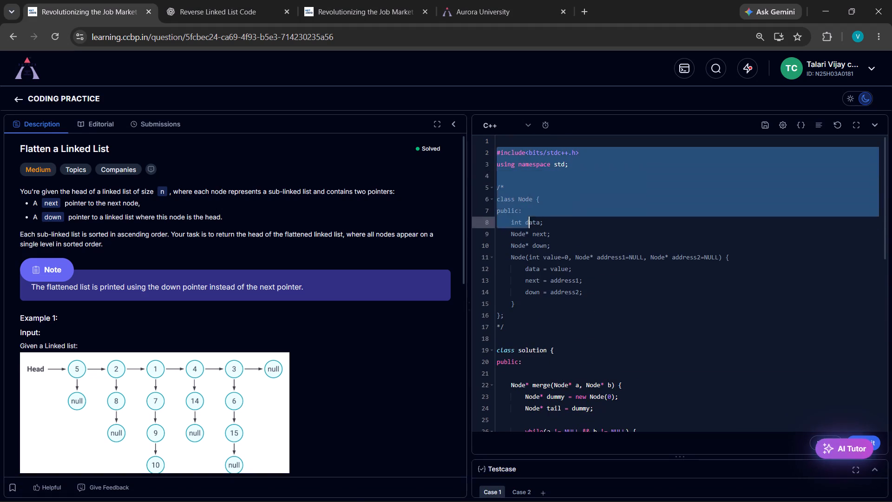
drag(548, 252, 626, 372)
scroll(582, 314, down, 6)
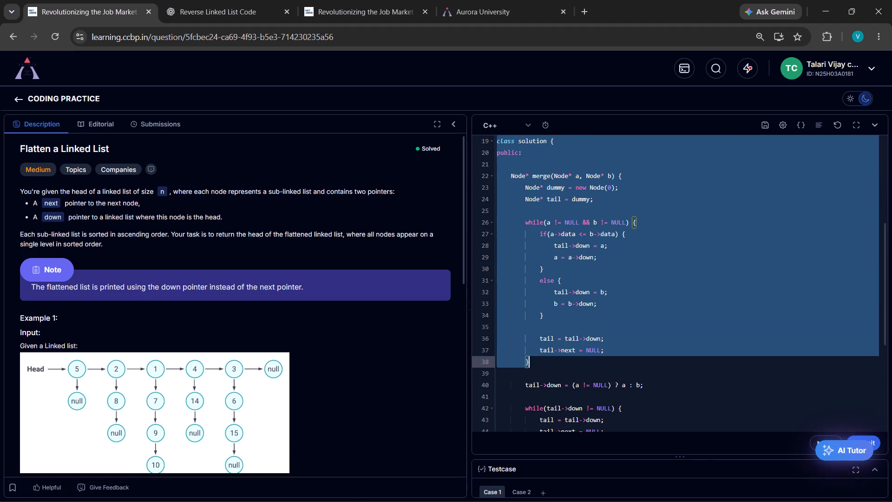
drag(626, 372, 627, 375)
click(627, 375)
drag(548, 366, 520, 342)
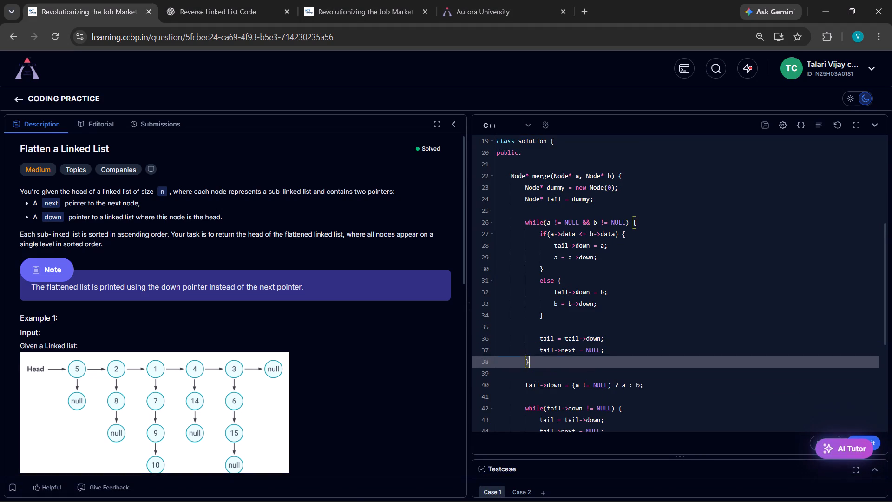
drag(520, 342, 497, 151)
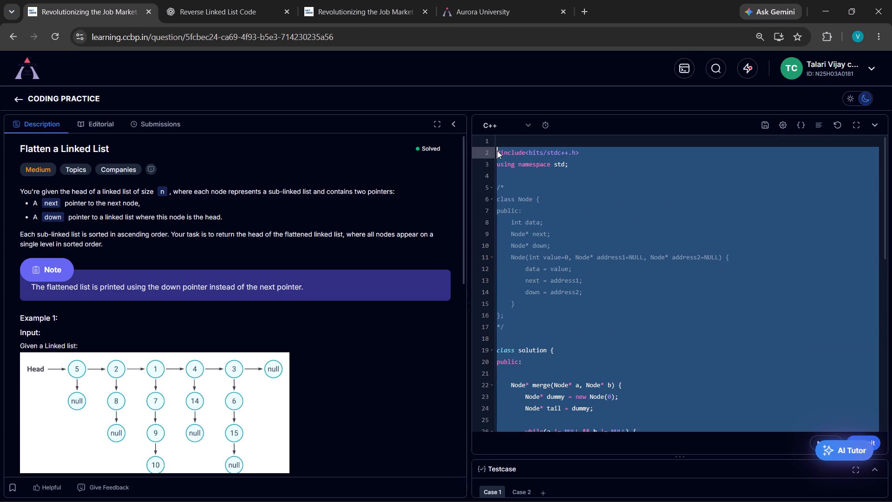
key(ctrl+c)
Paste the copied first part of the code into the empty text box below 'Code :' in Word.
click(665, 485)
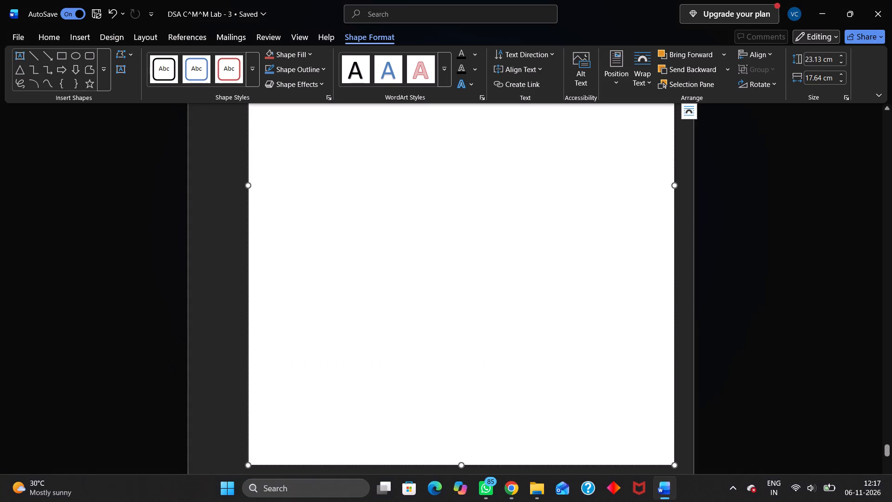
scroll(395, 216, up, 2)
scroll(395, 216, down, 1)
scroll(395, 216, up, 3)
scroll(395, 216, down, 1)
scroll(395, 216, up, 2)
scroll(394, 216, down, 1)
scroll(394, 216, up, 4)
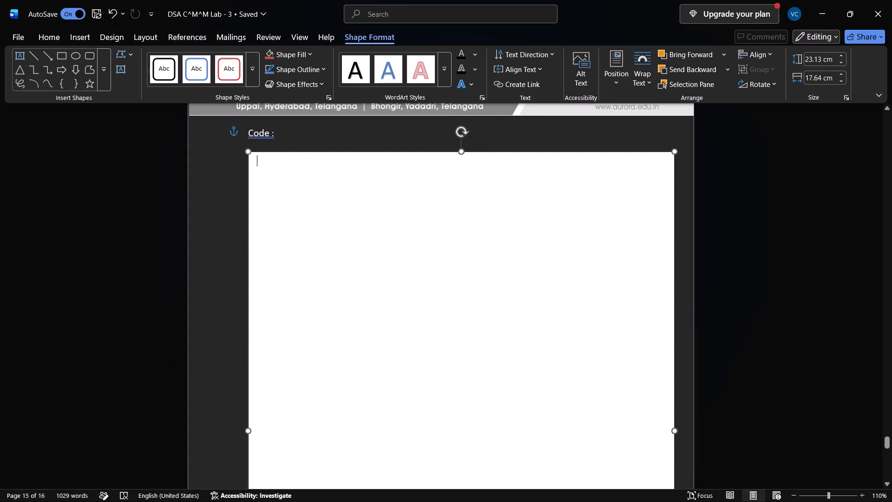
click(286, 193)
key(ctrl+v)
scroll(296, 192, down, 5)
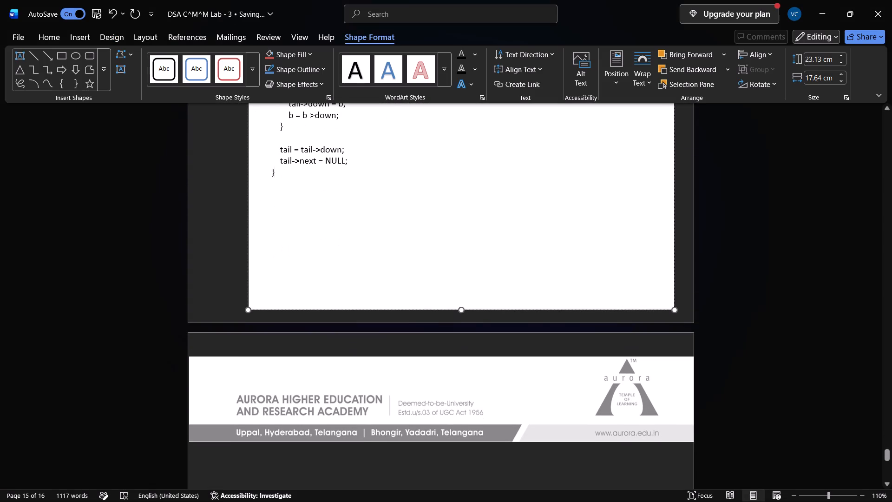
Copy code lines 40 to 45 from Chrome and paste them after the existing code in Word's text box, leaving a blank line between.
click(511, 483)
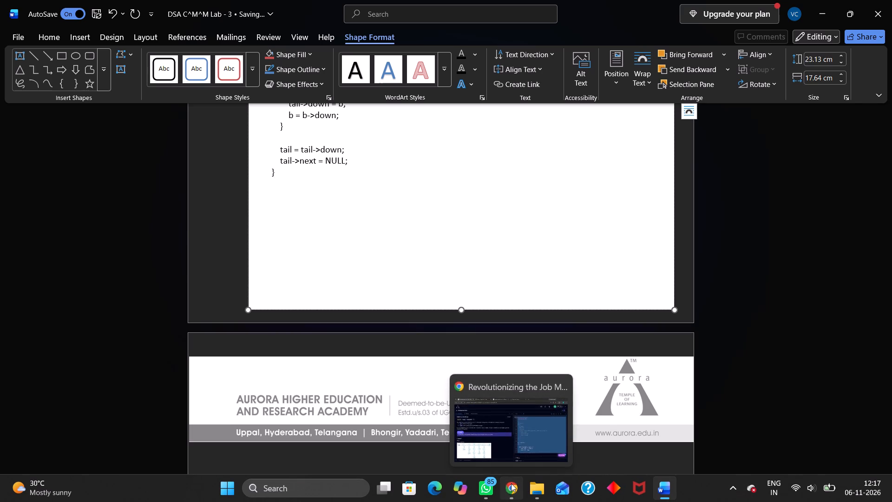
scroll(595, 344, down, 5)
scroll(595, 344, up, 1)
scroll(595, 344, down, 5)
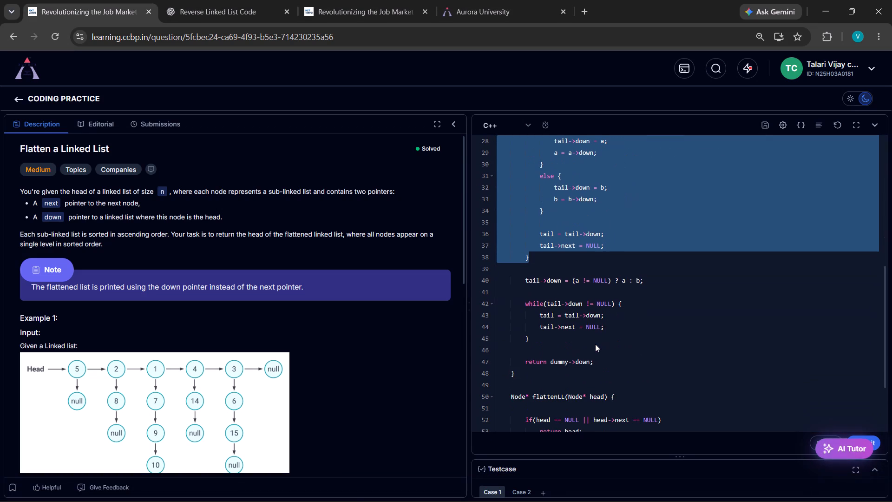
click(495, 278)
drag(495, 279, 562, 337)
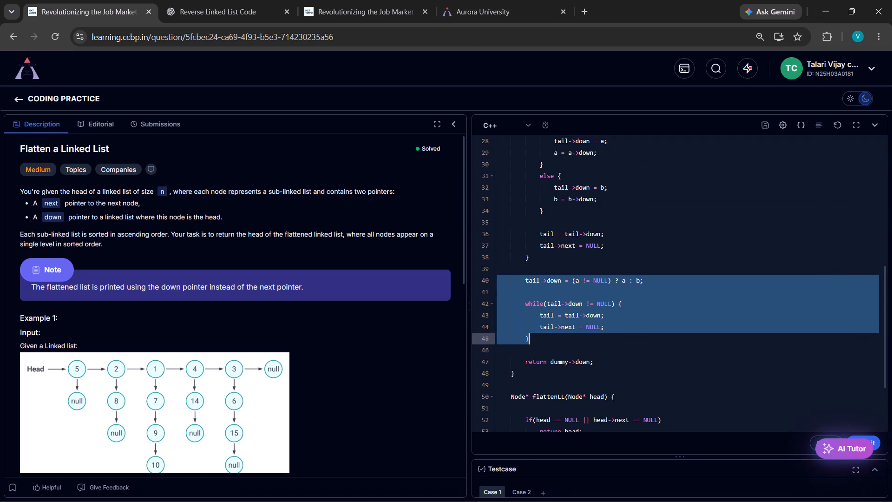
drag(562, 337, 562, 338)
key(ctrl+c)
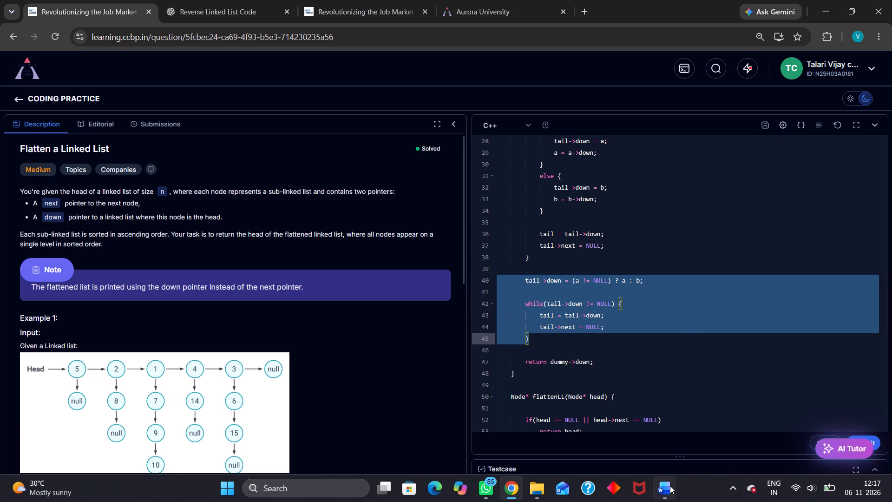
click(670, 486)
click(291, 223)
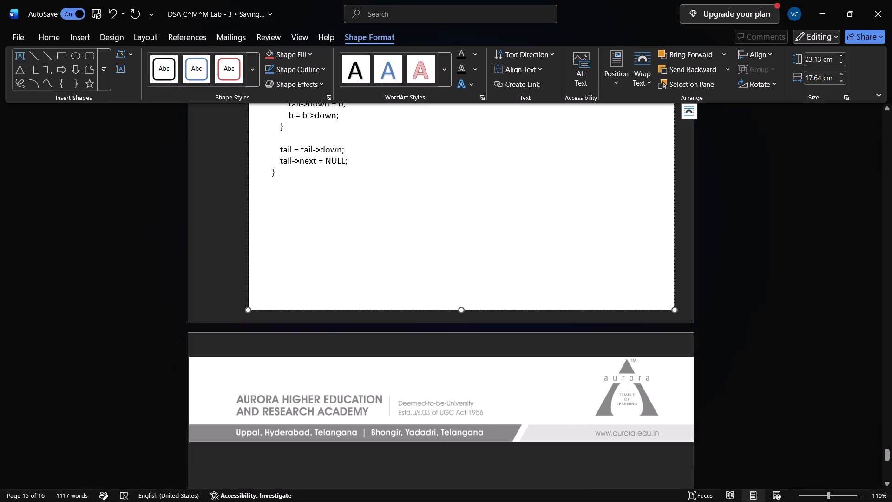
key(Return)
key(Return)
key(ctrl+v)
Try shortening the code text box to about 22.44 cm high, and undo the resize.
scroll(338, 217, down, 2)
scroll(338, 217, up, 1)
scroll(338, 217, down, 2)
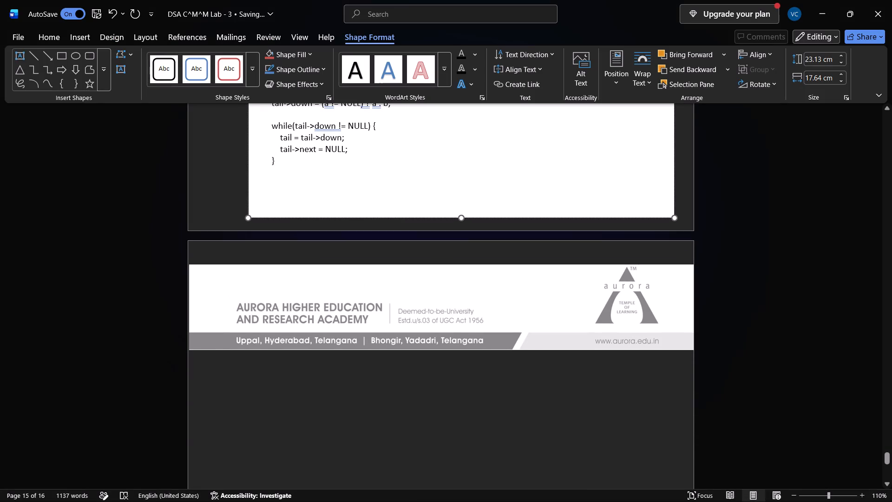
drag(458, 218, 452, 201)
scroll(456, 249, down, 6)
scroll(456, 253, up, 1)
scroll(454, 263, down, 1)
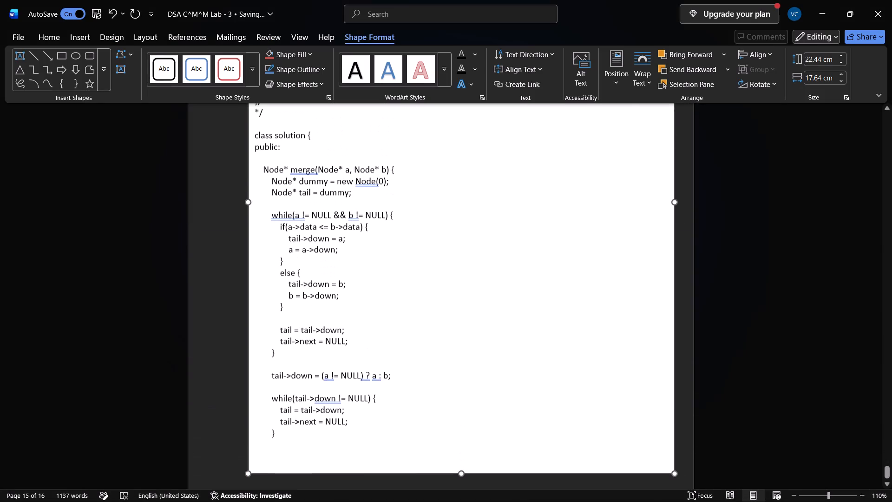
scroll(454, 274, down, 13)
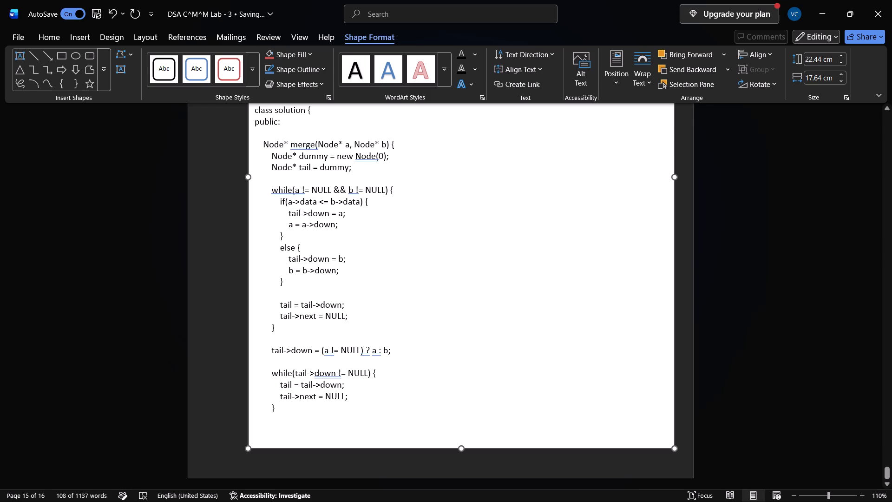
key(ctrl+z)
Shorten the code text box on page 15 to about 22 cm high by raising its bottom edge.
scroll(447, 284, down, 6)
scroll(444, 294, up, 1)
scroll(444, 294, down, 2)
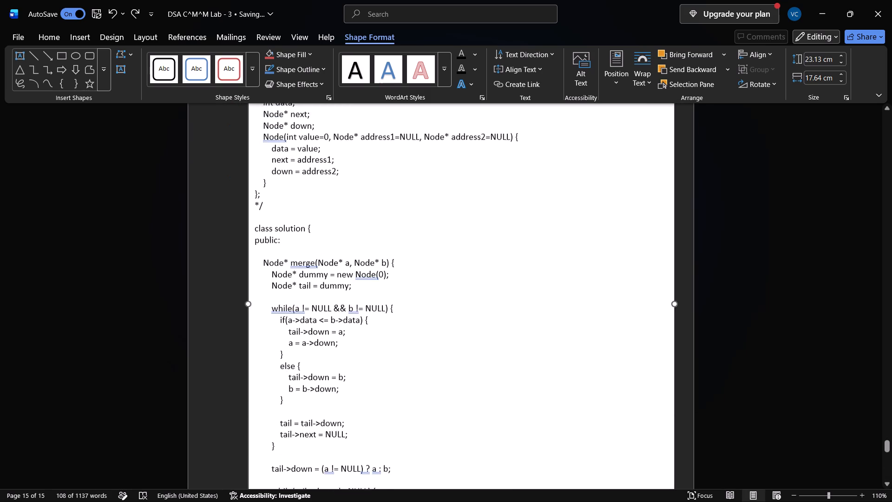
scroll(444, 294, down, 4)
scroll(444, 294, up, 1)
scroll(444, 294, down, 4)
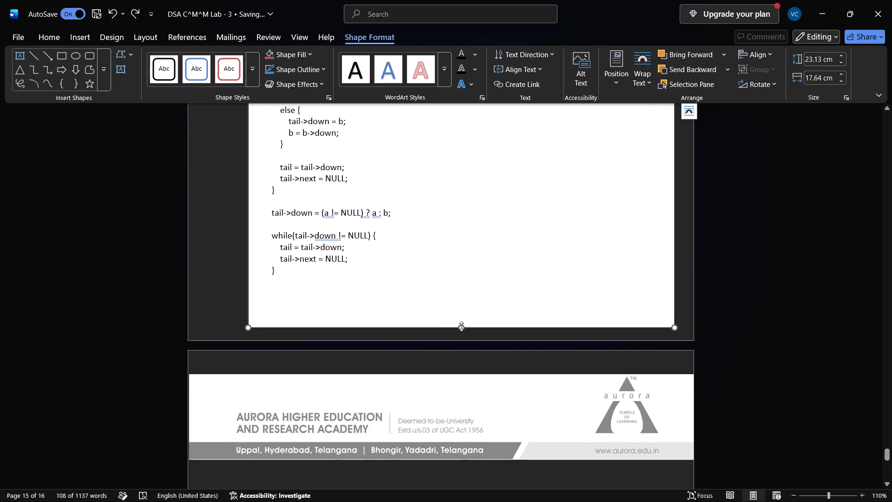
drag(461, 327, 468, 326)
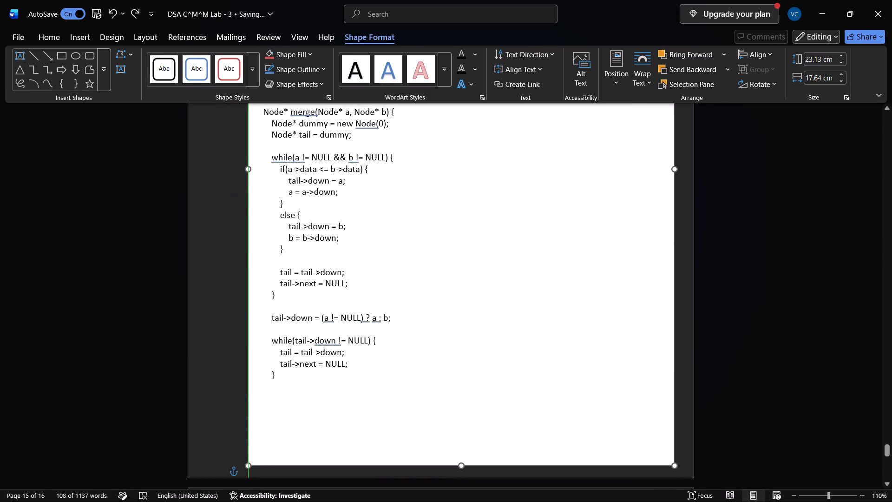
drag(468, 326, 474, 400)
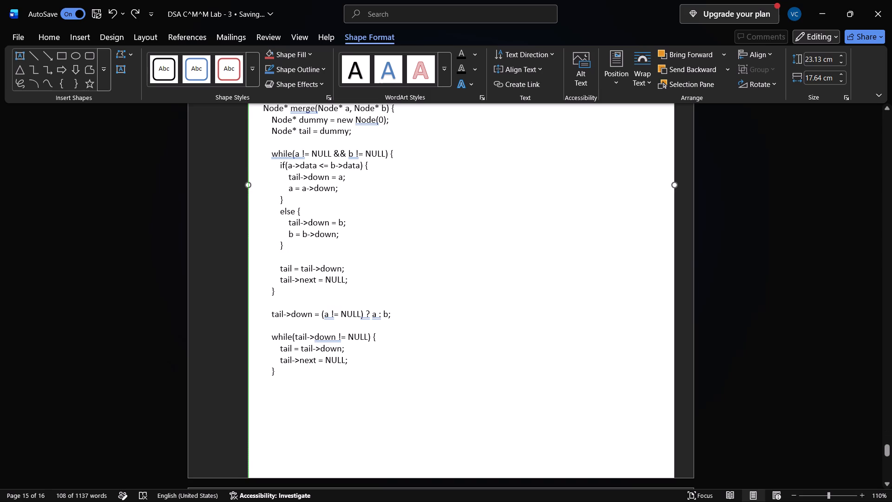
drag(474, 400, 480, 308)
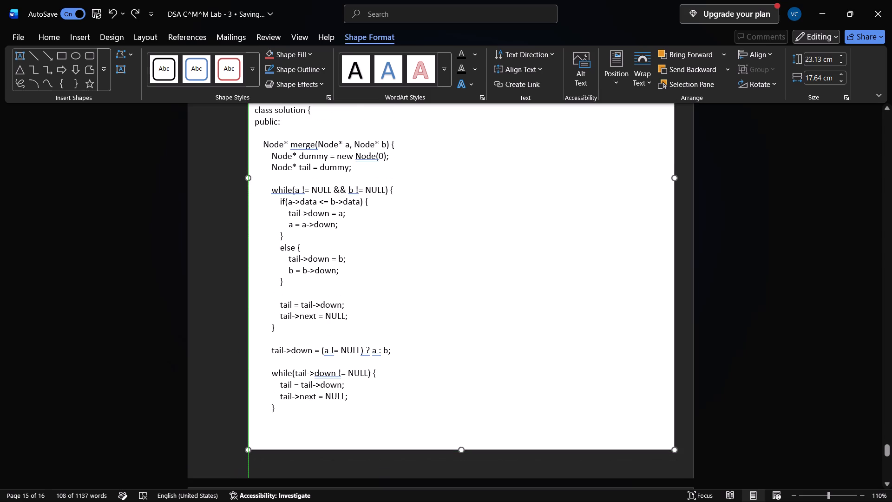
drag(480, 308, 480, 300)
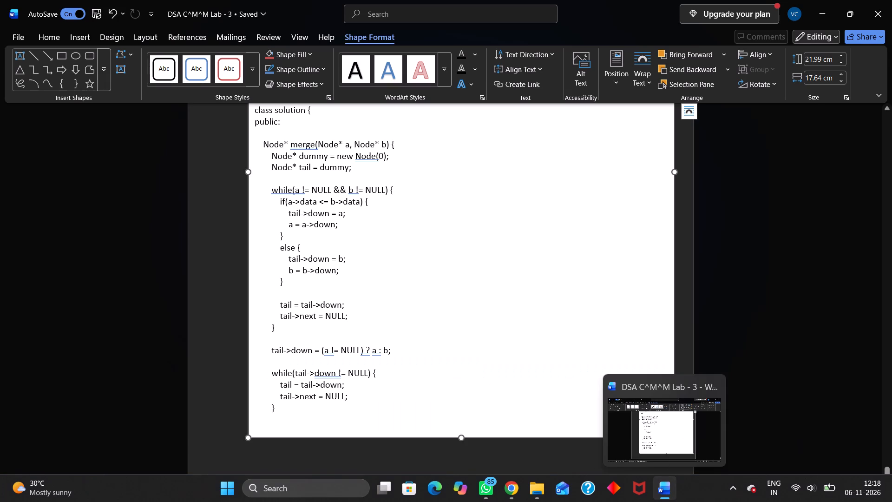
Add empty lines after the code text box so the insertion point moves onto a new page 16.
scroll(561, 291, down, 7)
scroll(536, 307, up, 1)
scroll(535, 311, down, 3)
scroll(548, 361, down, 4)
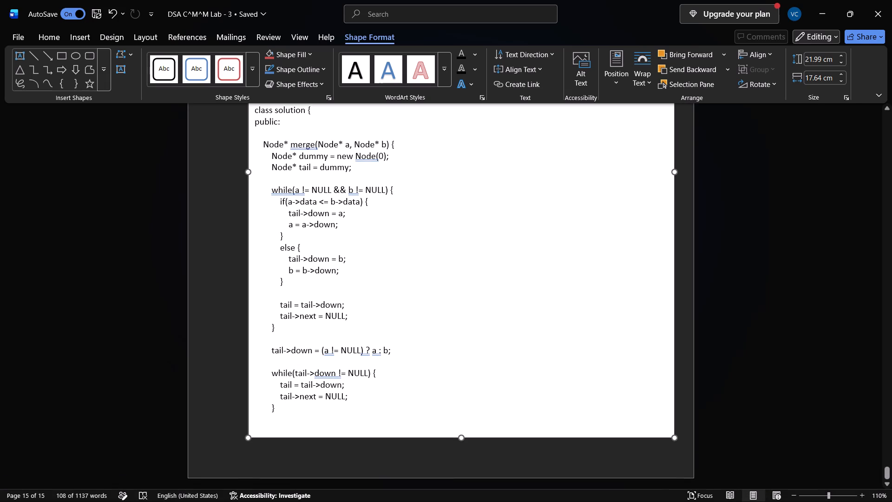
click(674, 465)
key(Return)
key(Return)
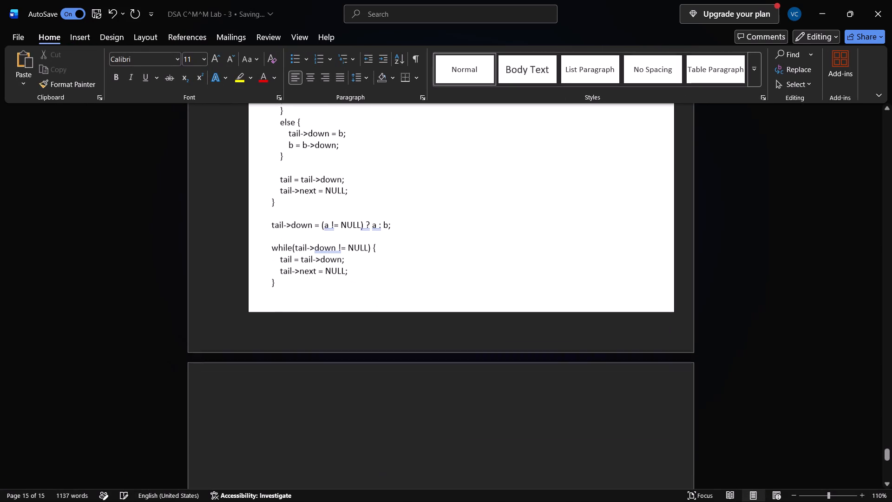
key(Return)
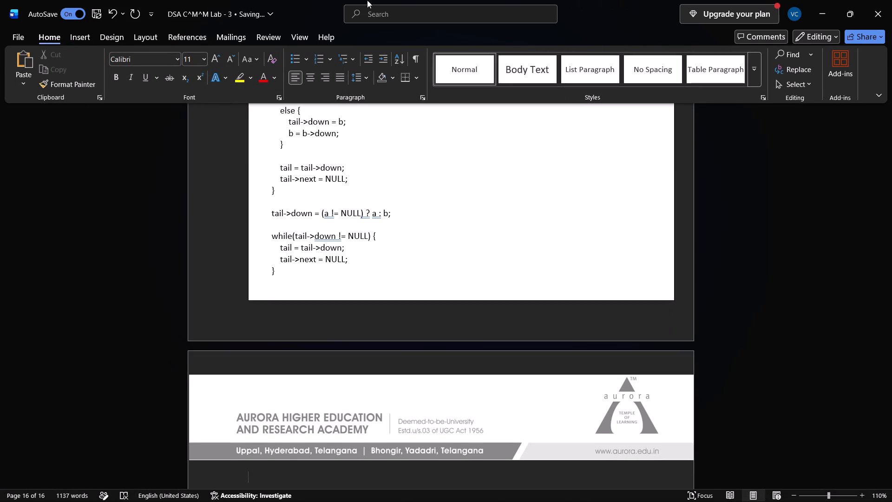
Insert a text box on page 16, widen it to about 17.68 cm, and clear its placeholder text.
click(86, 38)
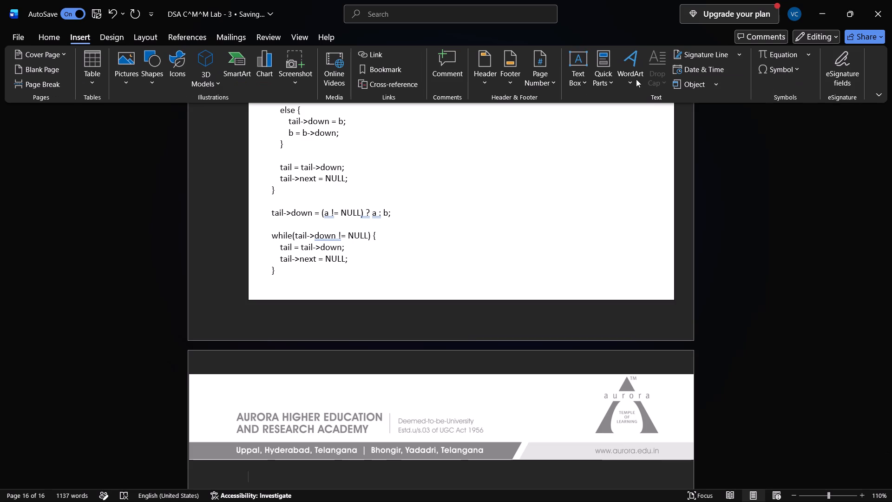
click(576, 65)
click(596, 173)
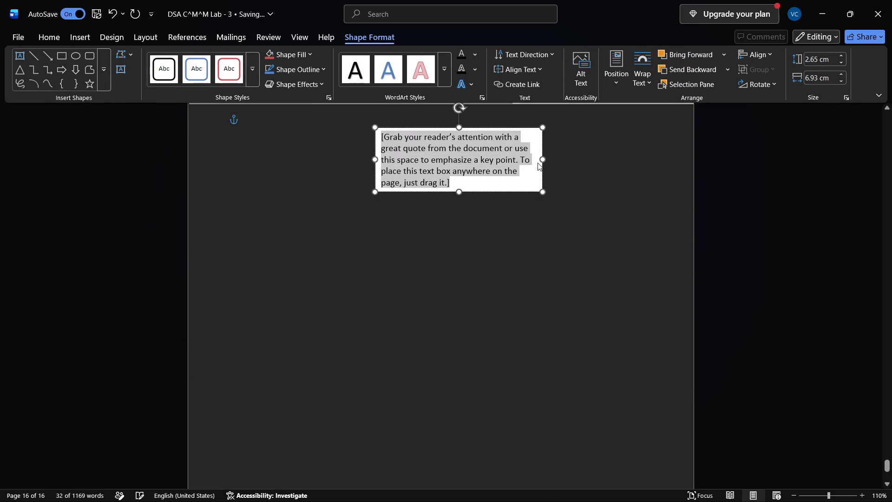
drag(542, 162, 669, 165)
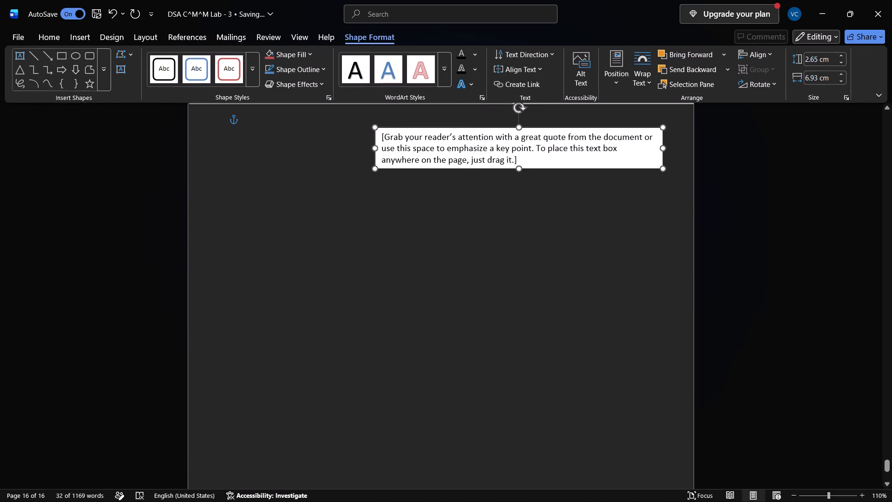
drag(669, 165, 674, 165)
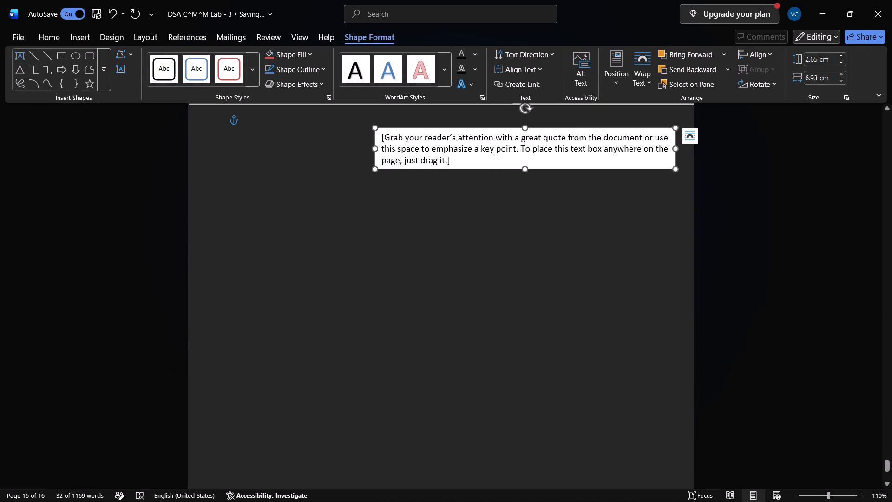
drag(375, 149, 242, 150)
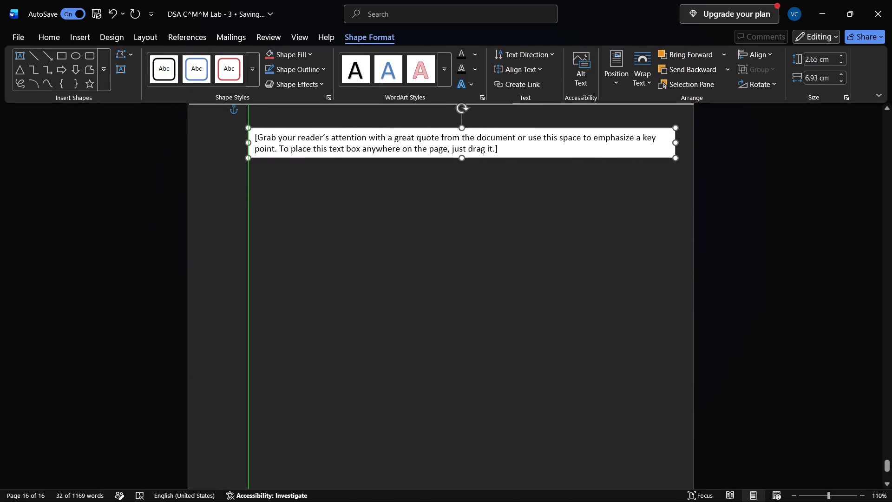
drag(242, 150, 252, 153)
click(305, 134)
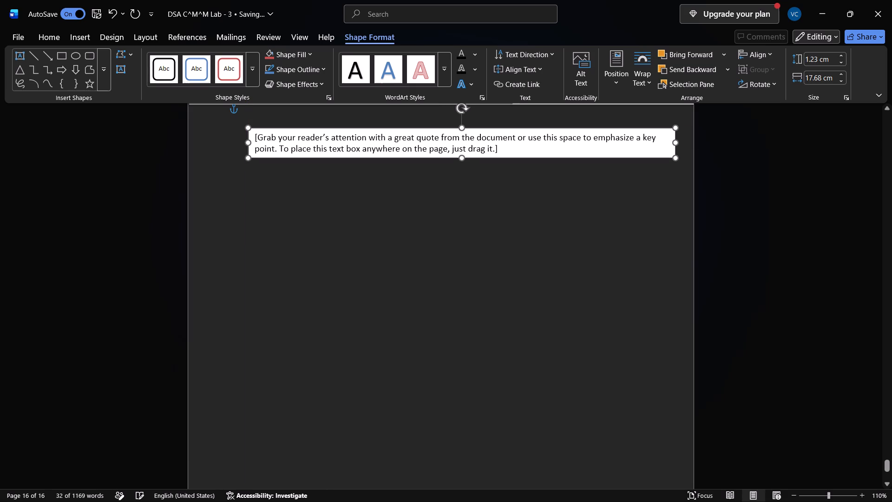
key(space)
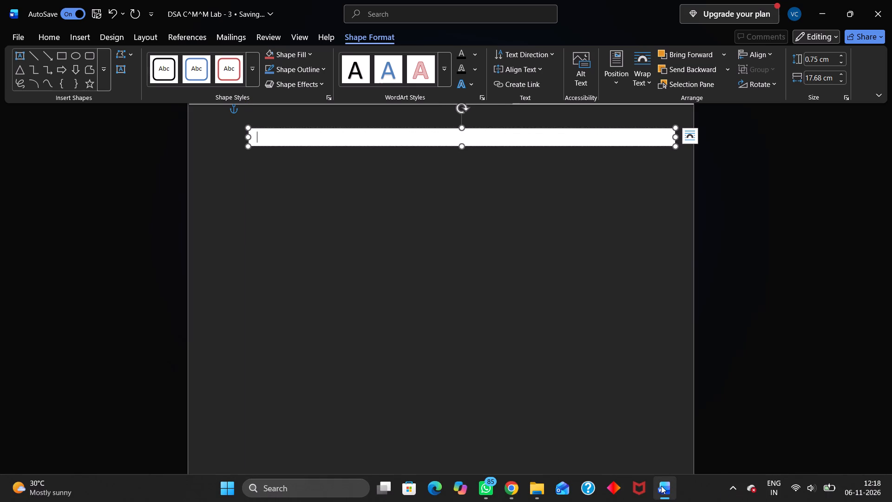
Copy code lines 47 to 61 from Chrome, starting at return dummy->down;, and paste them into the new text box in Word.
click(515, 487)
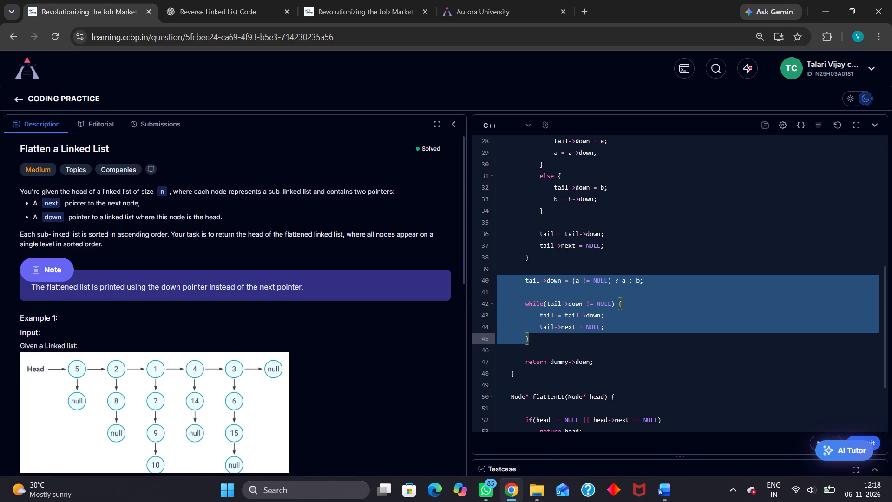
drag(498, 362, 589, 443)
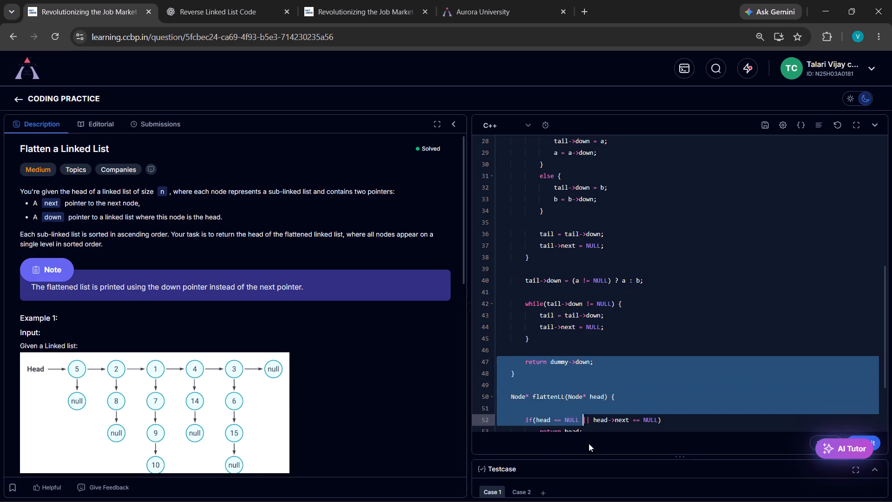
drag(589, 443, 603, 498)
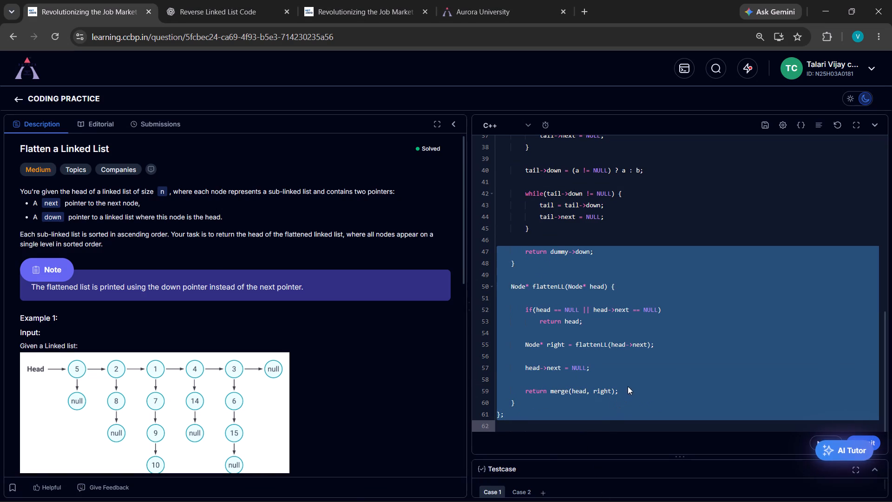
key(ctrl+c)
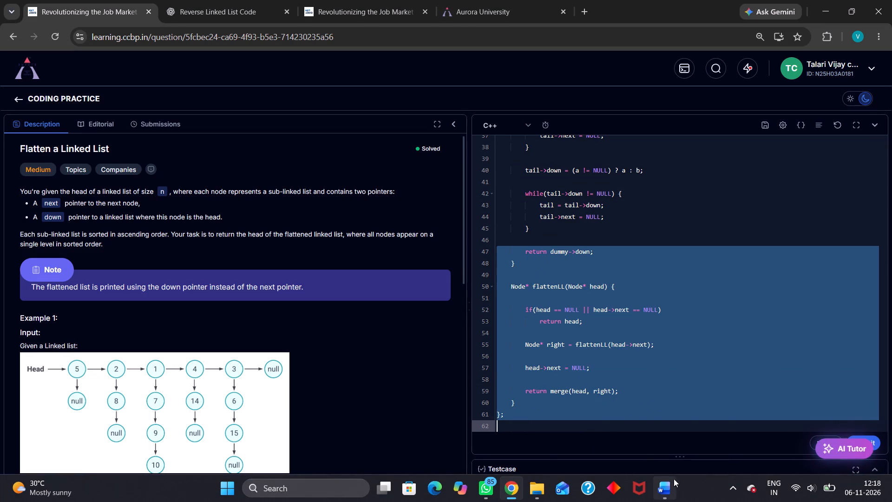
click(661, 485)
key(ctrl+v)
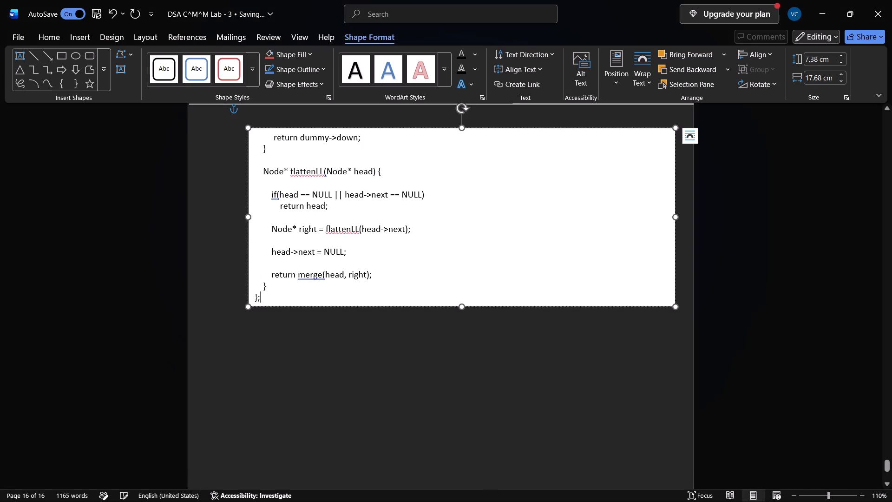
Start a new line below the second code text box on page 16.
scroll(412, 243, down, 1)
click(267, 314)
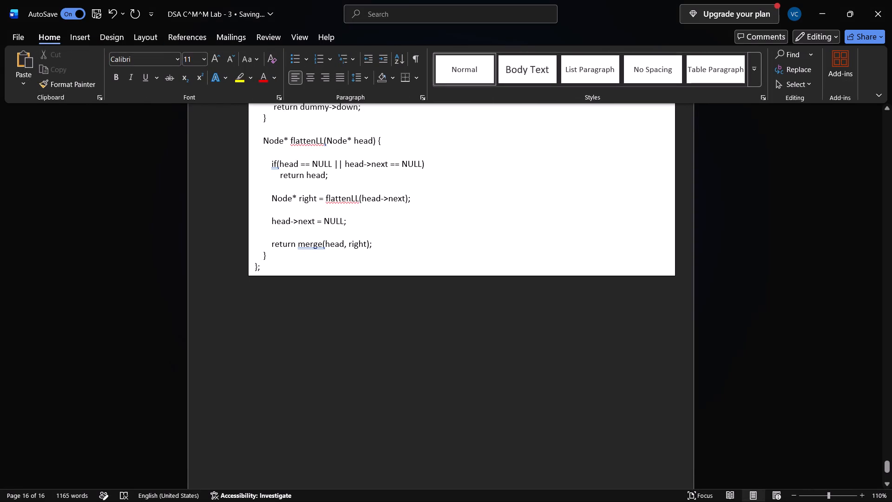
key(Return)
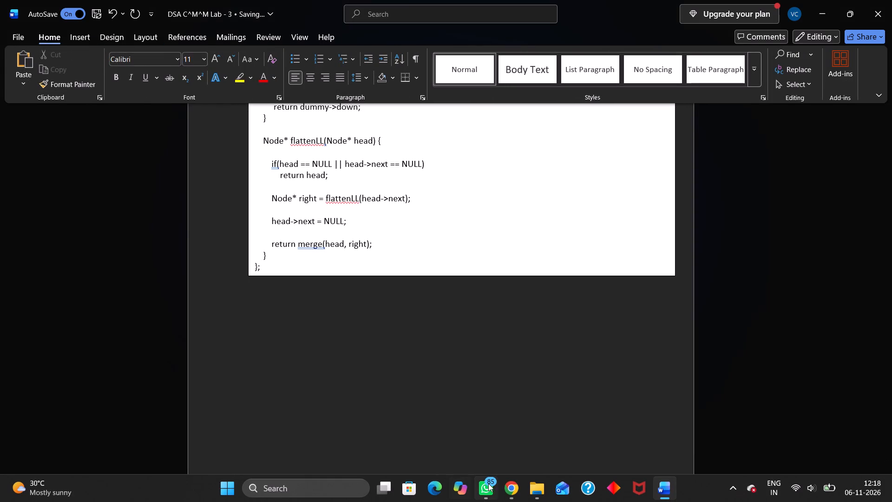
Switch to Chrome, run the Flatten a Linked List code, and enlarge the Testcase area to show the full output.
click(509, 490)
click(679, 372)
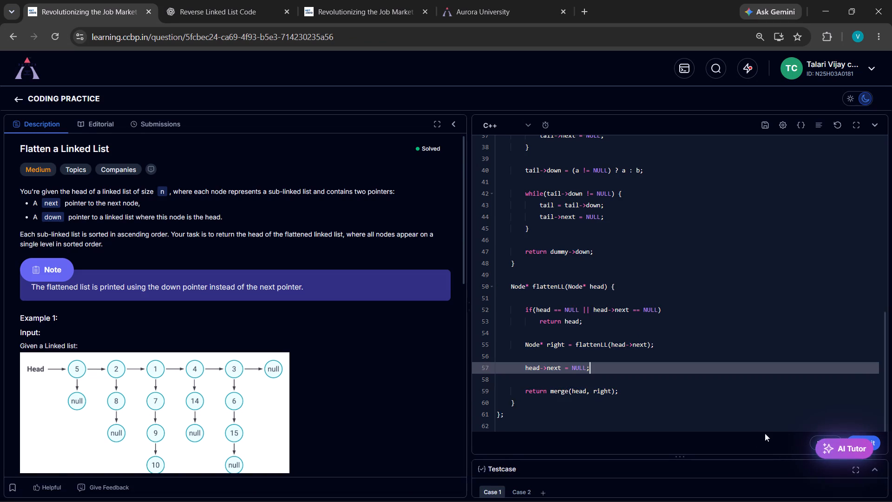
drag(701, 457, 591, 48)
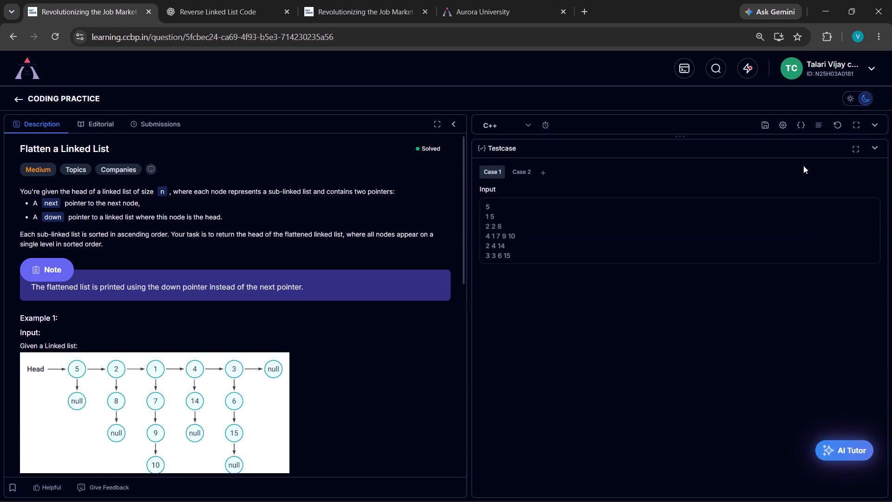
drag(699, 139, 699, 167)
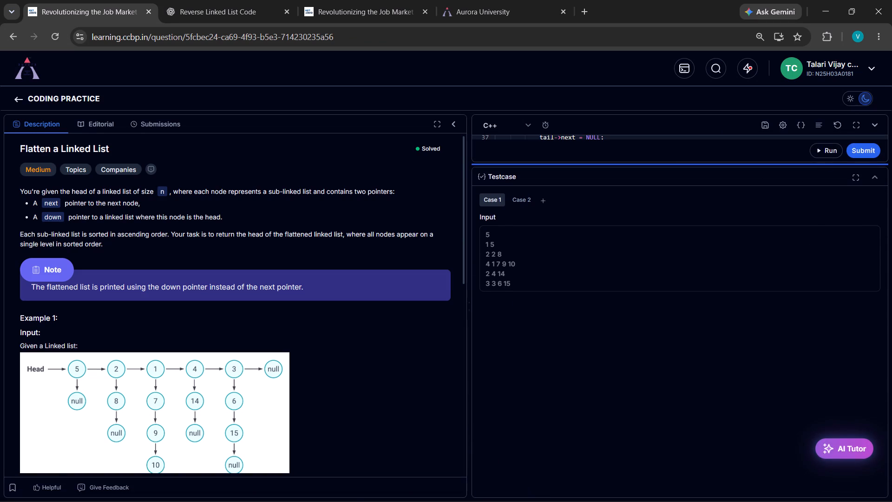
click(828, 151)
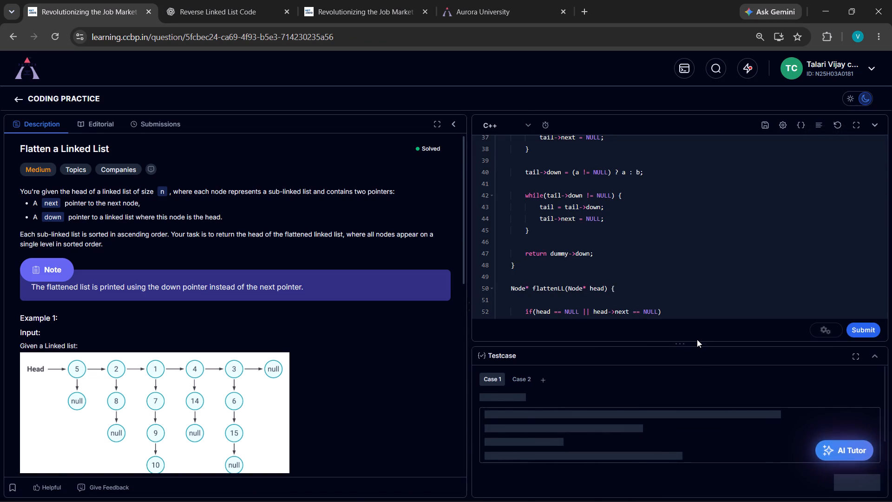
click(697, 339)
drag(698, 346, 670, 149)
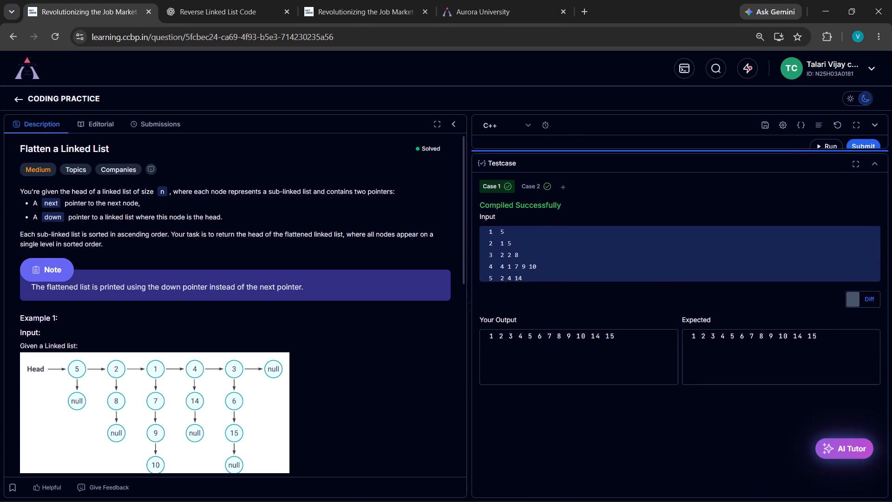
drag(670, 149, 670, 148)
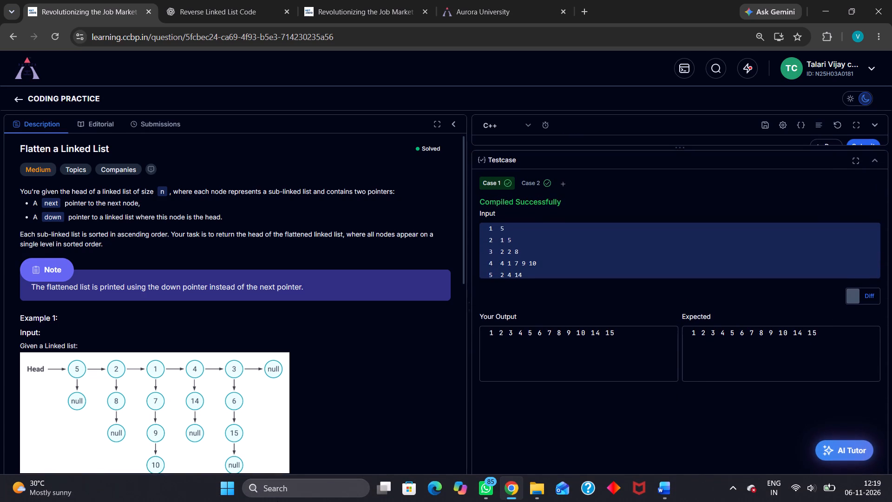
Capture a screenshot of the test results in Chrome and paste it below the code text box in Word.
key(ctrl+Print)
click(661, 479)
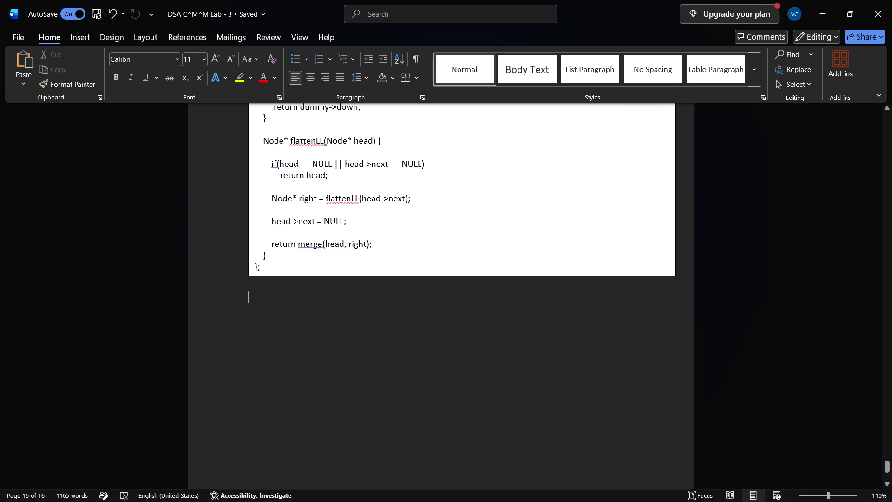
key(ctrl+v)
Crop the top of the pasted screenshot to remove the browser's tab strip and address bar.
right_click(389, 331)
click(427, 132)
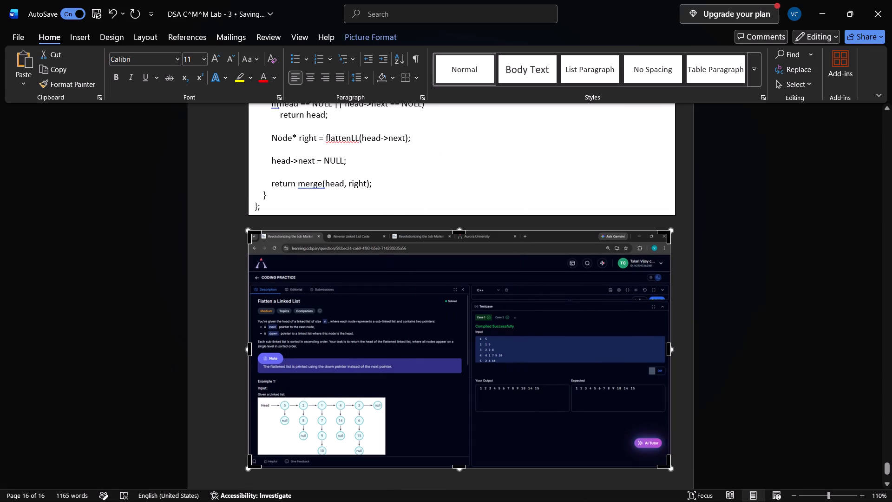
drag(459, 233, 463, 253)
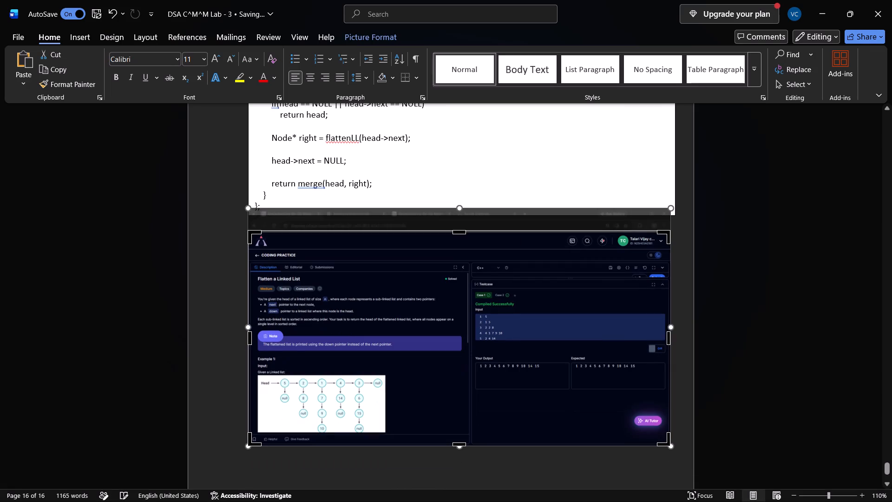
click(716, 287)
Start a new line below the cropped output screenshot on page 16.
scroll(595, 267, down, 3)
scroll(593, 267, up, 1)
scroll(593, 267, down, 1)
click(651, 392)
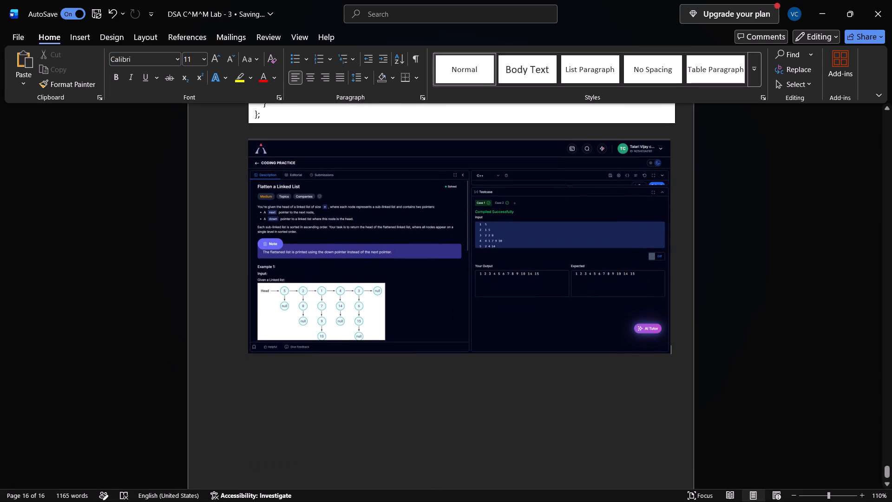
key(Return)
key(Return)
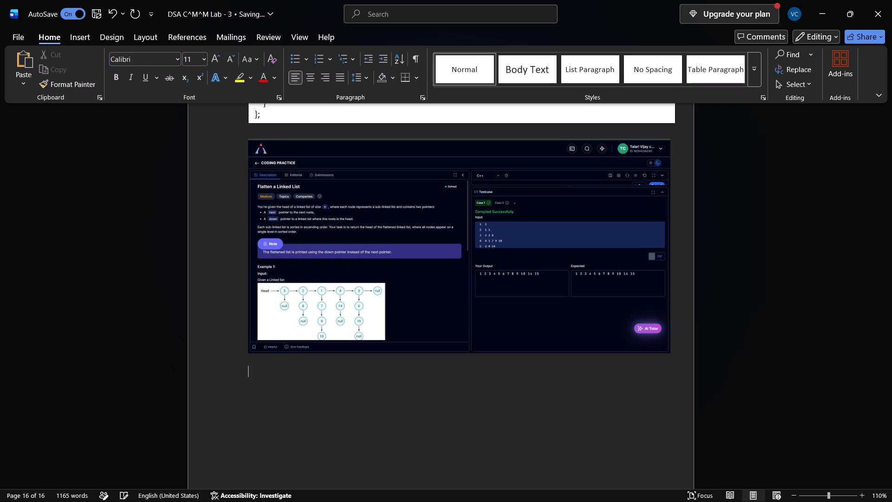
Add the label "Test Cases :" below the output screenshot and set its font size to 12.
key(Return)
key(Return)
text(ae)
key(BackSpace)
text(ses)
key(space)
text(:)
drag(294, 397, 248, 396)
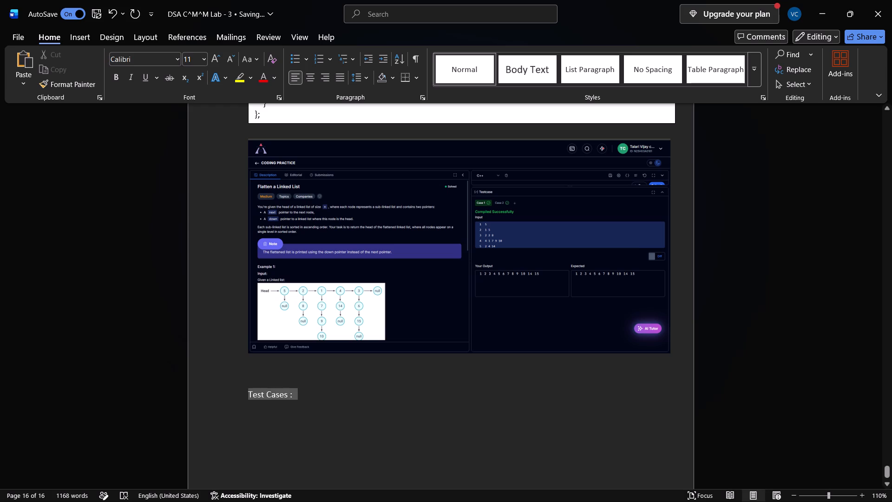
drag(248, 396, 246, 396)
click(337, 361)
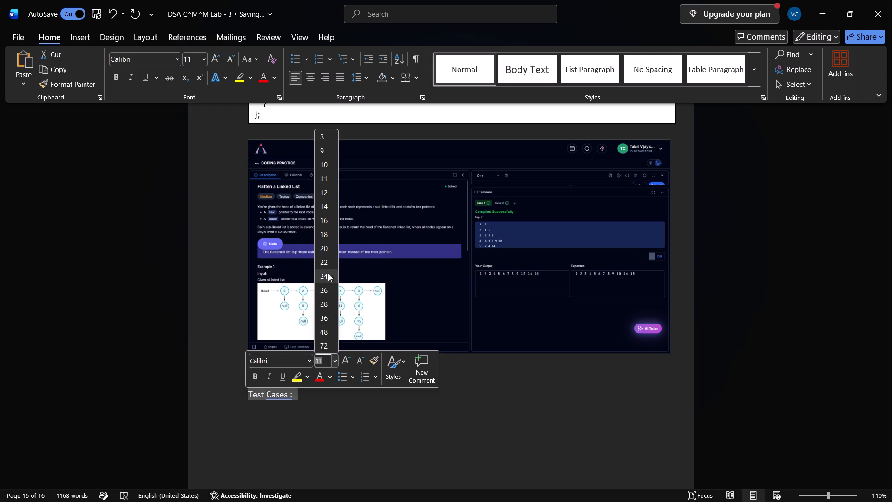
click(324, 193)
click(378, 449)
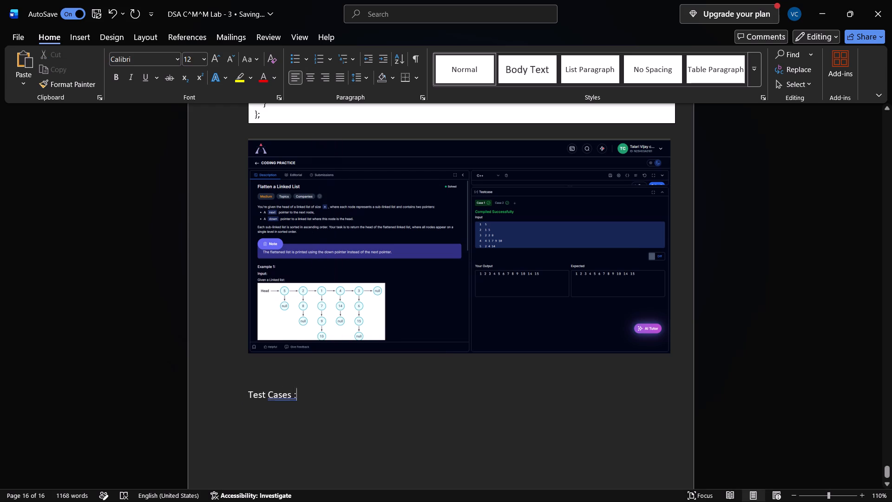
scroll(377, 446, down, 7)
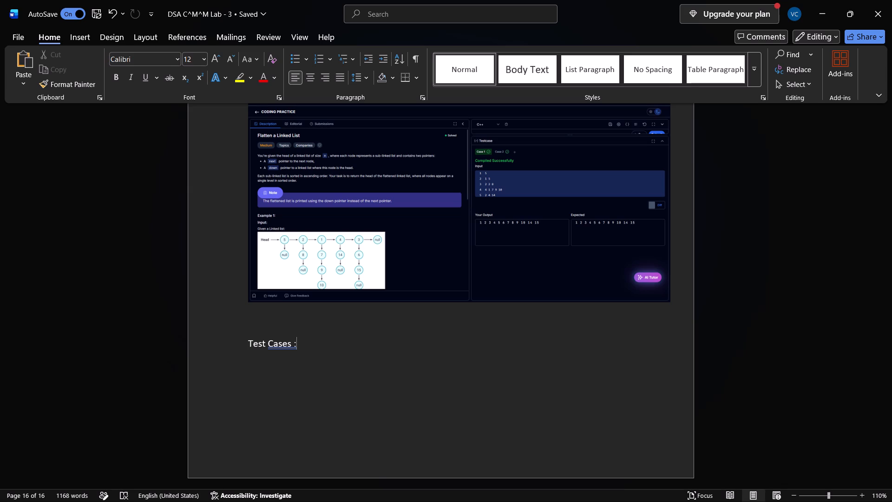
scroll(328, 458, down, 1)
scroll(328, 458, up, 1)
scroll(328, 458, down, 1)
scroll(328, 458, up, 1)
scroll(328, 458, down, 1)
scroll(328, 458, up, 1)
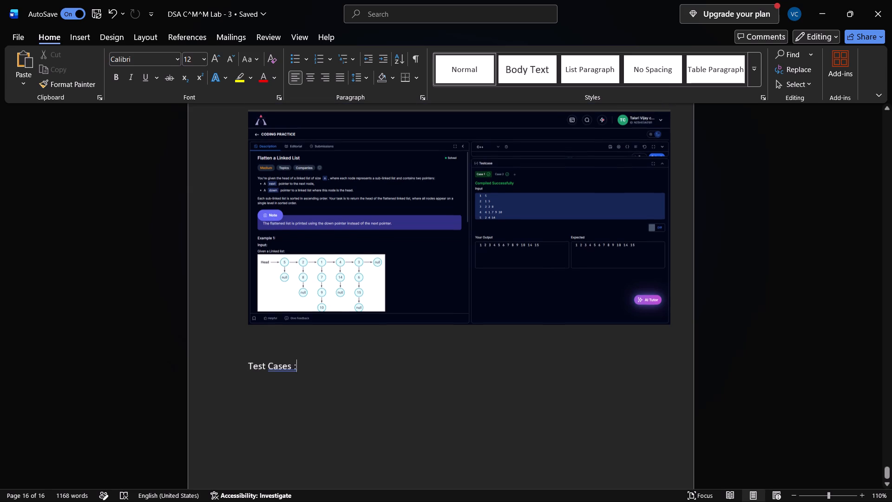
Switch to Chrome, submit the Flatten a Linked List code, and shrink the Testcase area to reveal the solution code.
click(518, 490)
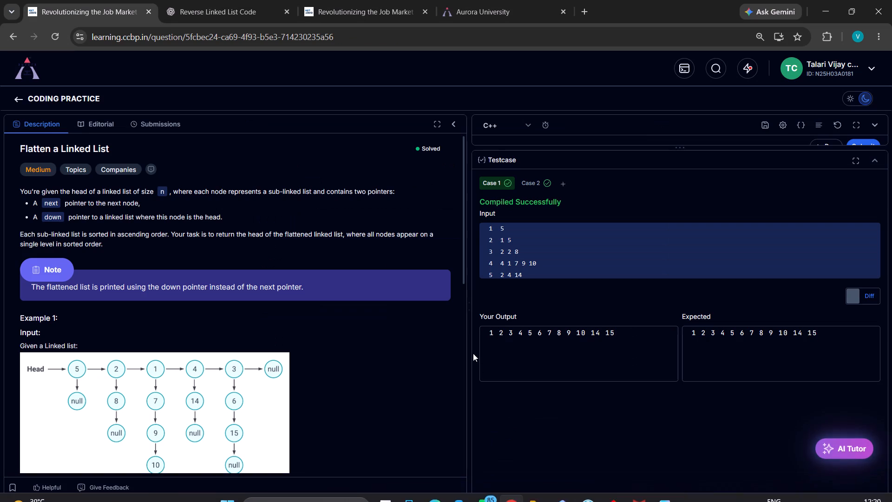
click(865, 142)
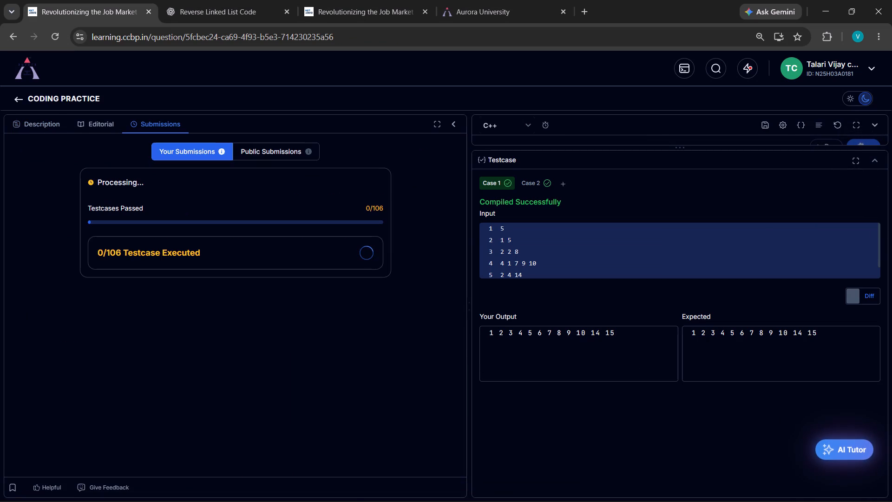
drag(663, 148, 693, 501)
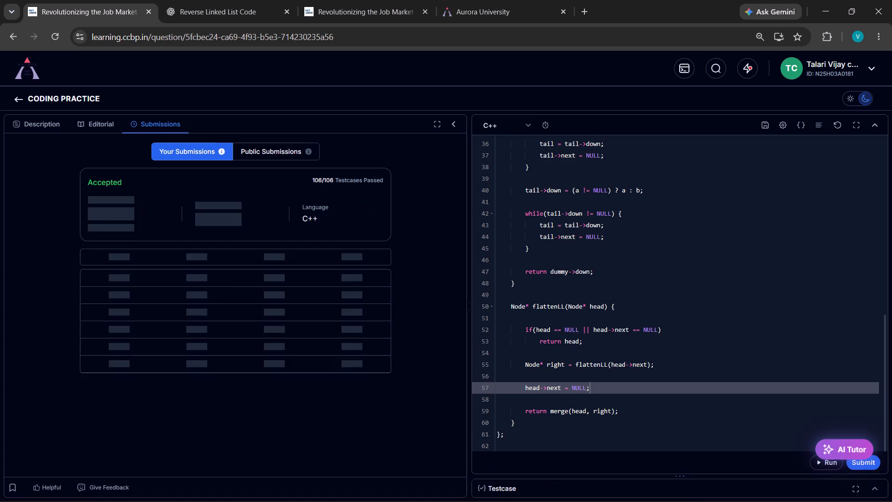
scroll(657, 338, up, 6)
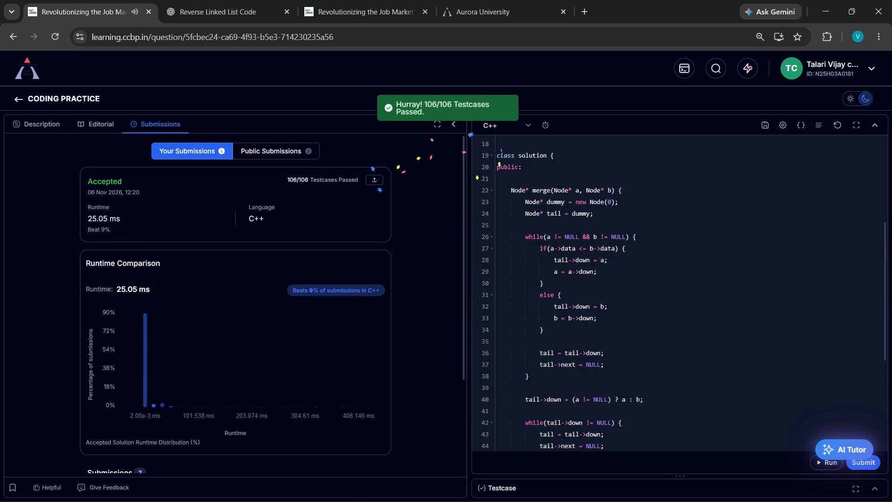
Capture a screenshot of the submission result and paste it two lines below "Test Cases :" in Word.
key(ctrl+Print)
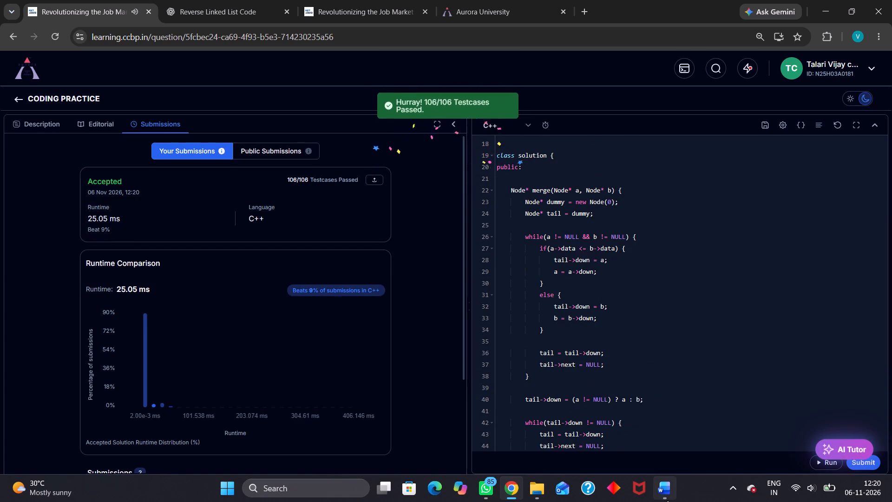
click(659, 484)
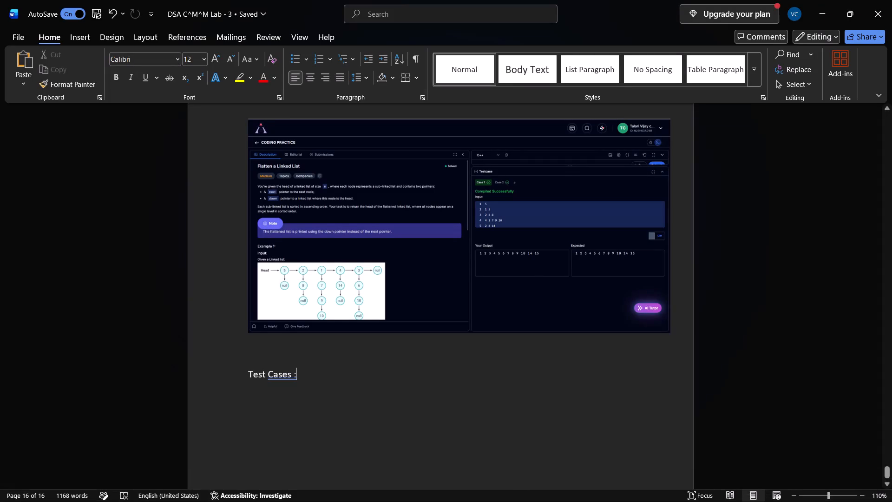
key(Return)
key(Return)
key(ctrl+v)
Crop the top of the pasted submission screenshot to remove the browser's tab strip and address bar.
right_click(371, 385)
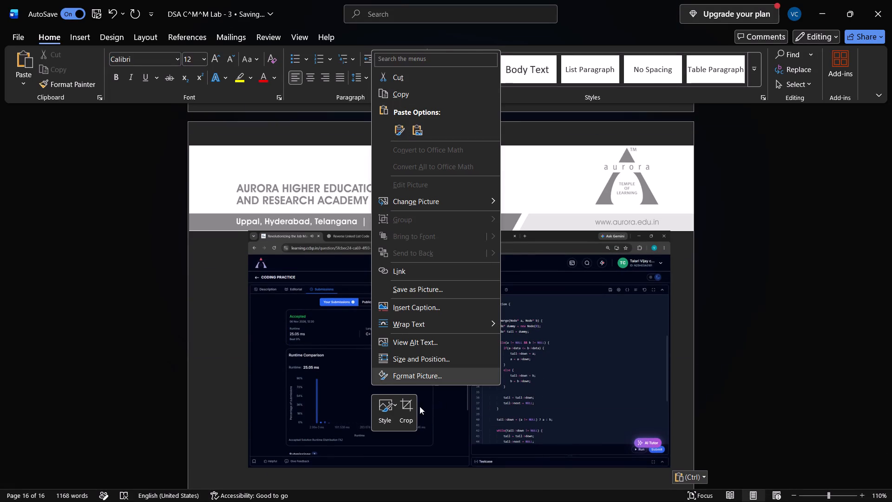
click(410, 410)
drag(459, 232, 459, 251)
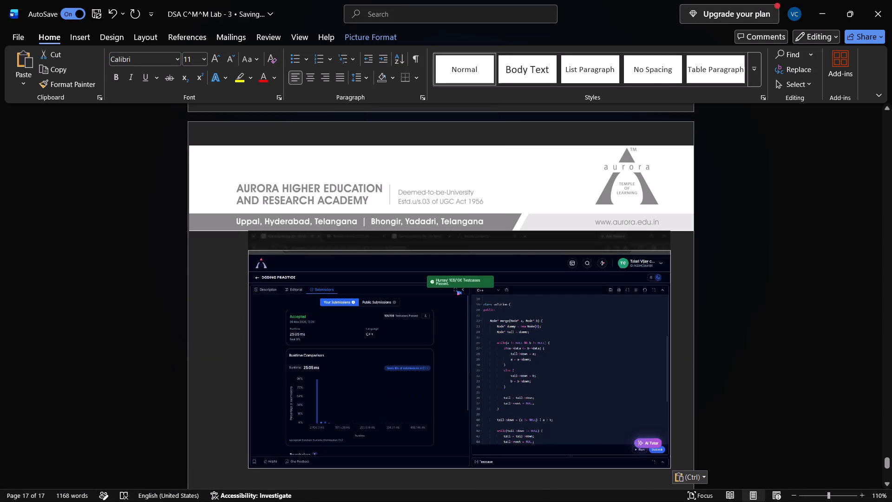
drag(459, 251, 459, 255)
Insert seven blank lines between the output screenshot and the "Test Cases :" label on page 16.
scroll(459, 255, up, 10)
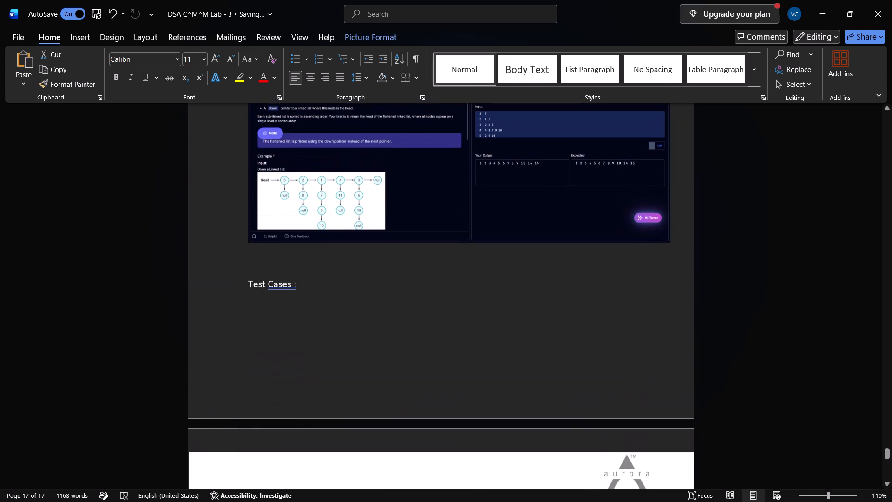
click(459, 318)
click(332, 246)
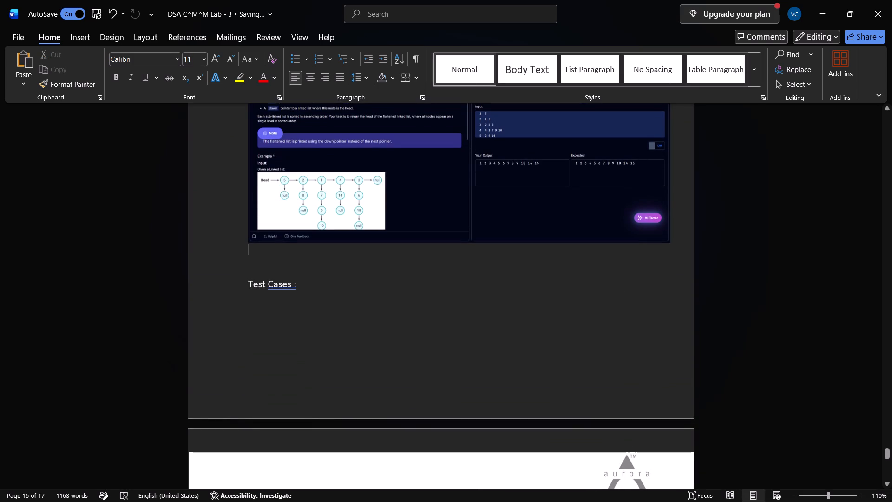
key(Return)
key(Return)
key(Return)
key(Return)
key(Return)
key(Return)
key(Return)
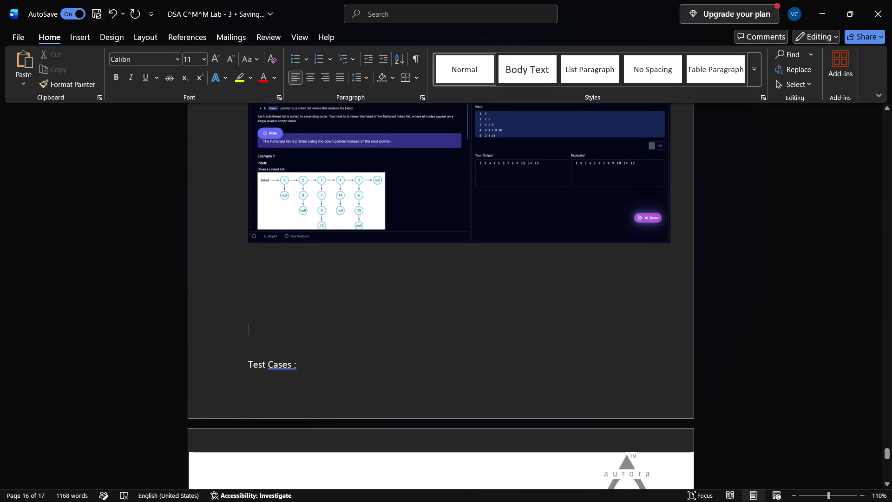
Examine the layout of the "Test Cases :" label and submission screenshot across pages 16 and 17.
scroll(375, 240, down, 2)
scroll(413, 244, up, 1)
scroll(421, 244, down, 5)
scroll(438, 252, up, 1)
scroll(438, 252, down, 6)
scroll(438, 252, up, 1)
scroll(438, 252, down, 2)
scroll(438, 252, up, 1)
scroll(438, 252, down, 6)
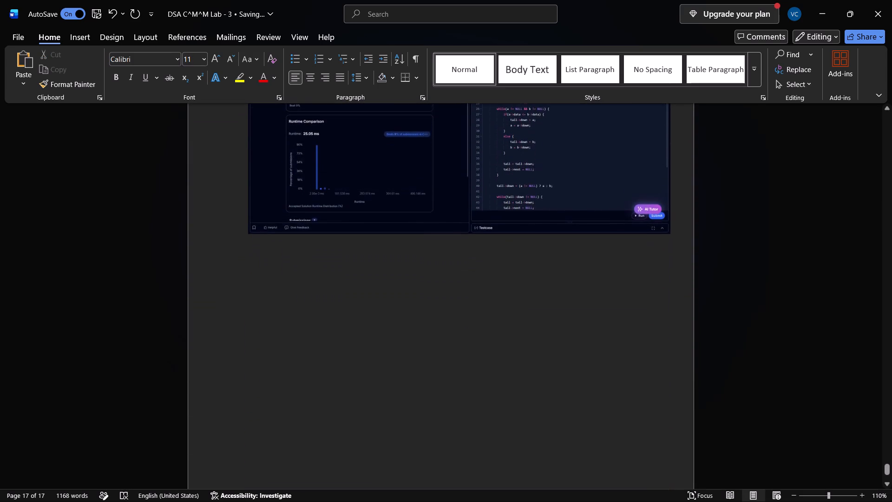
scroll(438, 252, down, 1)
scroll(438, 252, up, 1)
scroll(438, 252, down, 11)
scroll(439, 255, up, 8)
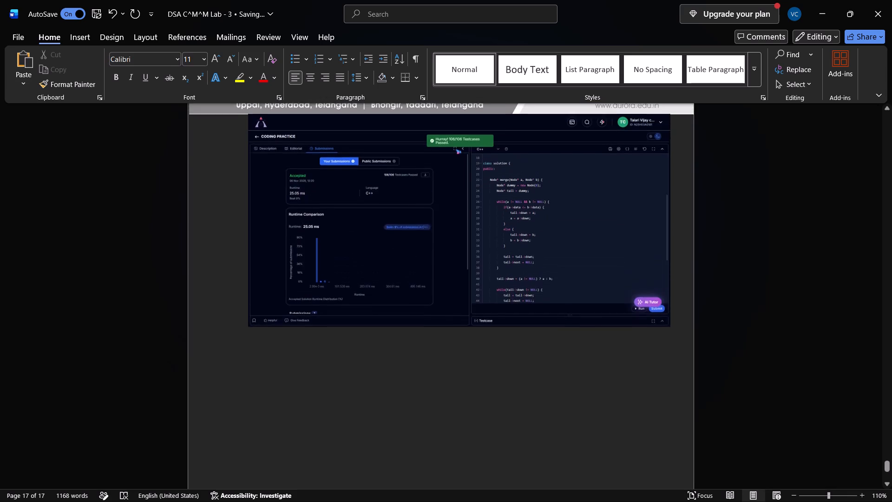
scroll(439, 255, up, 6)
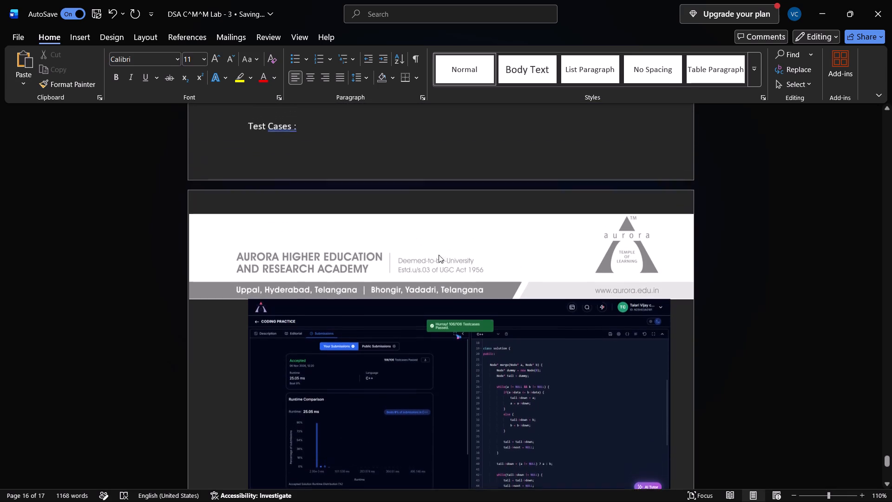
scroll(439, 255, down, 2)
scroll(439, 255, up, 1)
scroll(439, 255, down, 1)
scroll(439, 255, up, 3)
Add the label "Output :" between the Flatten a Linked List code box and its output screenshot, with spacing around it.
scroll(439, 255, up, 11)
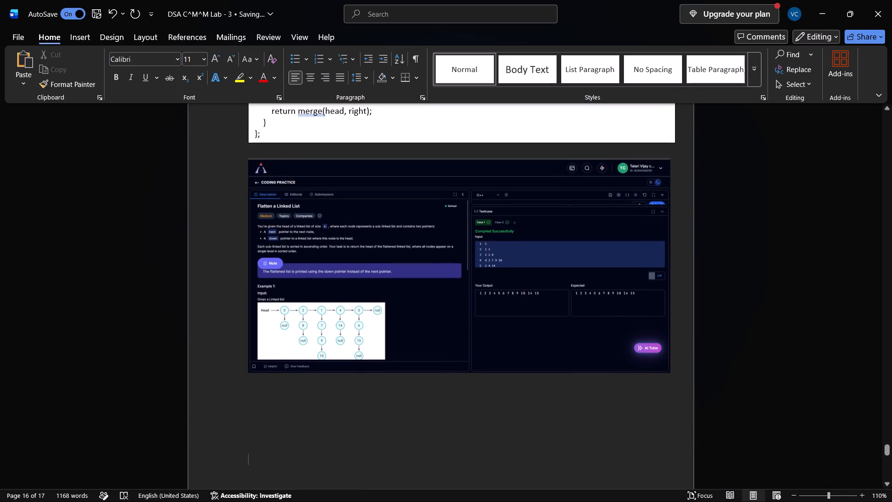
scroll(439, 255, up, 6)
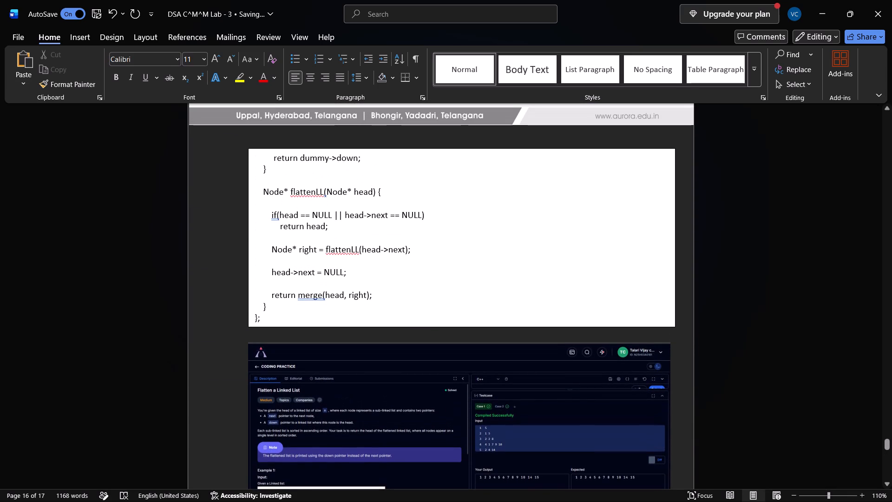
click(308, 337)
key(Return)
key(Return)
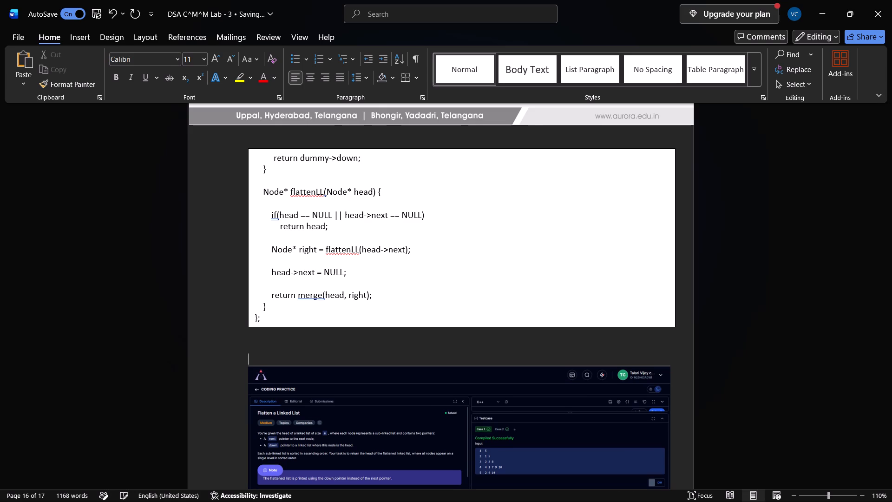
text(OU)
key(BackSpace)
text(put)
key(space)
text(:)
key(Return)
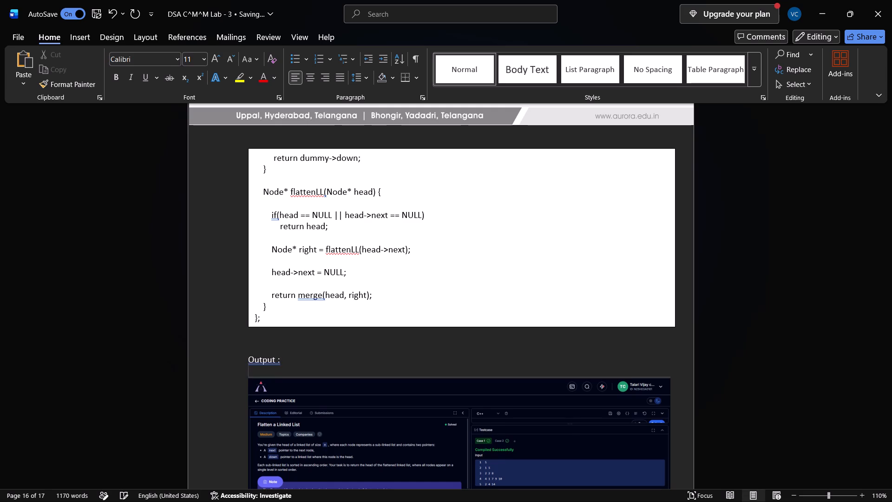
Copy the whole "Output :" label line below the Question – 5 code box.
scroll(314, 330, down, 2)
scroll(320, 325, up, 2)
scroll(320, 325, down, 1)
scroll(320, 325, up, 3)
scroll(320, 325, down, 2)
scroll(320, 325, up, 1)
scroll(320, 325, down, 2)
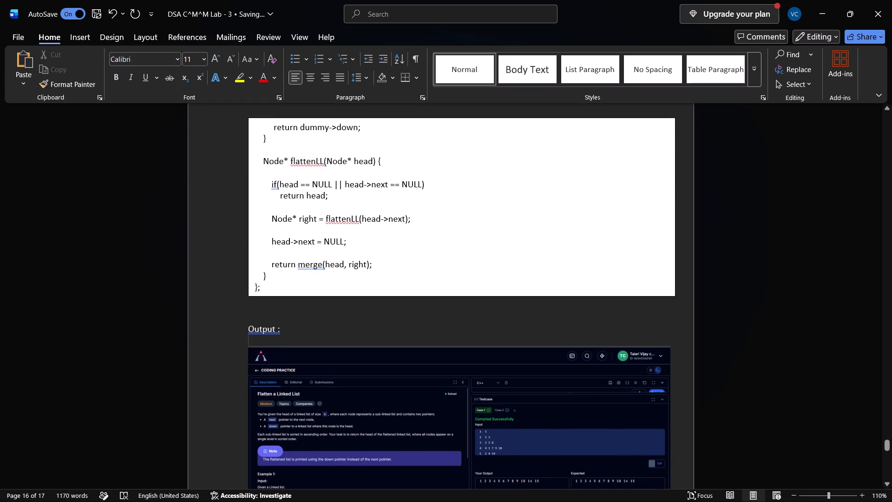
double_click(264, 330)
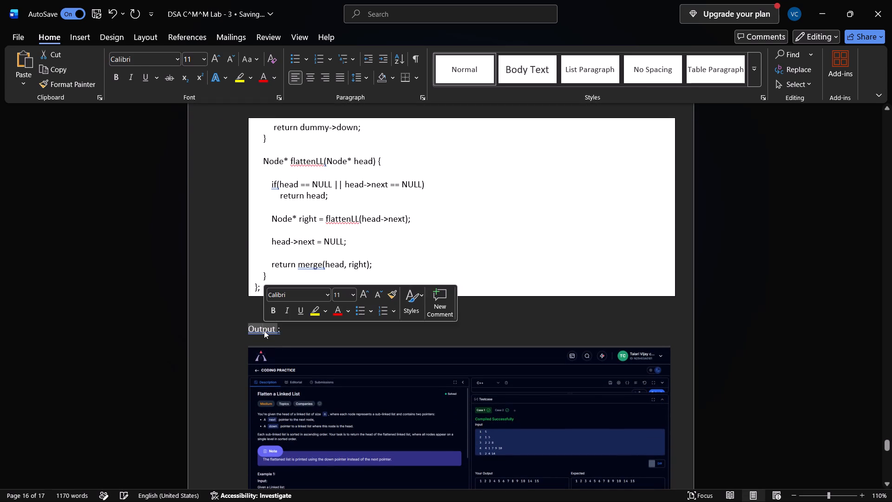
triple_click(264, 330)
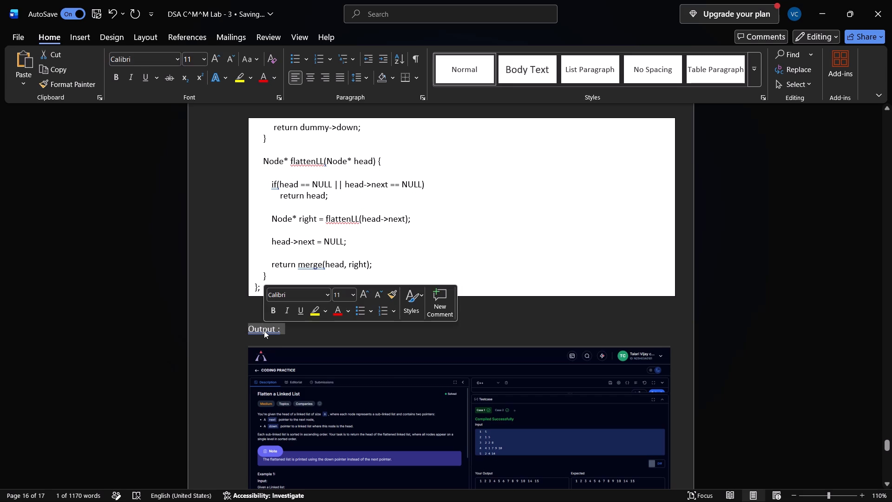
key(ctrl+c)
click(301, 321)
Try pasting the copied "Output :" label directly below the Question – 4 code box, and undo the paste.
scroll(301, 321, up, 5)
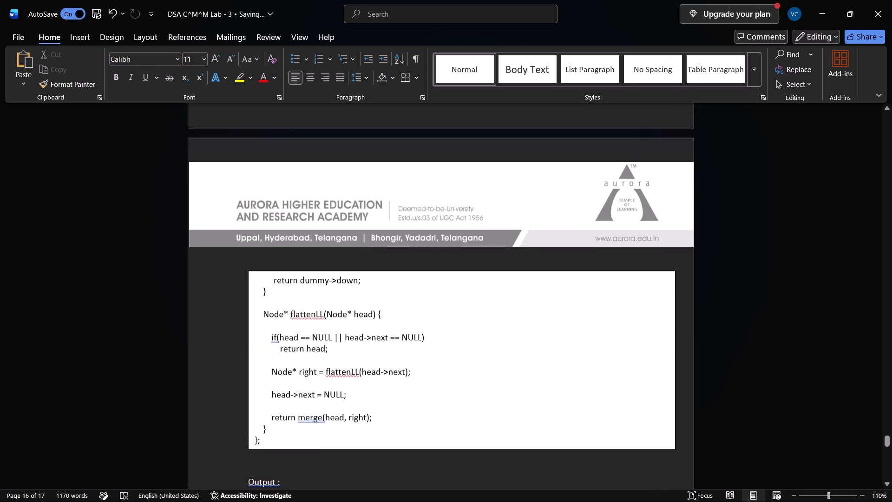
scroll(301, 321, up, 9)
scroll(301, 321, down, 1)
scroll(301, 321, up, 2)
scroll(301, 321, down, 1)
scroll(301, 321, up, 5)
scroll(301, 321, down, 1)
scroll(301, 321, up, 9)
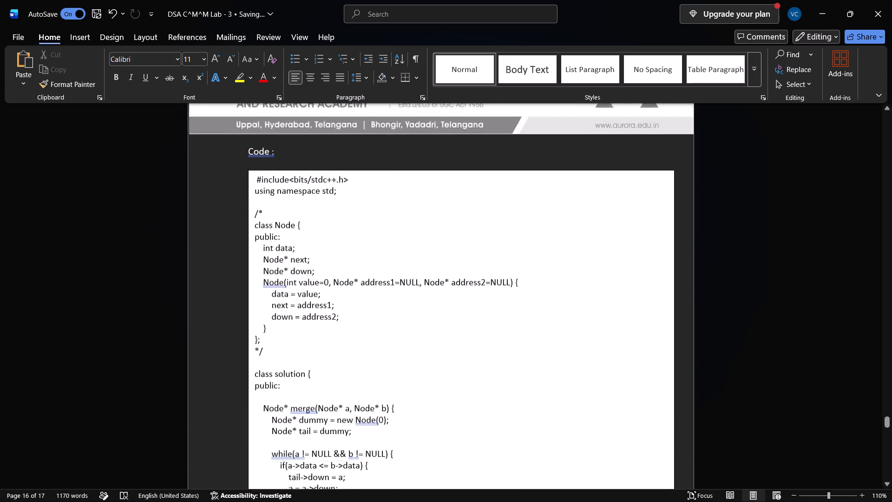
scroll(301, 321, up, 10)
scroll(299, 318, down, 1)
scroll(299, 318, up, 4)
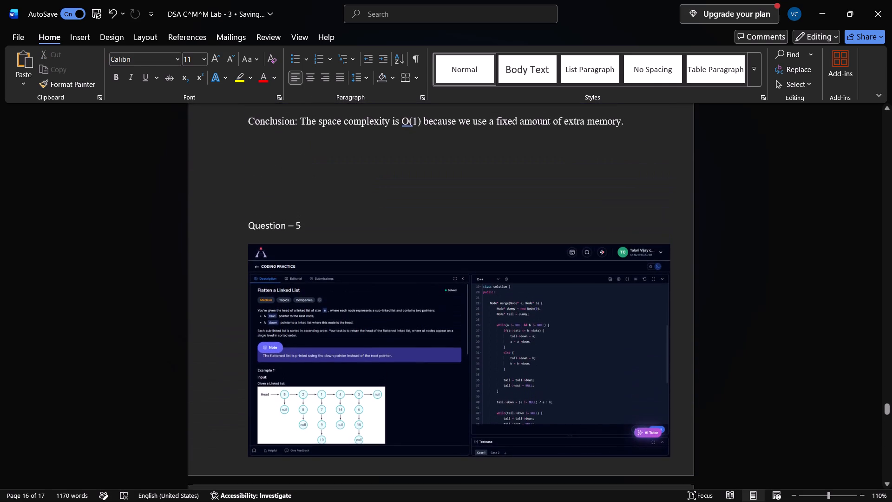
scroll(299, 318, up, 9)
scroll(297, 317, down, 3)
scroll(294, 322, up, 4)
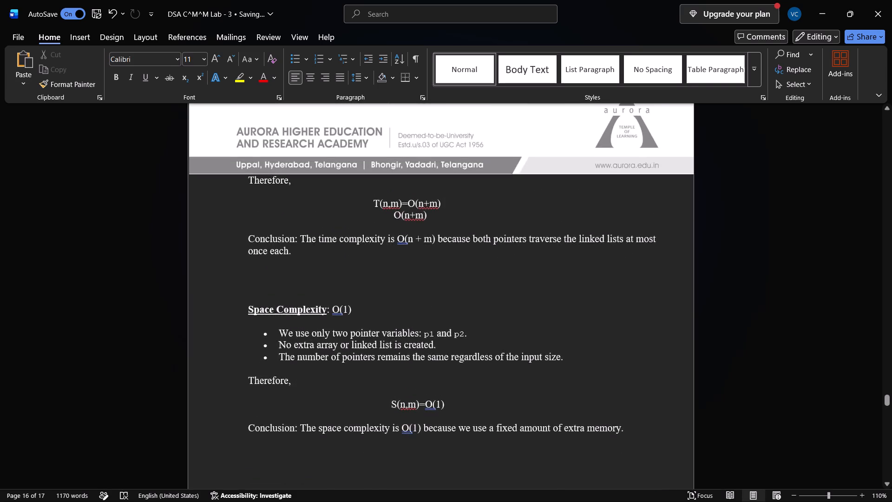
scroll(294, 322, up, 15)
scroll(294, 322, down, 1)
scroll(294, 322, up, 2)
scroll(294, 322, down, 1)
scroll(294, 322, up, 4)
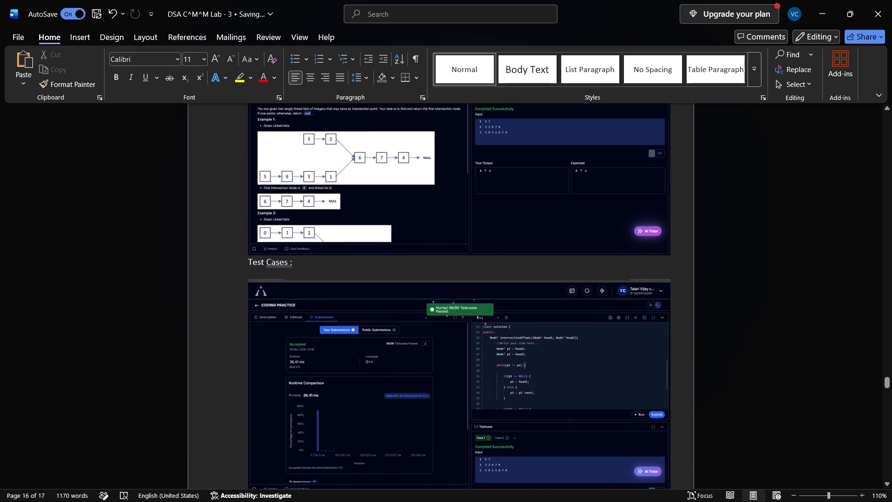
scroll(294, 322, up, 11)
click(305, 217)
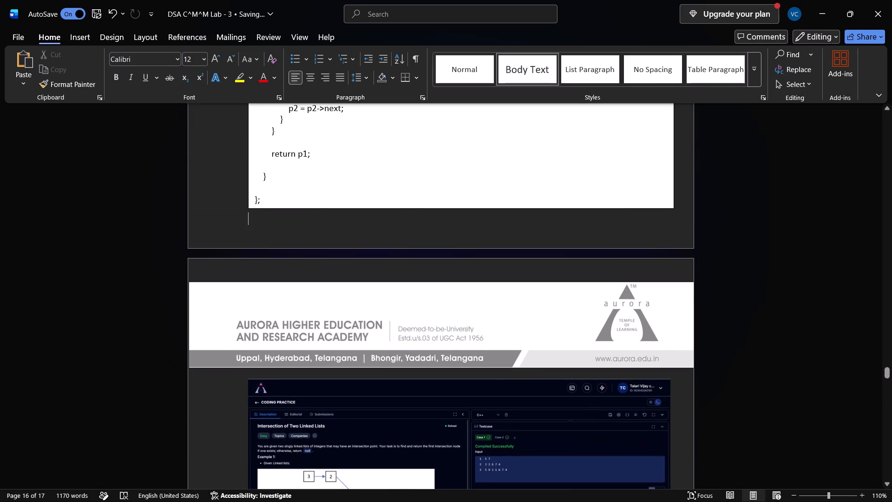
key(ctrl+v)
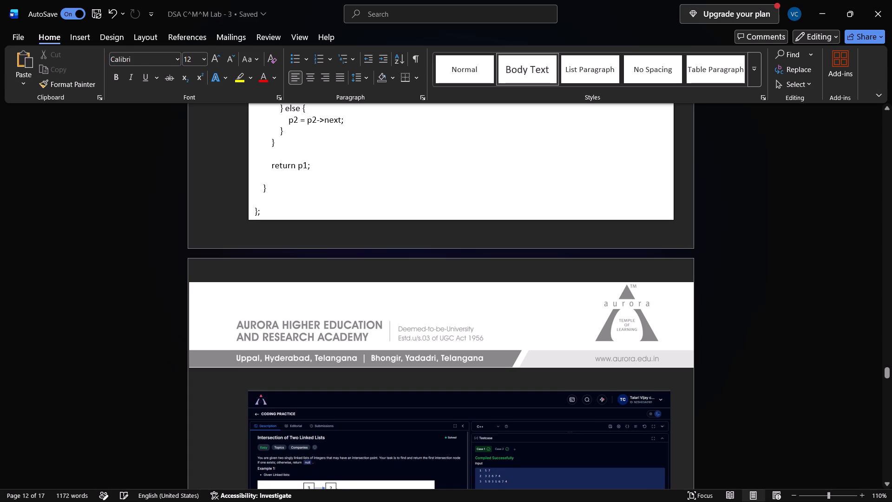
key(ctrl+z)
Paste the "Output :" label above the Intersection of Two Linked Lists output screenshot on page 13.
scroll(308, 227, down, 4)
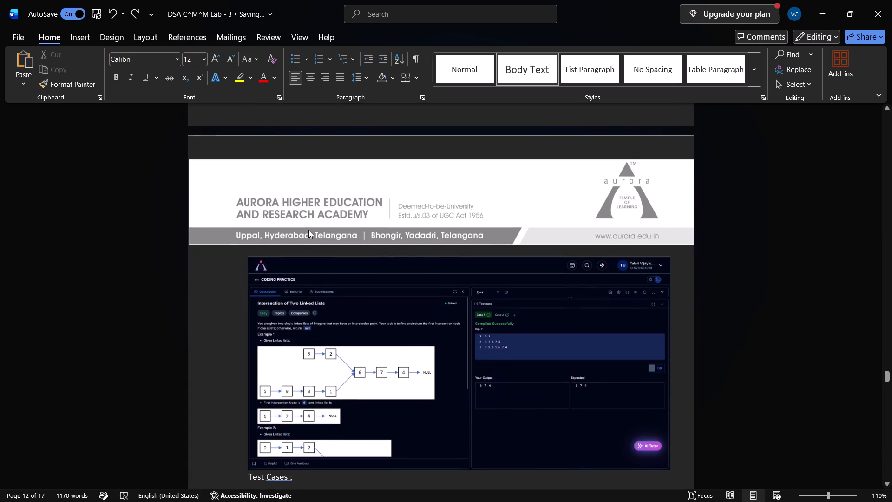
click(248, 254)
key(ctrl+v)
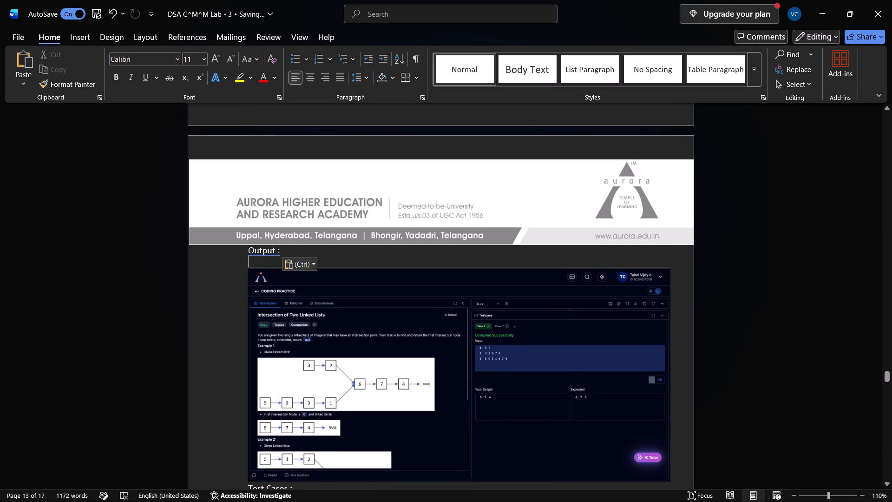
Review the Question – 4 and Question – 5 sections, examining their labels, code boxes and screenshots.
scroll(248, 254, down, 4)
scroll(273, 281, up, 1)
scroll(295, 281, down, 3)
scroll(358, 329, up, 1)
scroll(358, 329, down, 7)
scroll(392, 345, down, 2)
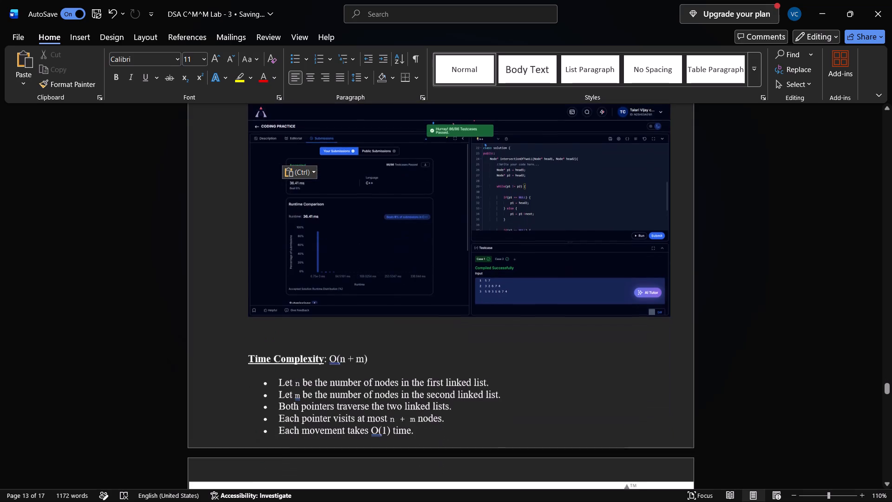
scroll(393, 349, down, 1)
scroll(393, 350, up, 1)
scroll(393, 350, down, 5)
scroll(393, 354, up, 1)
scroll(393, 354, down, 16)
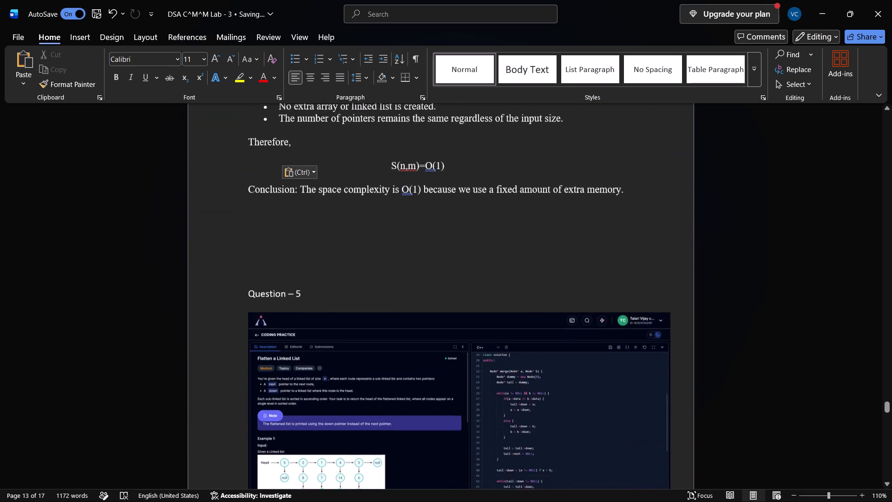
scroll(393, 357, down, 11)
scroll(393, 357, up, 4)
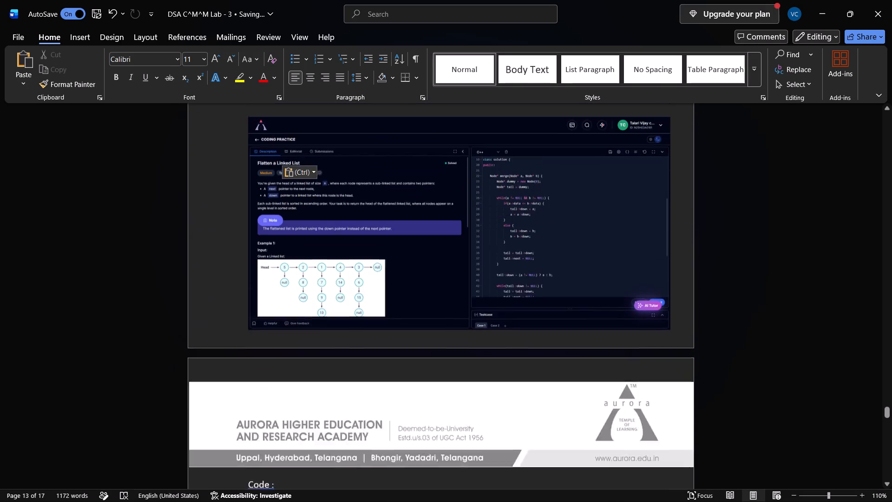
scroll(393, 357, up, 4)
scroll(393, 357, down, 7)
scroll(393, 357, up, 1)
scroll(393, 357, down, 5)
scroll(393, 370, up, 2)
scroll(393, 370, down, 2)
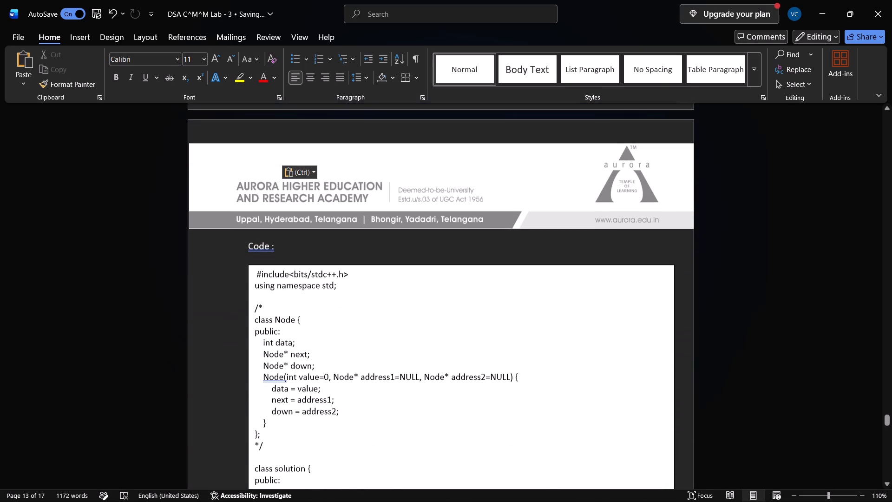
scroll(393, 370, down, 4)
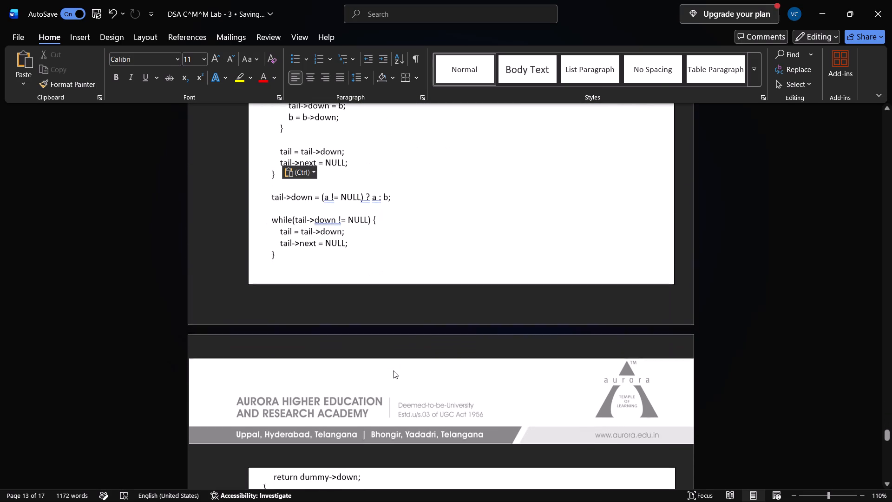
scroll(393, 370, down, 2)
scroll(393, 370, up, 12)
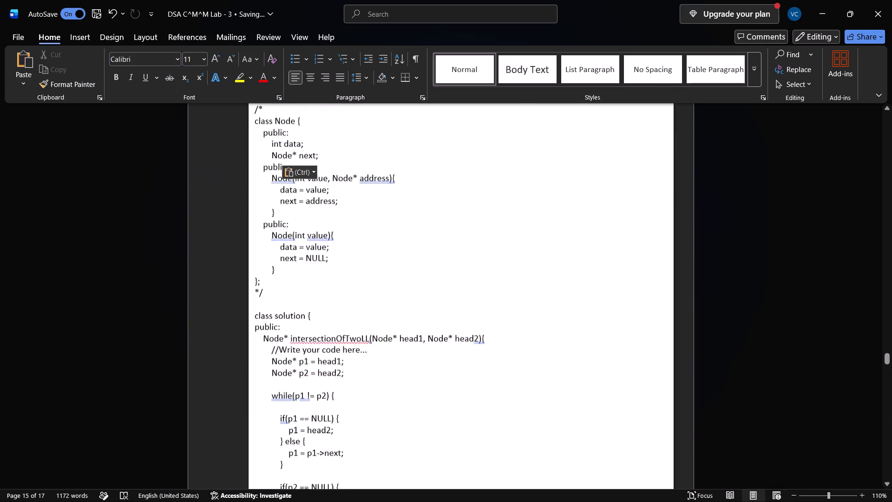
scroll(393, 370, up, 1)
scroll(393, 370, down, 4)
scroll(393, 370, up, 1)
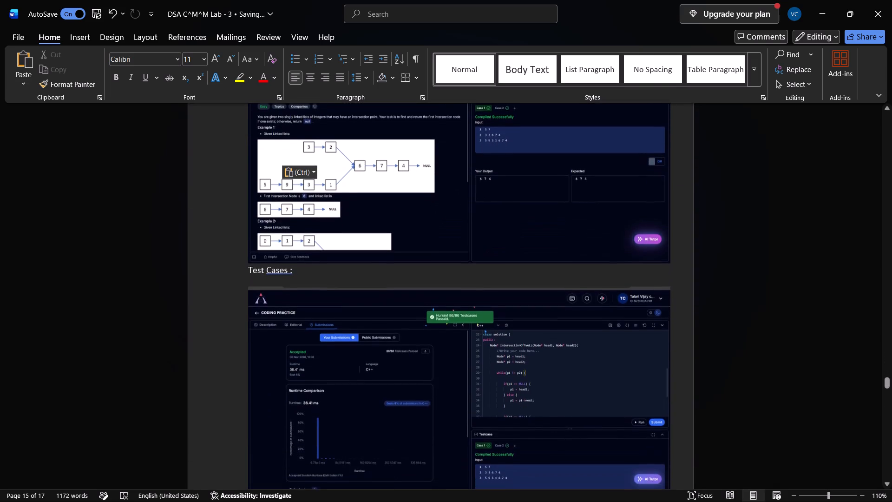
scroll(393, 370, up, 3)
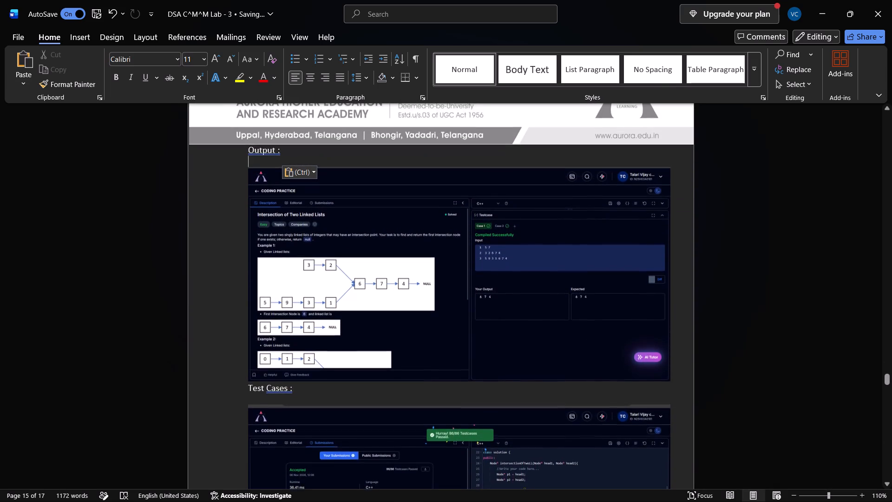
scroll(393, 370, up, 1)
scroll(393, 370, down, 4)
scroll(393, 370, up, 2)
scroll(393, 370, down, 3)
scroll(393, 370, up, 5)
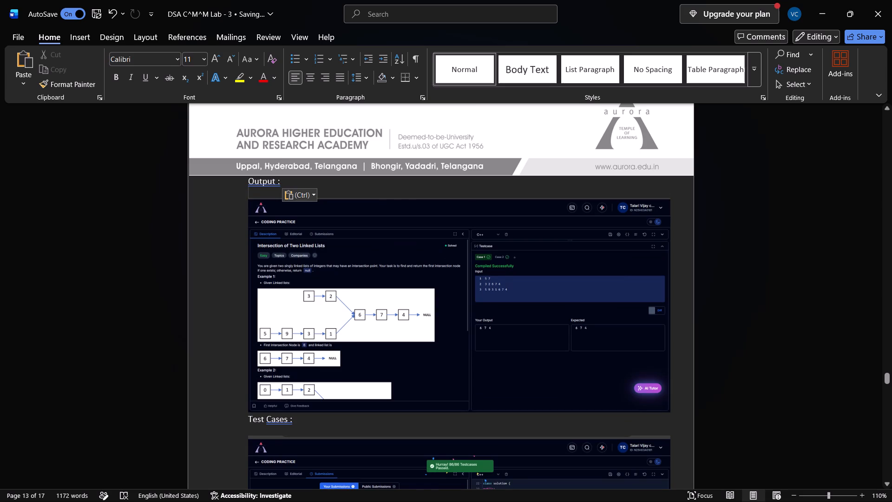
Paste the "Output :" label below the page 9 code box and remove the blank line above the Merge Two Sorted Linked Lists screenshot.
scroll(527, 236, up, 7)
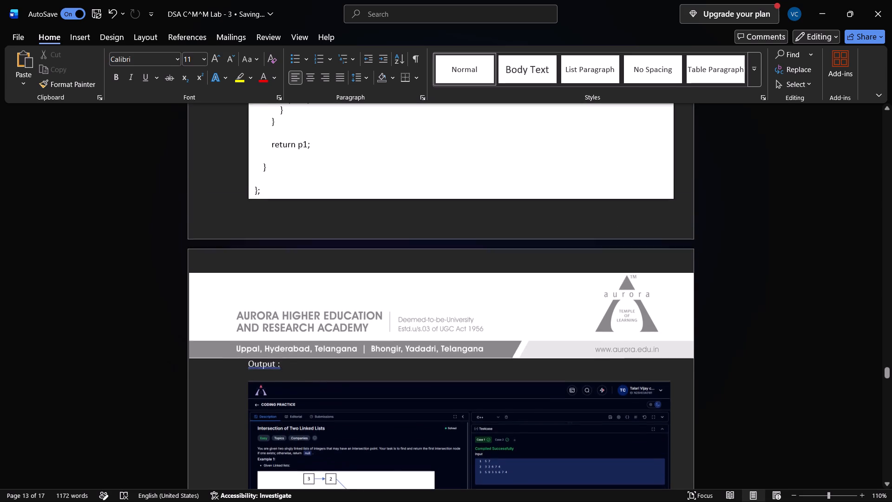
scroll(527, 236, up, 14)
scroll(527, 236, up, 7)
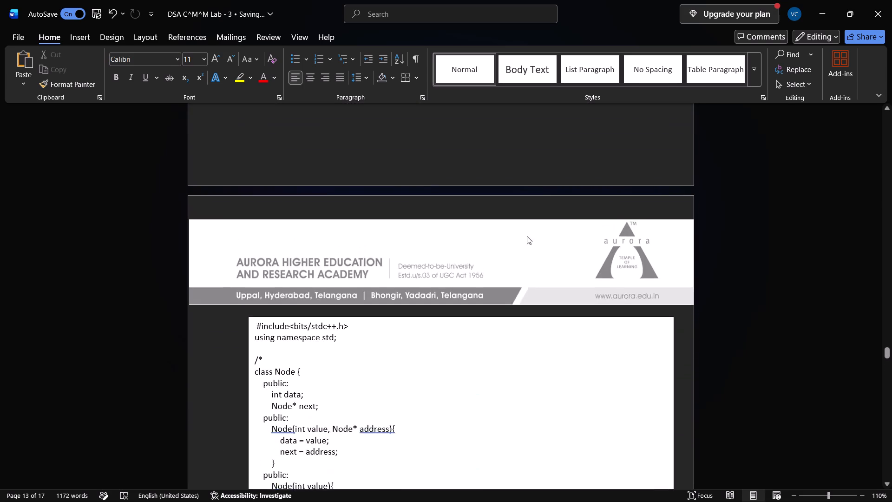
scroll(527, 236, up, 2)
scroll(527, 236, down, 1)
scroll(527, 236, up, 5)
scroll(527, 236, down, 1)
scroll(527, 236, up, 2)
scroll(610, 267, up, 9)
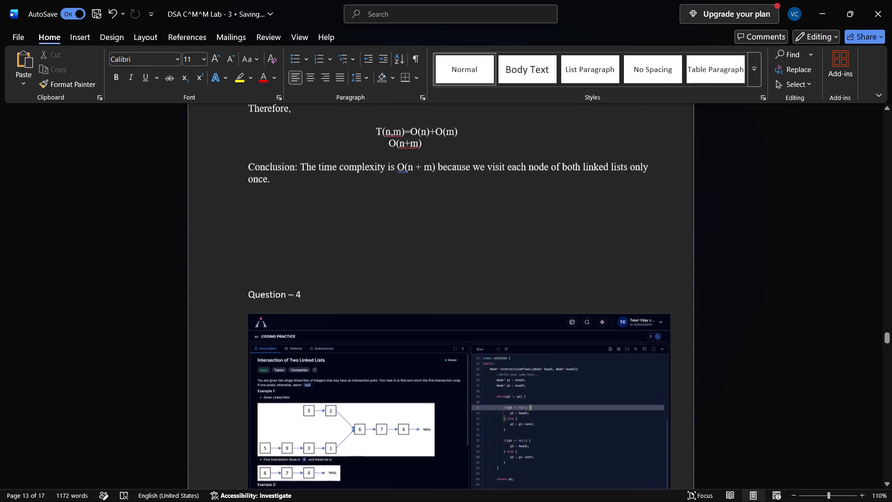
scroll(610, 267, up, 9)
scroll(610, 267, up, 12)
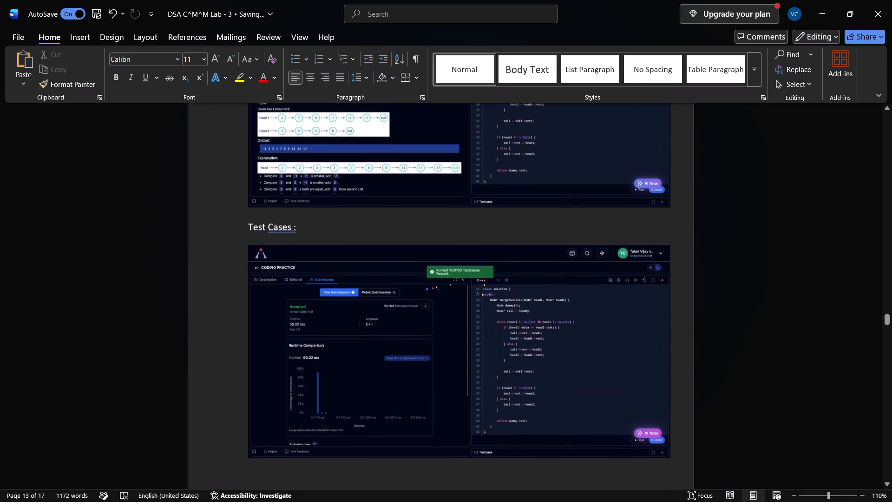
scroll(610, 267, up, 10)
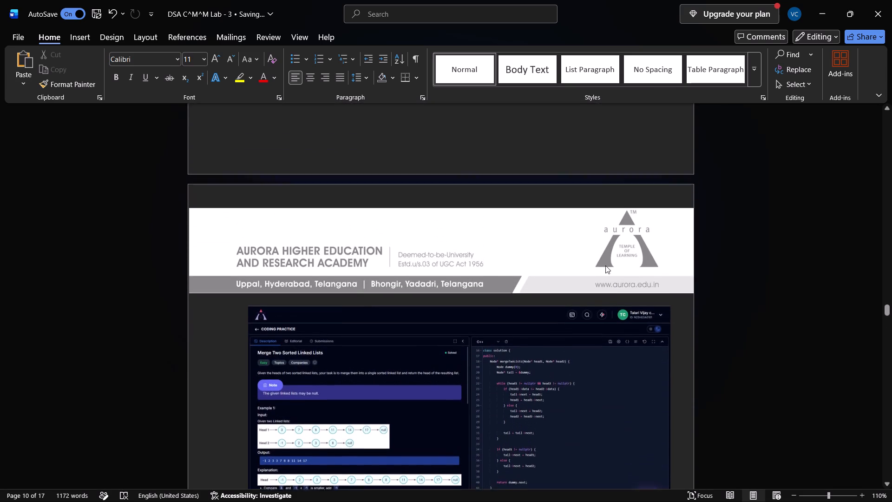
scroll(600, 266, up, 2)
click(254, 191)
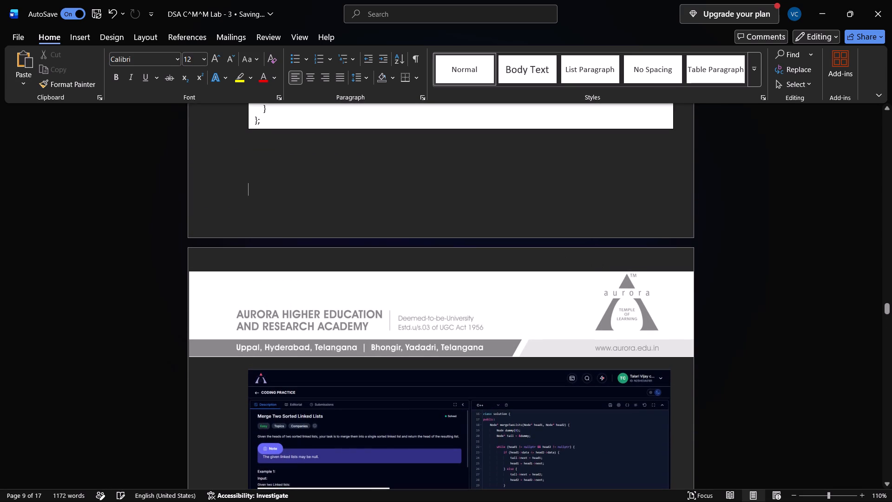
right_click(254, 191)
click(282, 263)
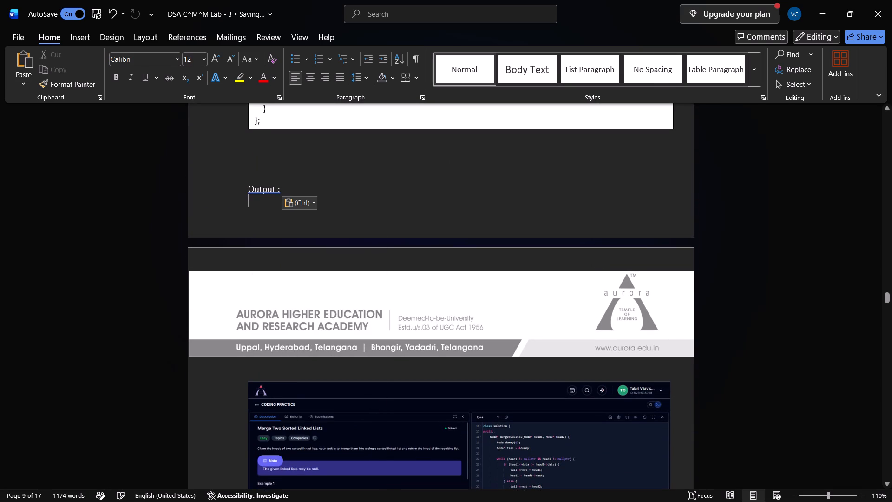
click(262, 371)
key(BackSpace)
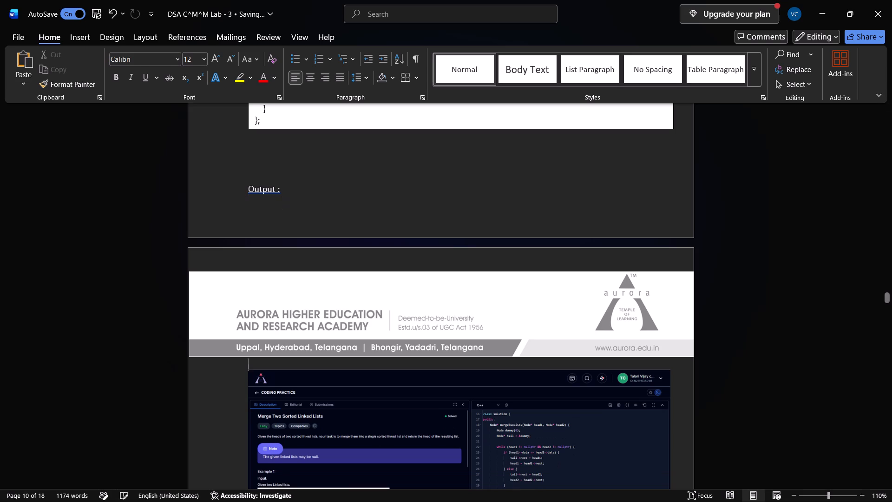
Switch to Google Chrome and open the Merge Two Sorted Linked Lists coding practice question.
scroll(262, 371, down, 6)
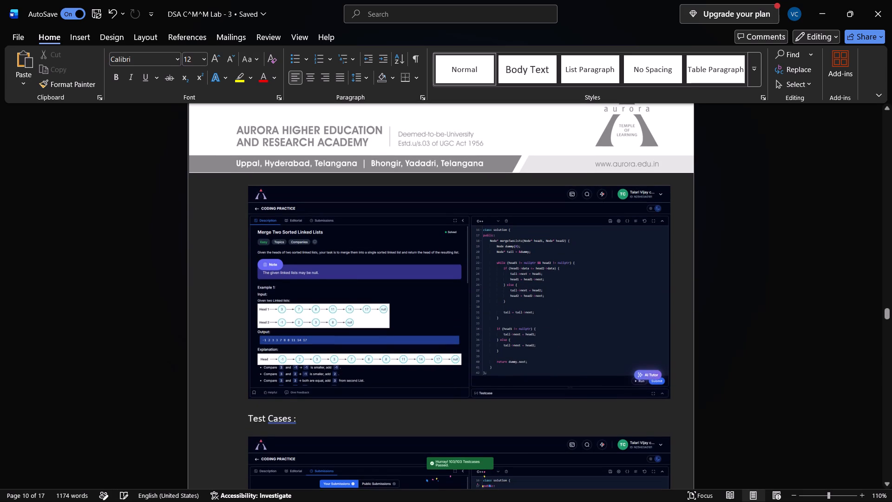
click(508, 488)
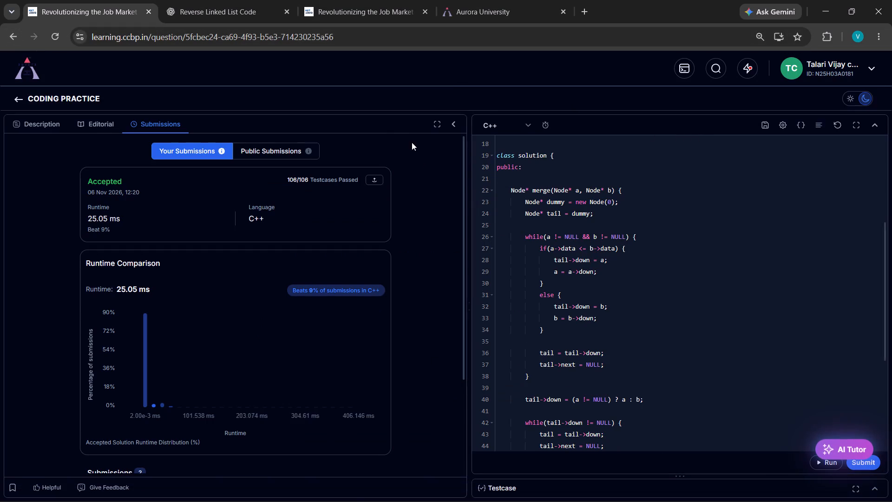
click(7, 34)
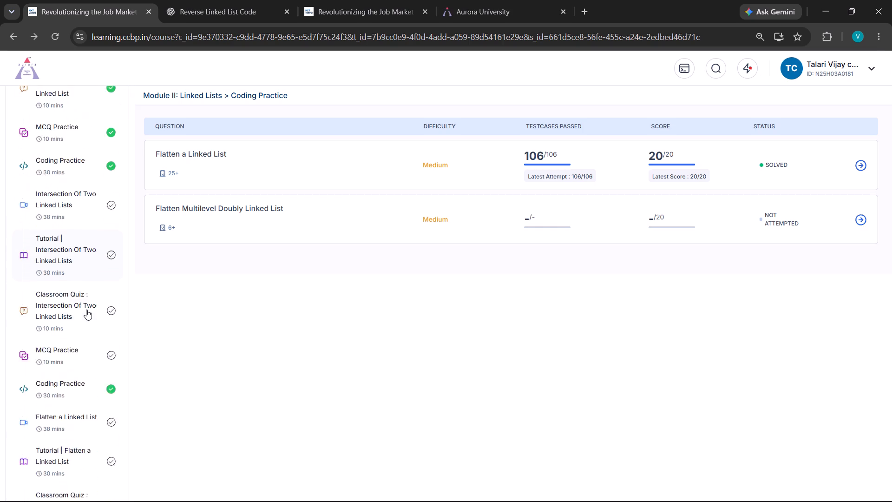
scroll(86, 309, up, 5)
click(64, 177)
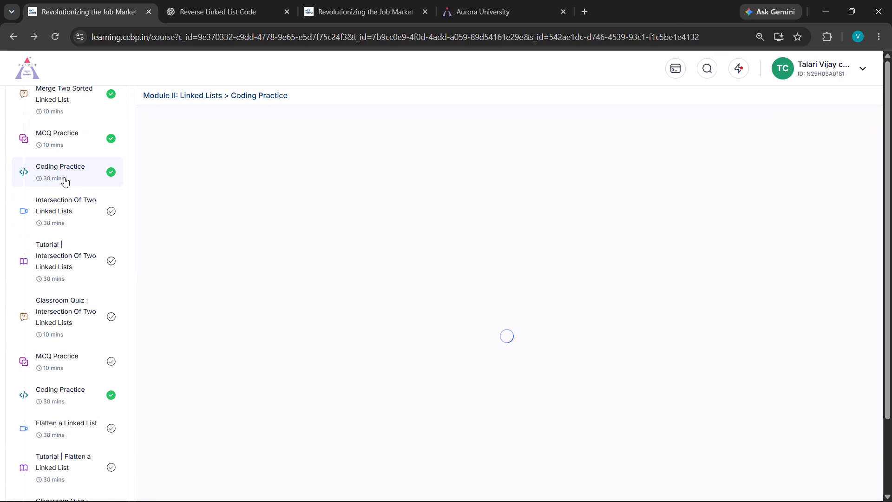
click(310, 156)
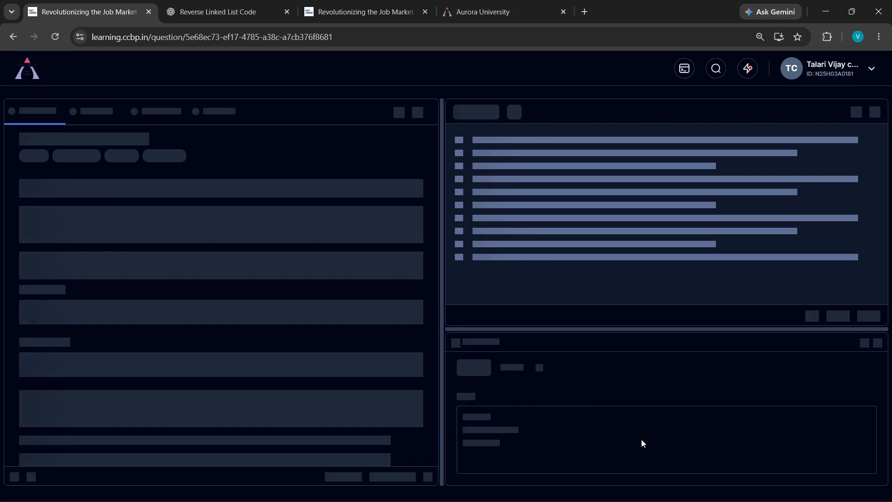
Run the Merge Two Sorted Linked Lists solution and enlarge the Testcase area to show its full results.
drag(714, 477, 695, 415)
click(829, 404)
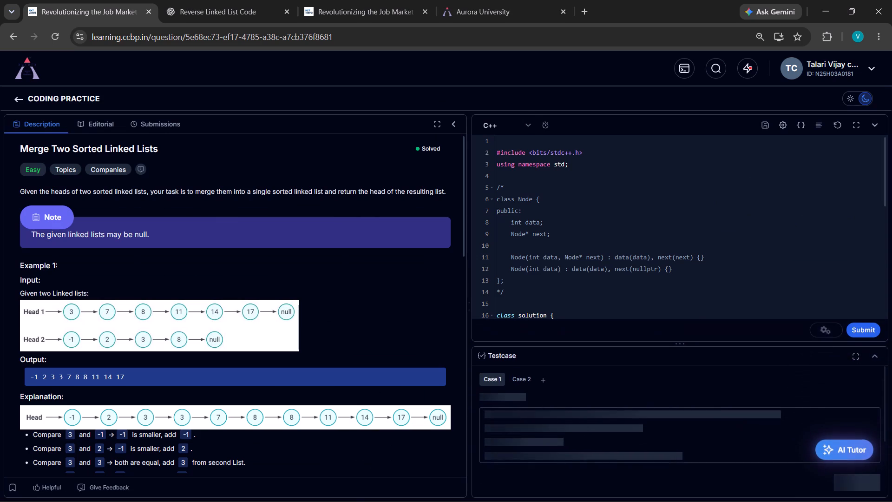
drag(695, 341, 702, 216)
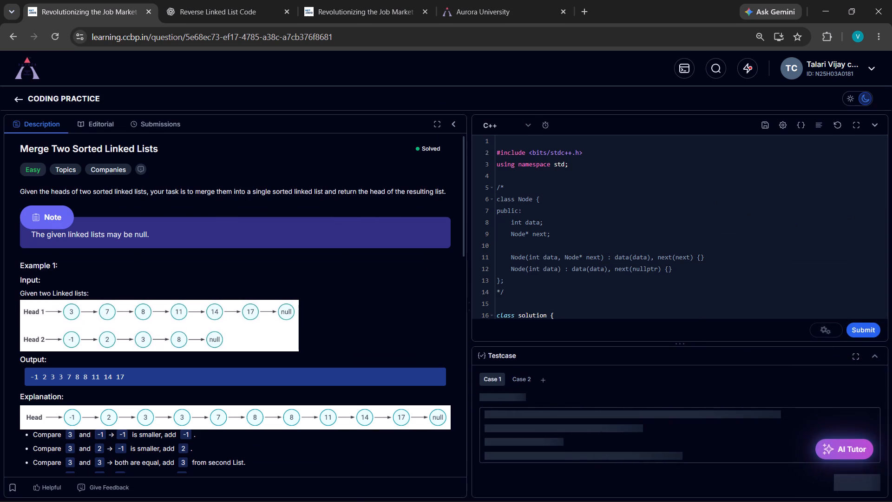
drag(702, 342, 694, 151)
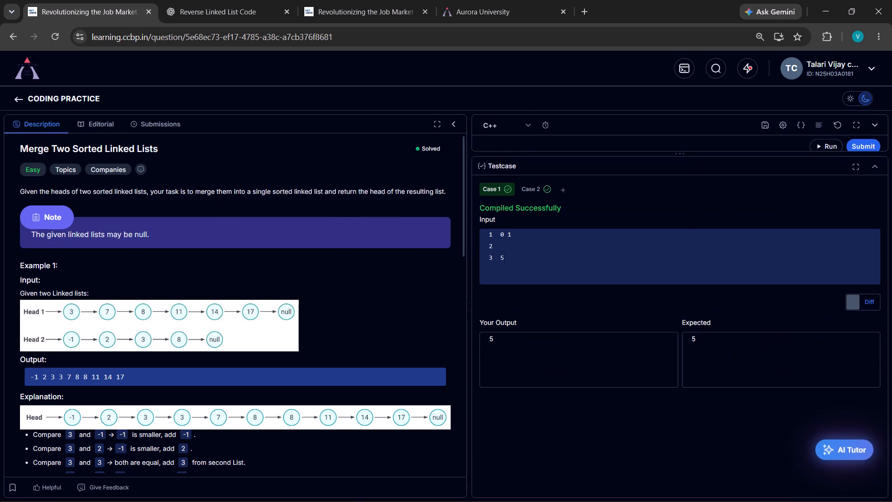
Replace the Merge Two Sorted Linked Lists code screenshot on page 10 in Word with a new capture of the Chrome run results.
key(ctrl+Print)
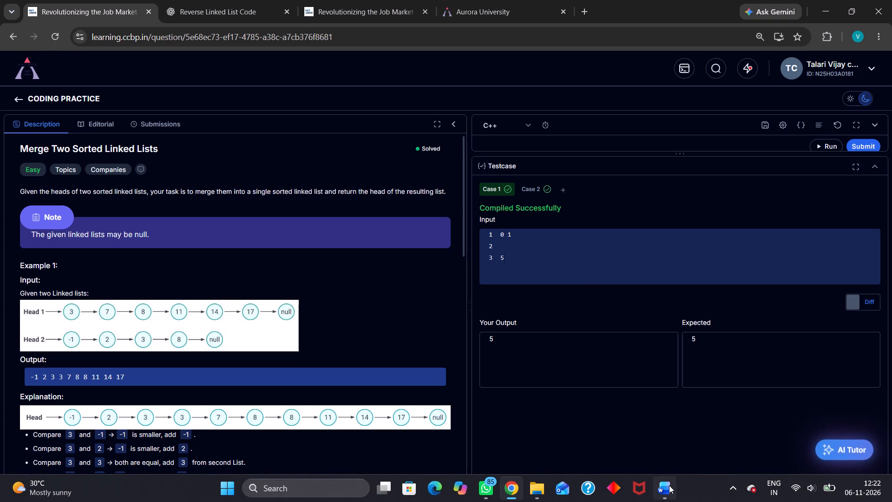
click(669, 485)
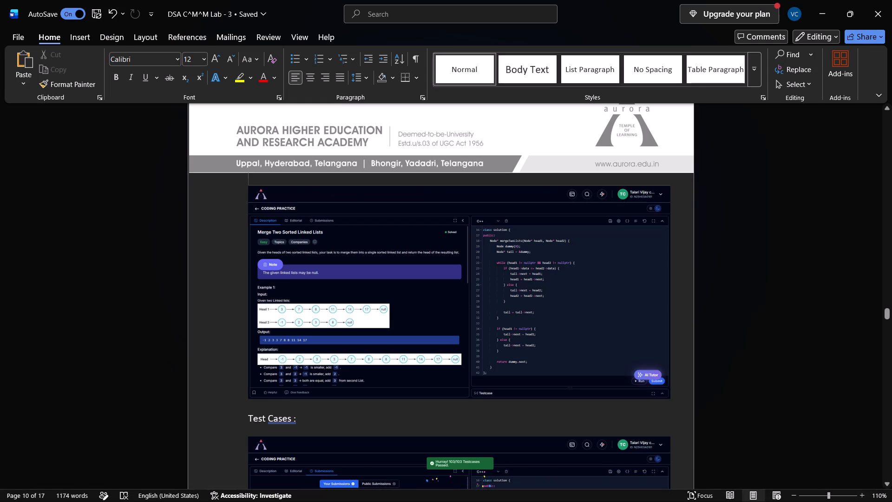
click(395, 323)
click(60, 55)
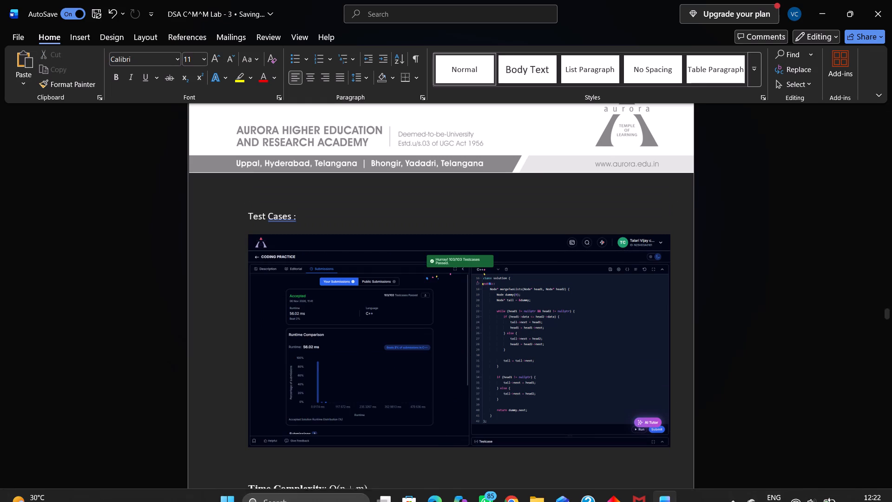
click(510, 490)
key(ctrl+Print)
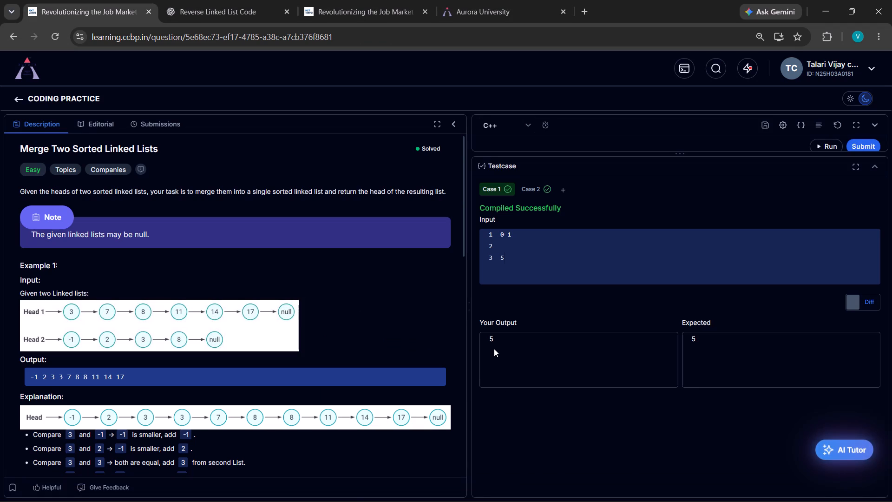
click(660, 481)
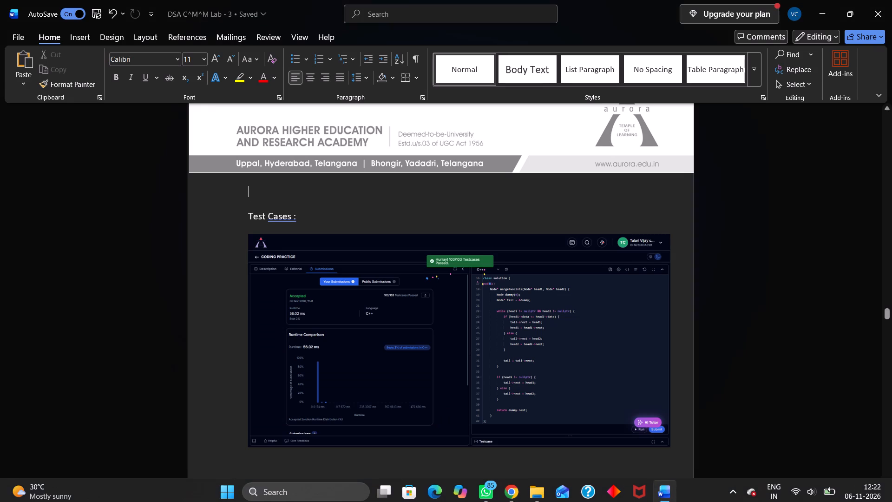
key(ctrl+v)
Crop the browser tab and address bar off the top of the pasted Merge Two Sorted Linked Lists screenshot.
right_click(353, 261)
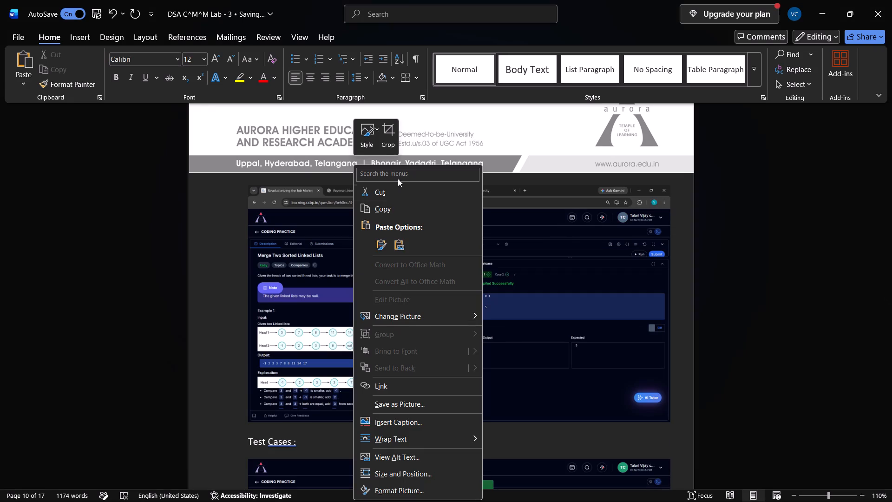
click(388, 148)
drag(461, 187, 459, 208)
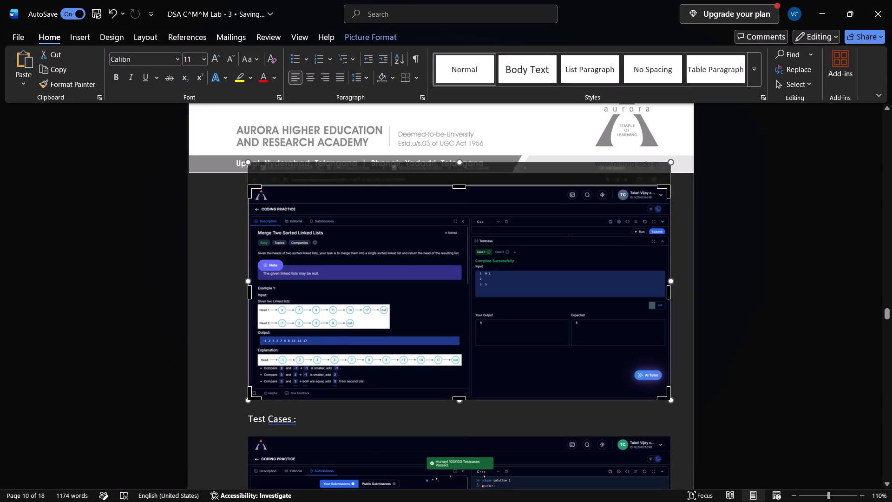
click(712, 343)
Review the report backwards from the Merge Two Sorted Linked Lists output to the Reverse Linked List II screenshot, checking labels and screenshots.
scroll(535, 286, up, 8)
scroll(535, 286, down, 1)
scroll(535, 286, up, 1)
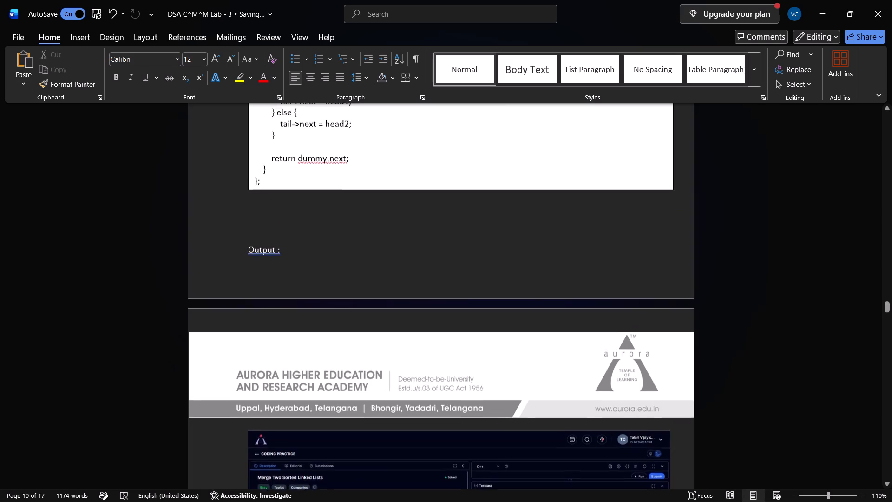
scroll(535, 286, down, 7)
scroll(534, 290, up, 7)
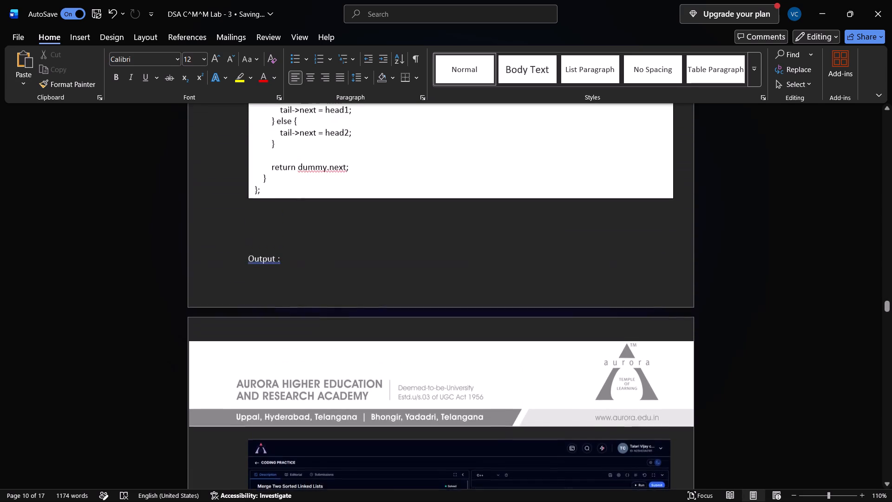
scroll(534, 290, up, 3)
scroll(534, 290, down, 1)
scroll(534, 290, up, 20)
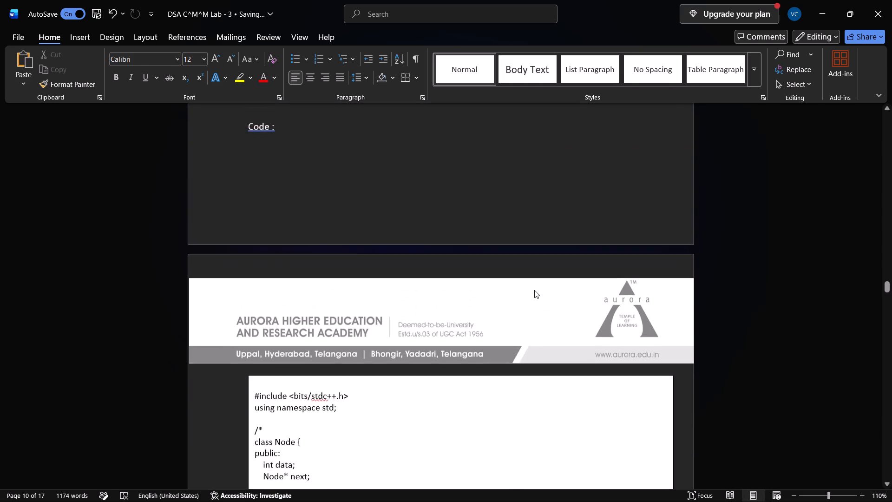
scroll(534, 290, up, 17)
scroll(534, 290, up, 13)
scroll(534, 290, down, 1)
scroll(534, 290, up, 6)
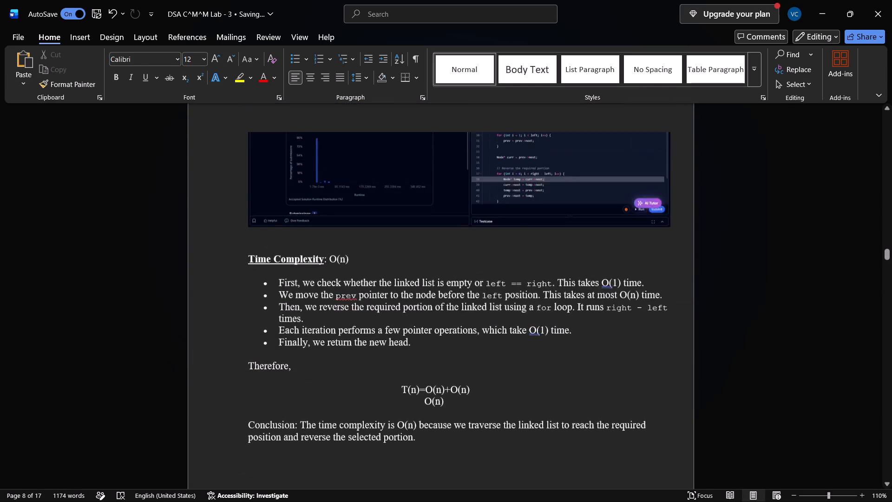
scroll(534, 290, up, 14)
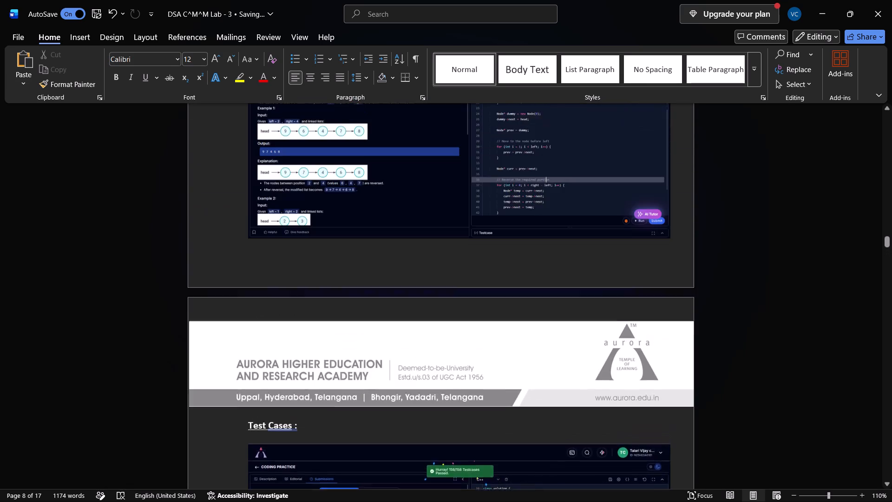
scroll(534, 290, up, 8)
scroll(462, 299, down, 3)
scroll(458, 299, up, 1)
scroll(454, 299, down, 6)
scroll(446, 287, up, 5)
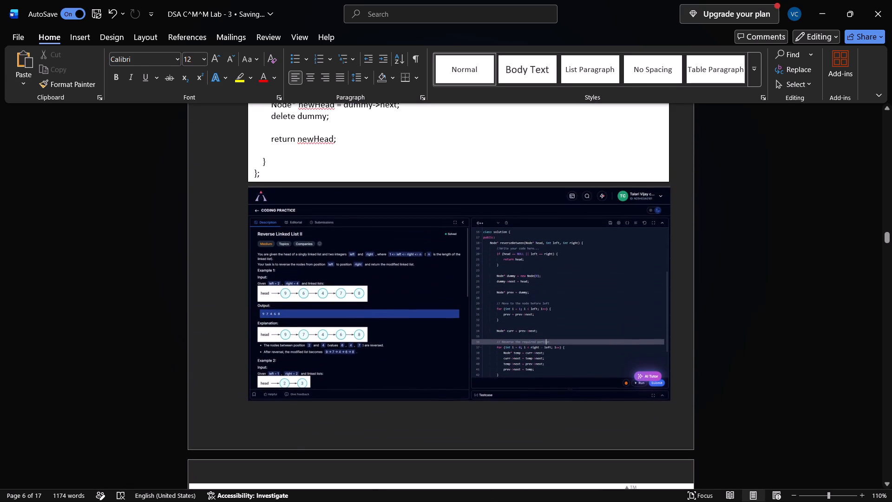
Insert two blank lines between the page 6 code box and the Reverse Linked List II screenshot.
click(246, 194)
double_click(246, 194)
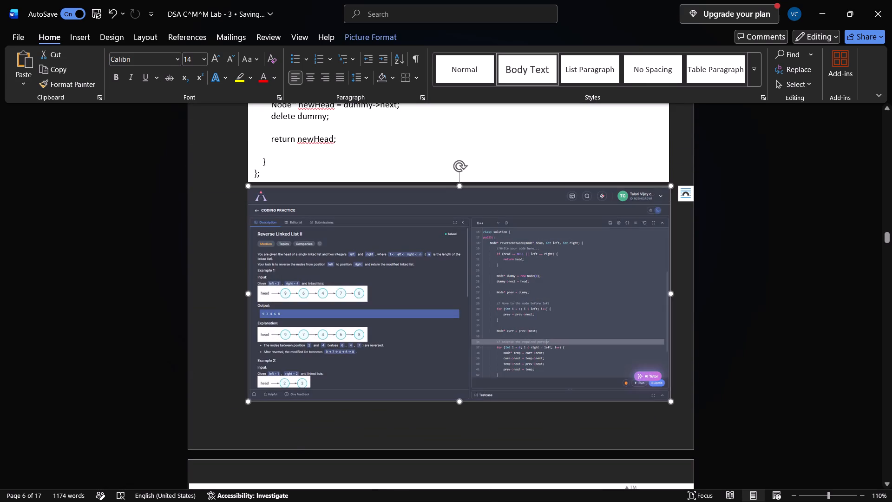
click(246, 194)
click(688, 175)
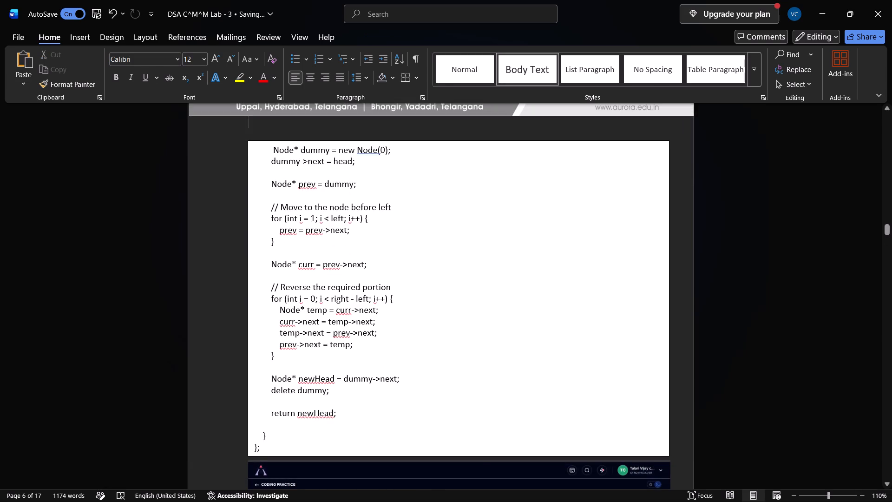
scroll(644, 185, down, 6)
scroll(308, 297, down, 4)
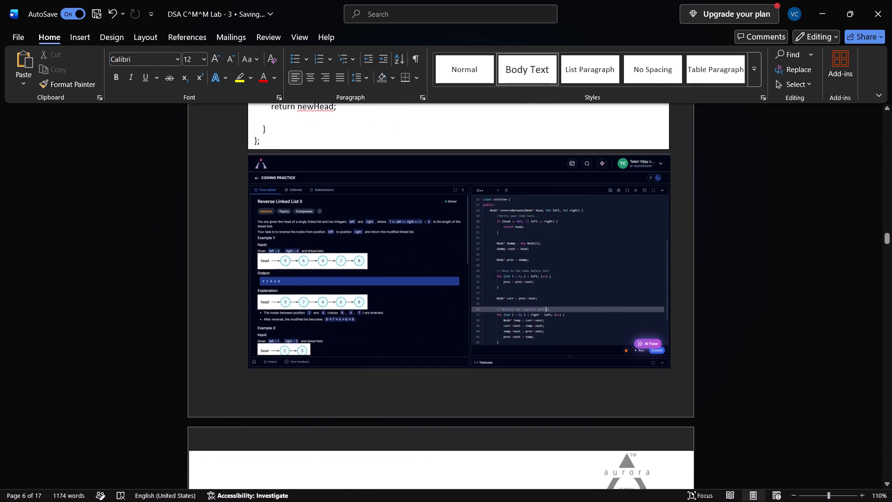
click(237, 338)
click(230, 352)
click(248, 350)
key(Return)
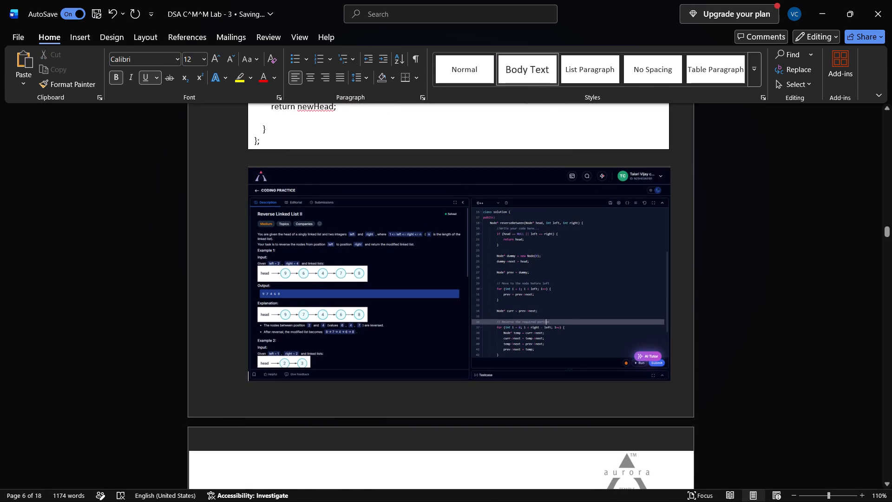
key(Return)
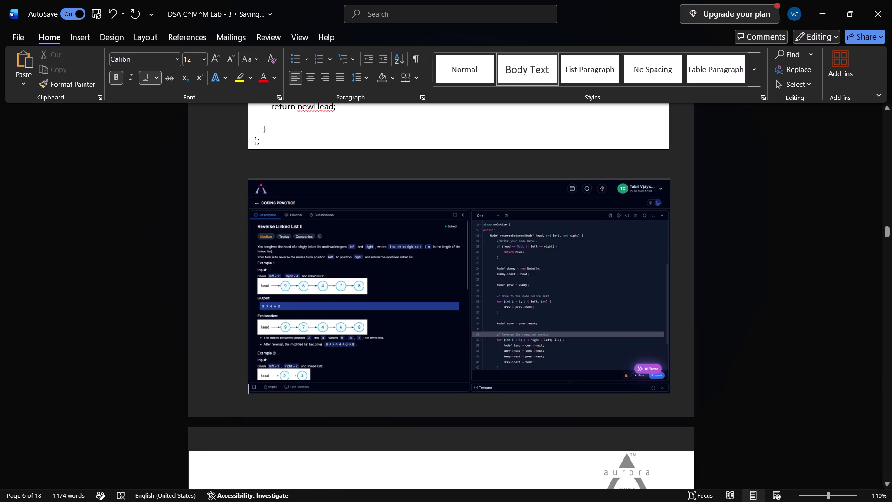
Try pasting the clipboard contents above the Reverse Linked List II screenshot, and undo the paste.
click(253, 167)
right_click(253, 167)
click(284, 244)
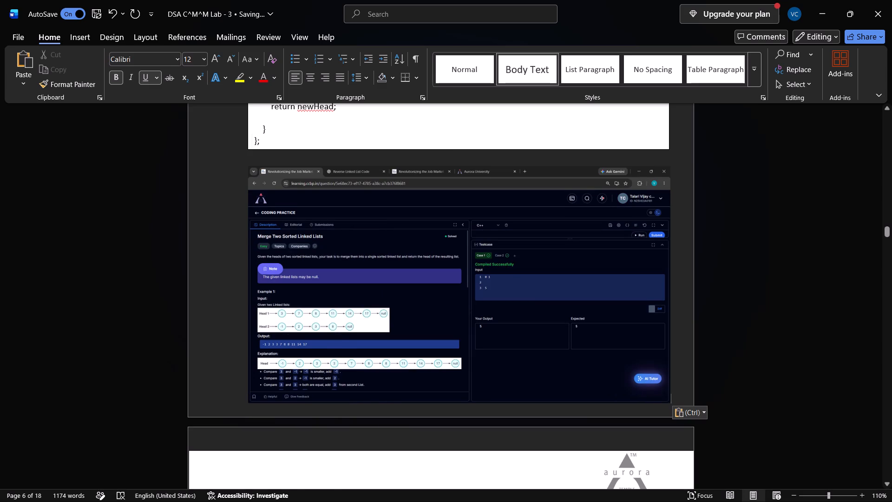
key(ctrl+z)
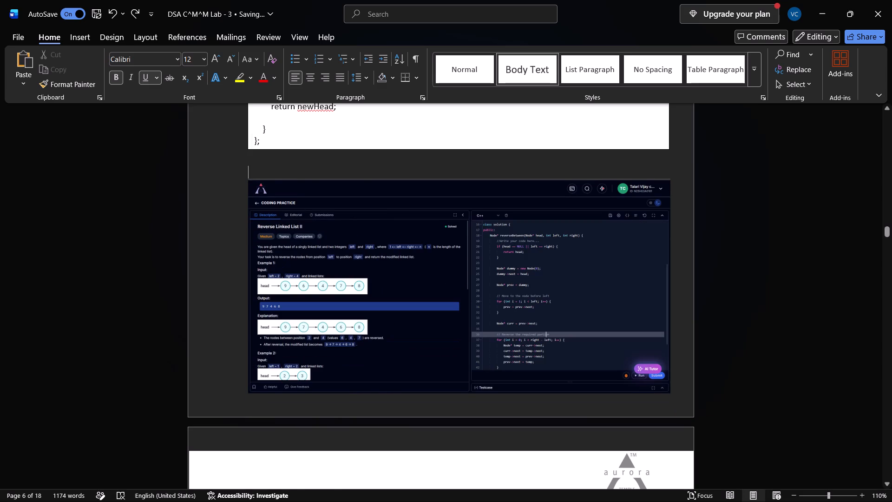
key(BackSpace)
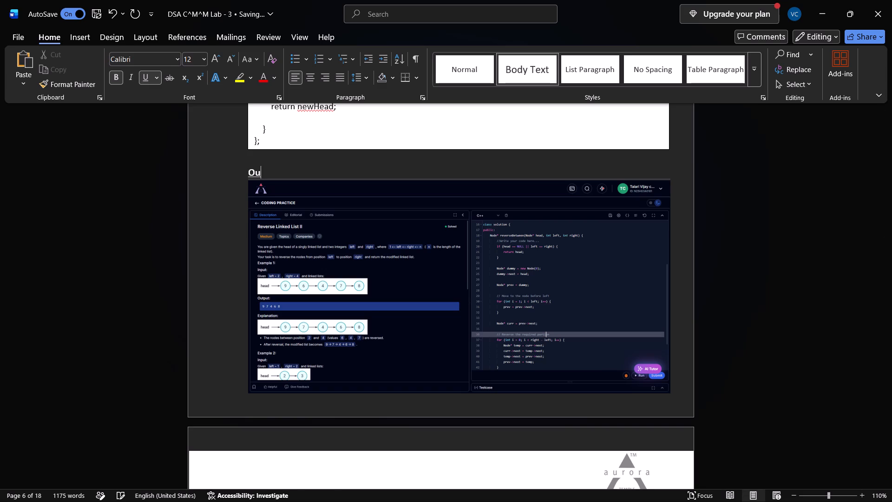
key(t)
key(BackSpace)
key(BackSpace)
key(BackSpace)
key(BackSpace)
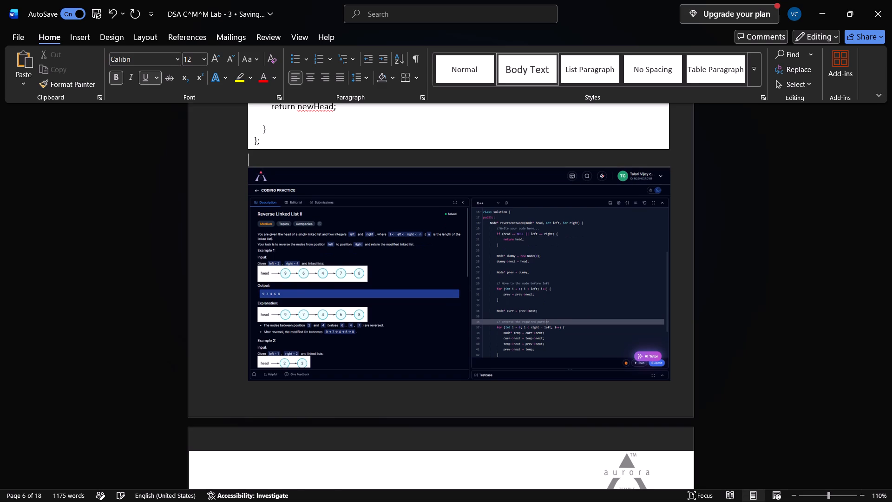
Add the label "Output :" without bold or underline on a new line above the Reverse Linked List II screenshot.
key(Return)
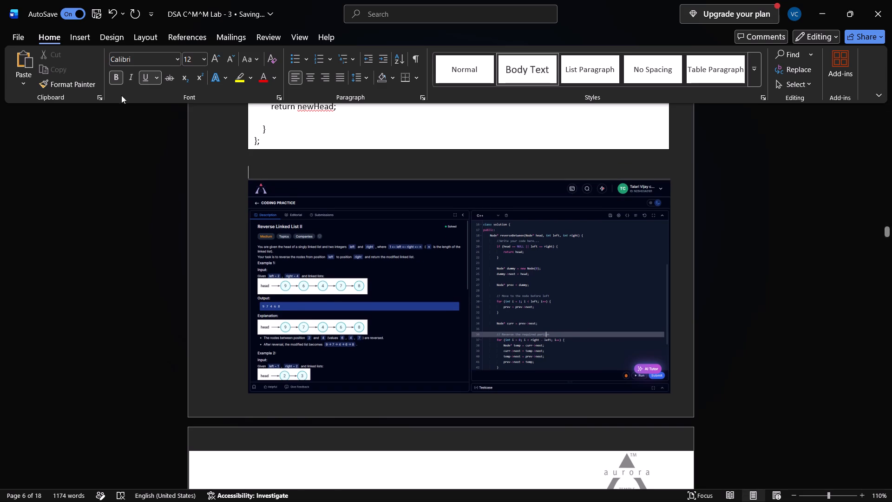
click(120, 78)
click(151, 75)
text(put :)
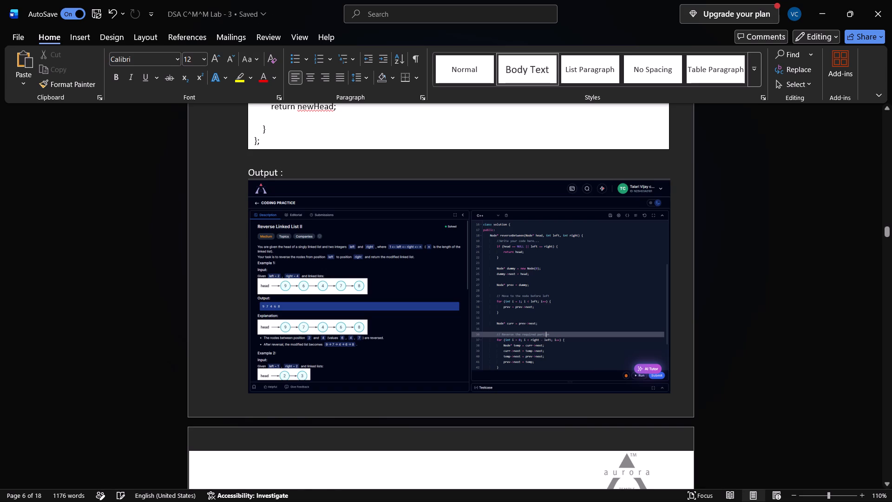
Switch to Google Chrome, look through the linked-list Coding Practice sets and open the Cycle Detection In Linked List II question.
scroll(481, 376, down, 1)
click(505, 487)
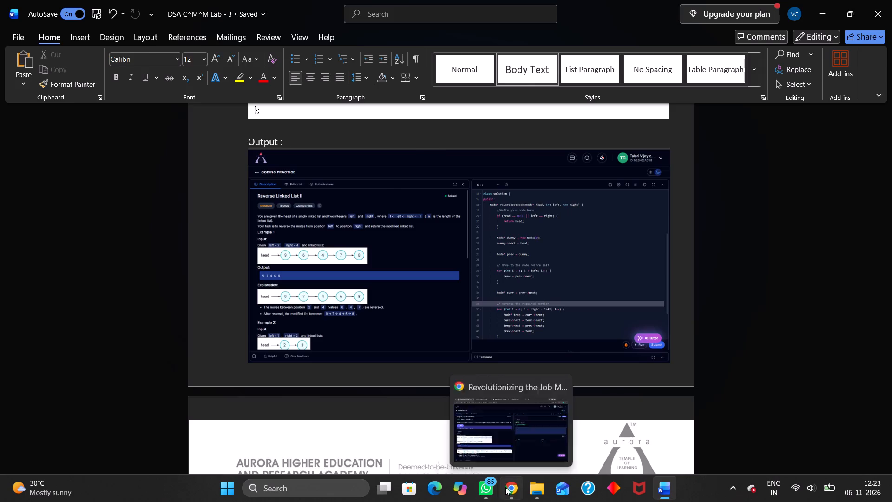
click(17, 95)
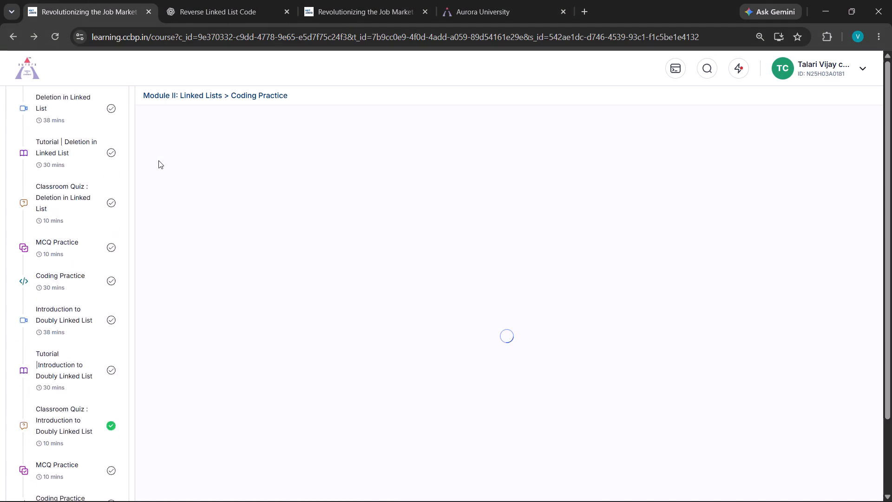
scroll(94, 265, up, 3)
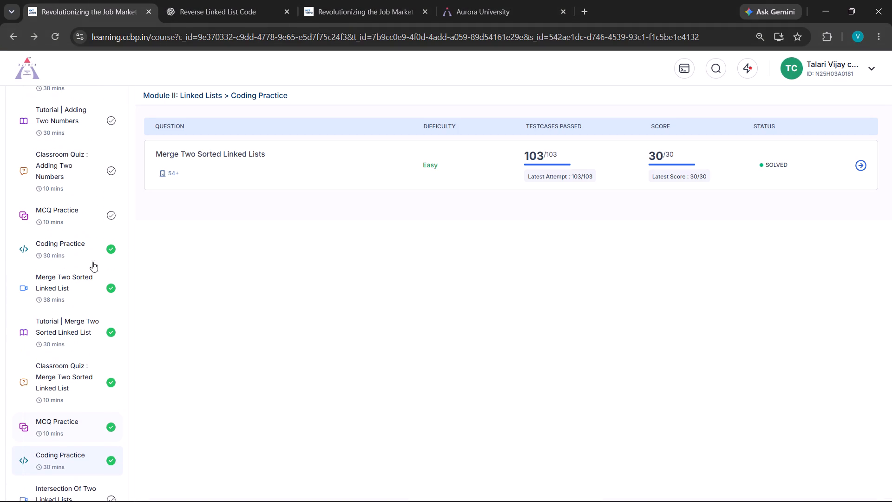
click(85, 248)
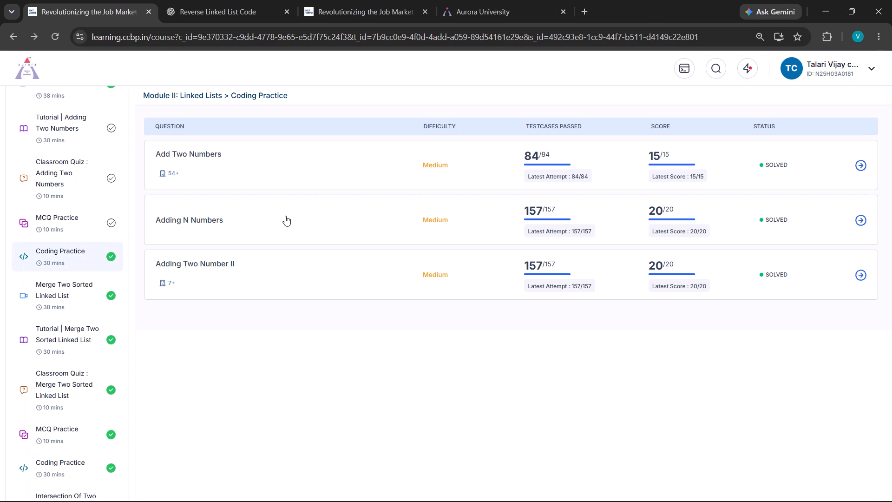
scroll(69, 203, up, 4)
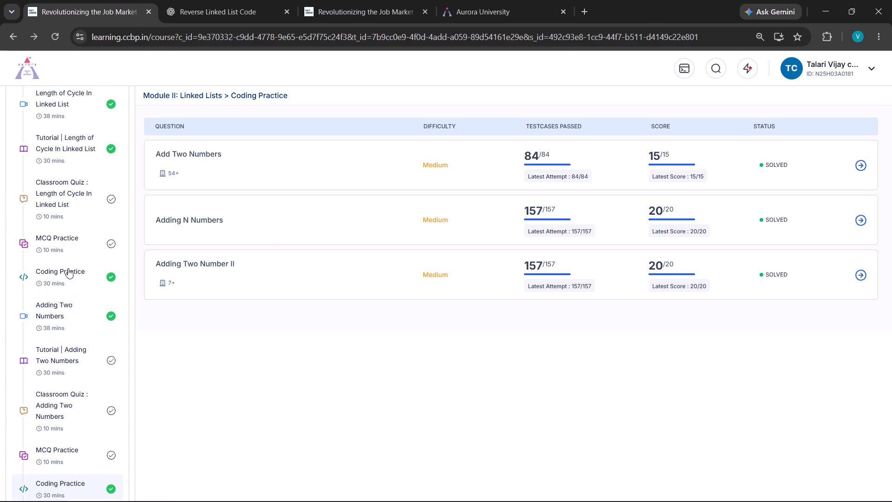
click(68, 268)
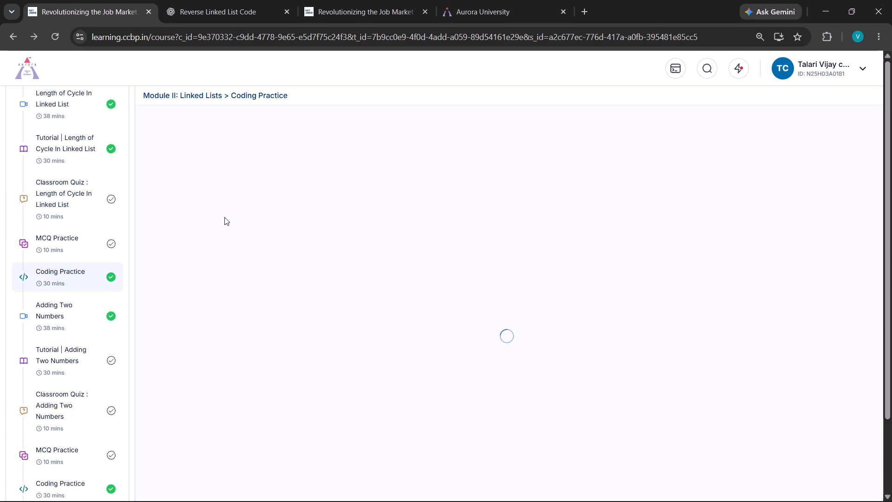
scroll(52, 169, up, 2)
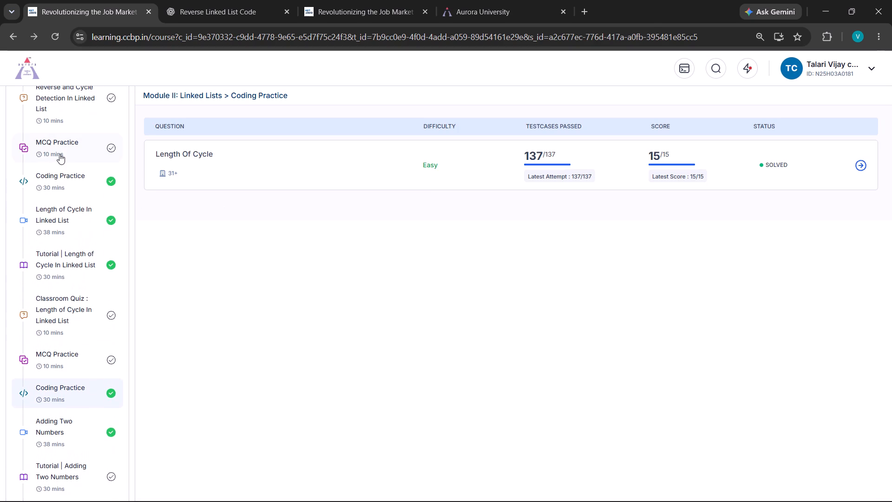
click(59, 154)
click(67, 188)
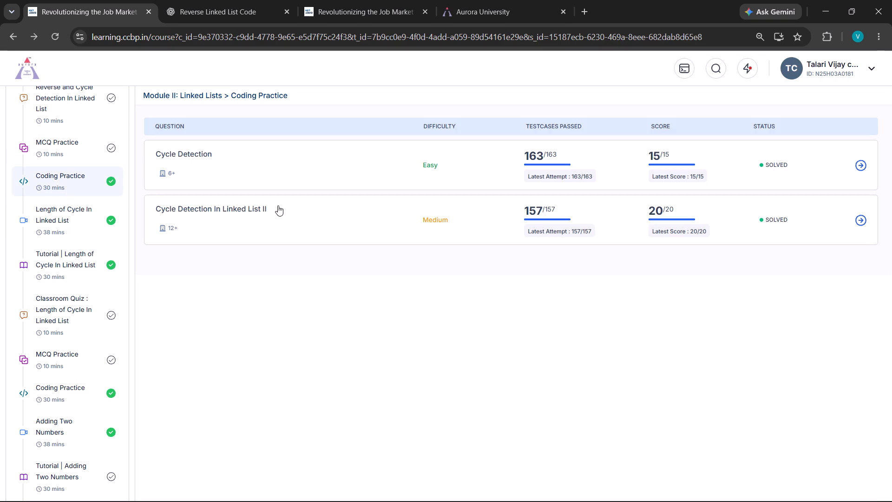
click(278, 205)
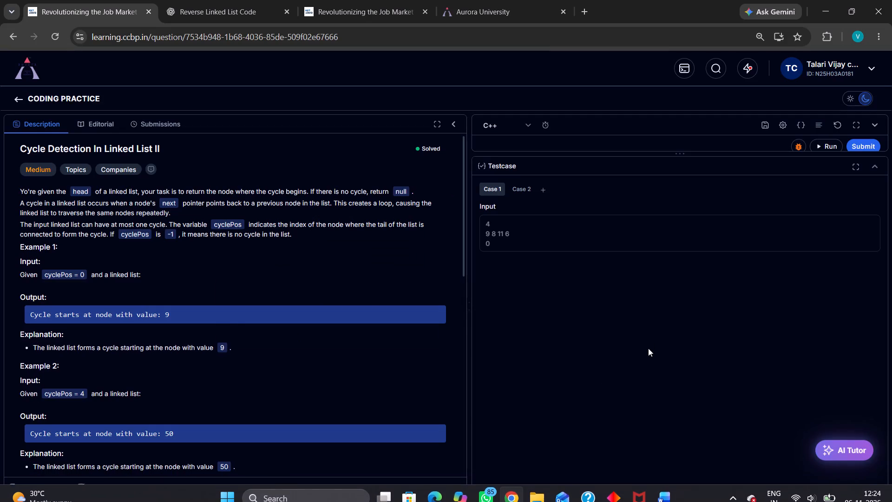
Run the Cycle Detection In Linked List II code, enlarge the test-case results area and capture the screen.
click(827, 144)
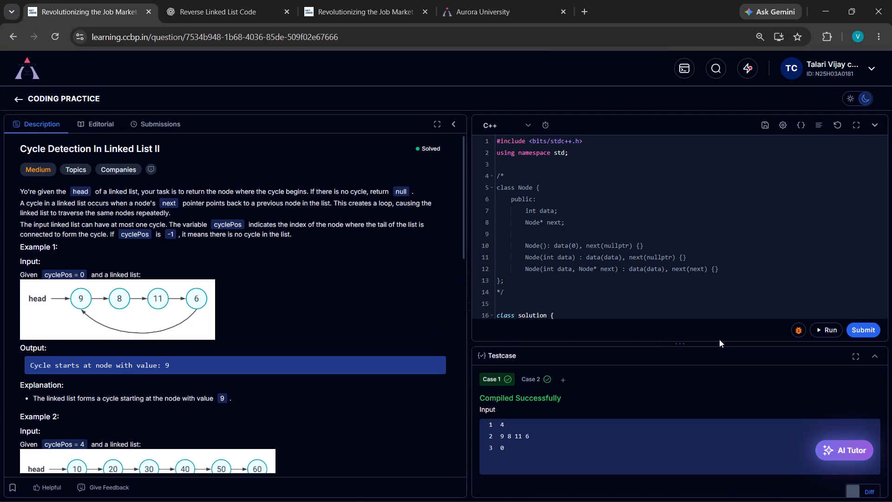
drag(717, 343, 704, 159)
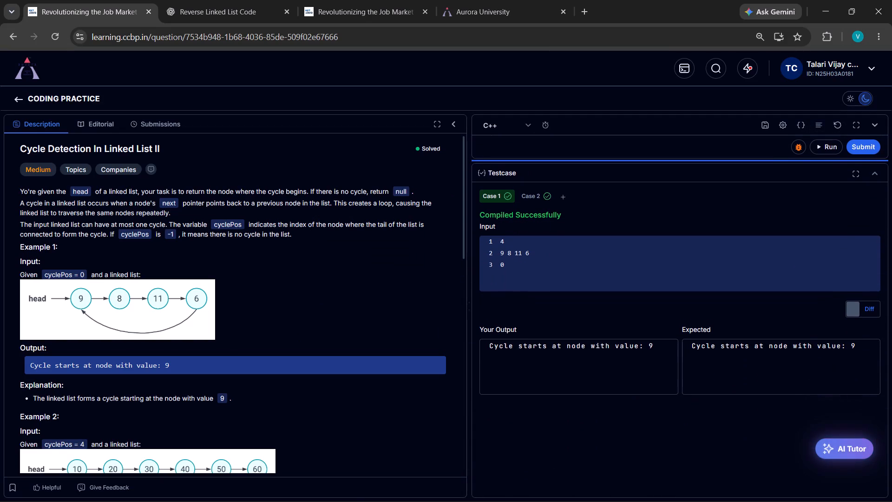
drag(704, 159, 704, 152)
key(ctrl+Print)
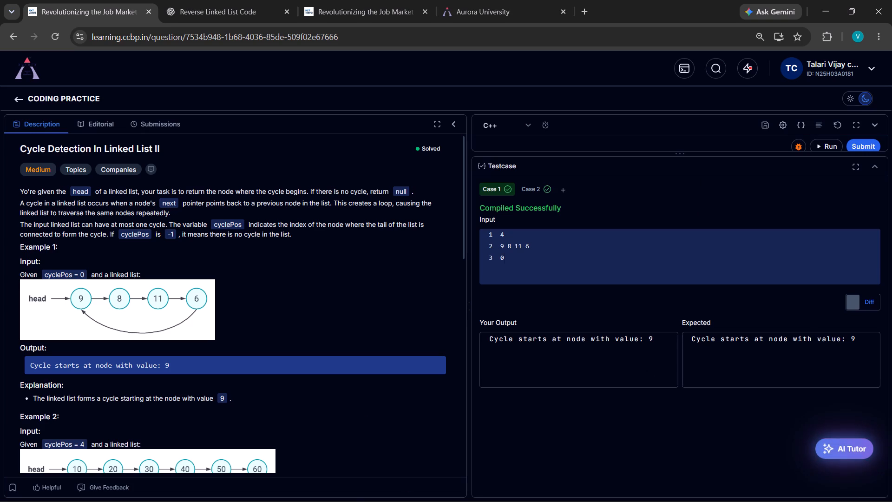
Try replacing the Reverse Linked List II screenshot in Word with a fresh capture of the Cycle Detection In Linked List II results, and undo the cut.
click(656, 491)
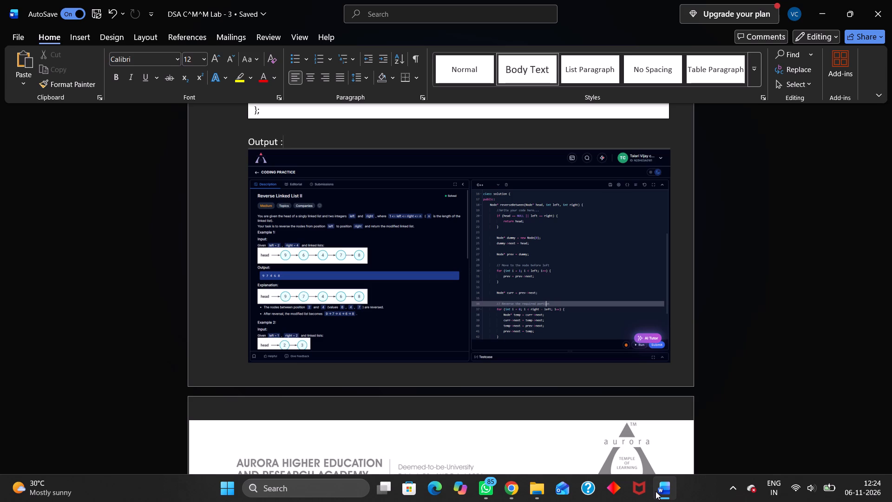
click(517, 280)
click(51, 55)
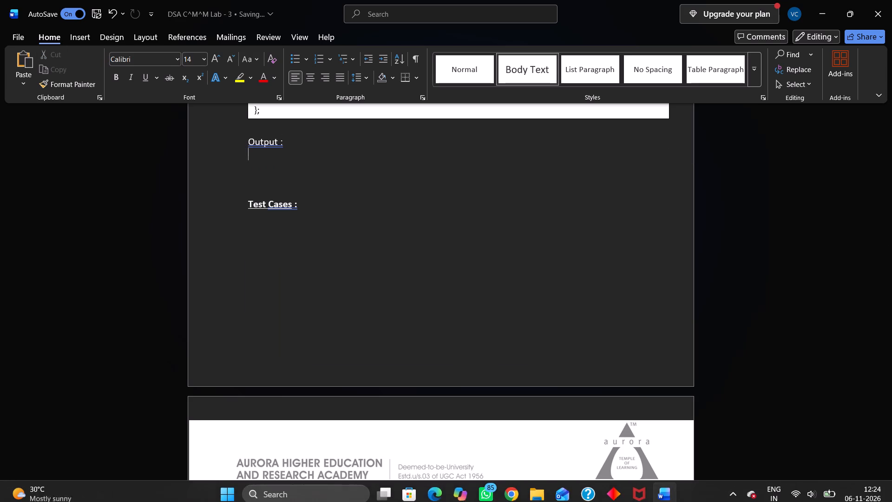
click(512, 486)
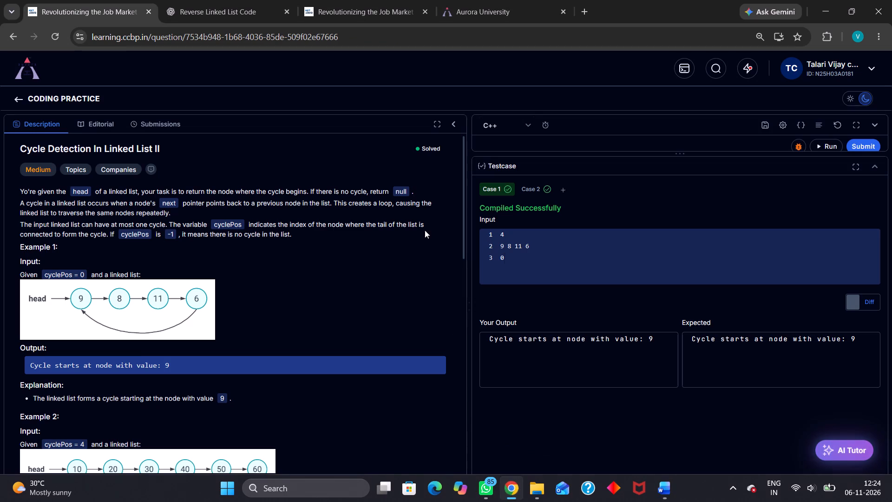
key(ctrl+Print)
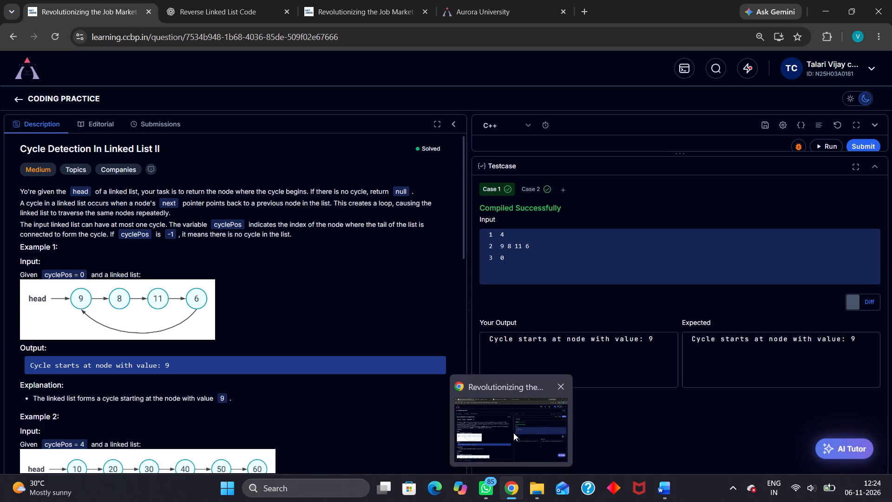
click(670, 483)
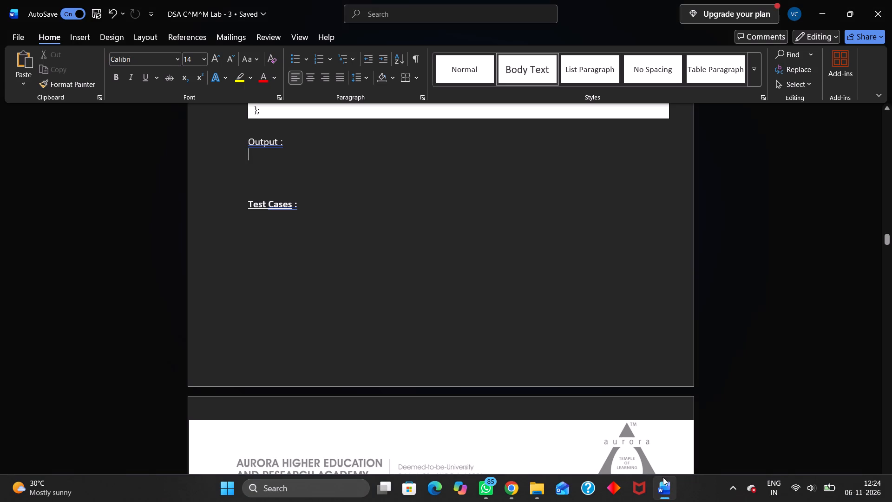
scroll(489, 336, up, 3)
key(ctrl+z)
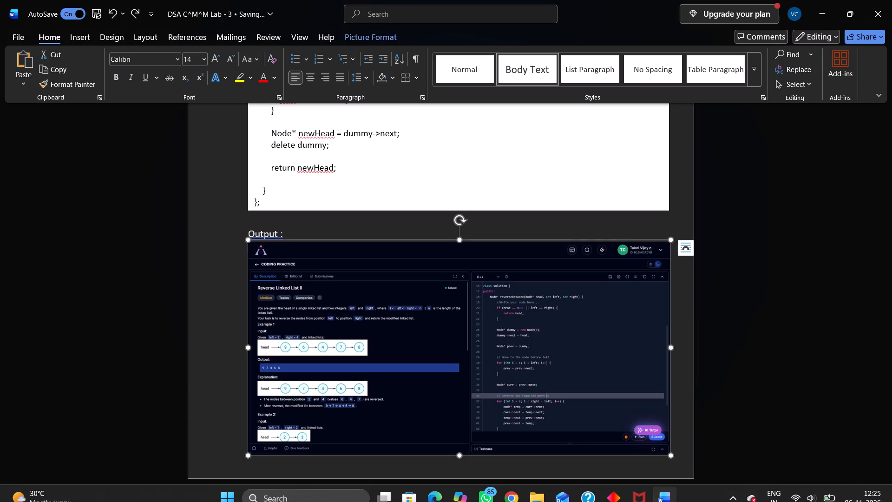
Switch to Google Chrome and open the Reverse Linked List II question from its linked-list Coding Practice set.
click(507, 494)
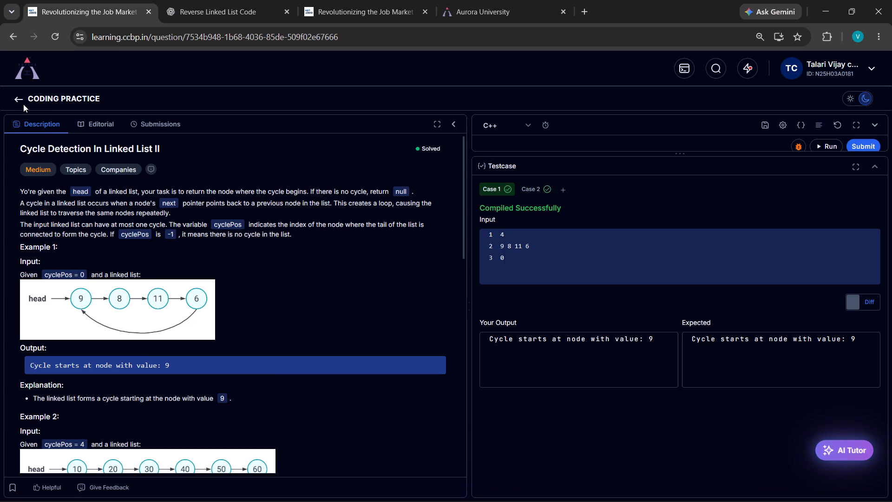
click(17, 98)
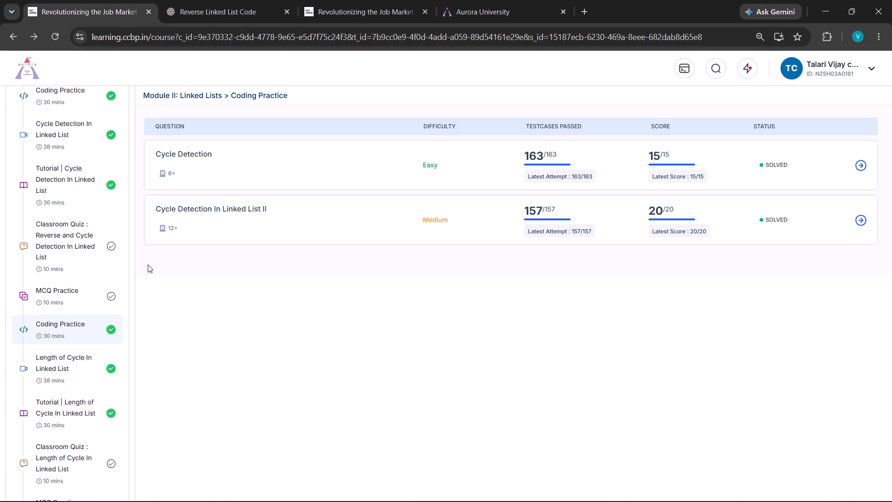
scroll(56, 197, up, 3)
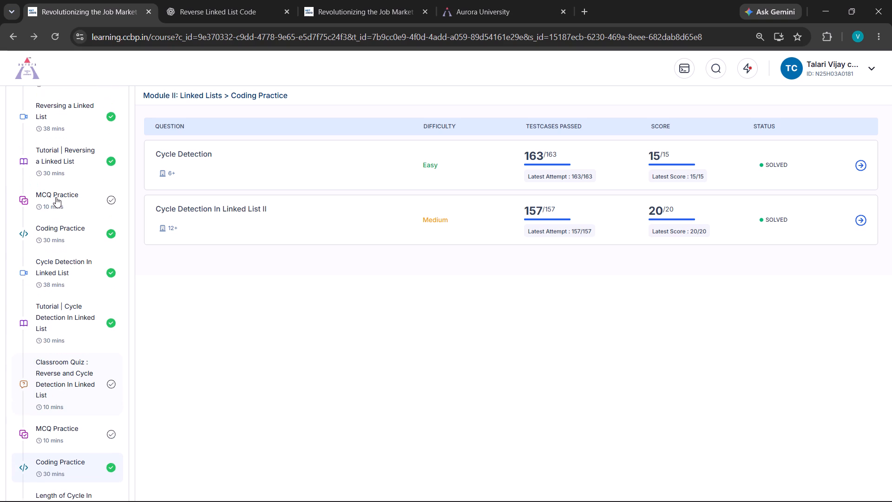
click(64, 233)
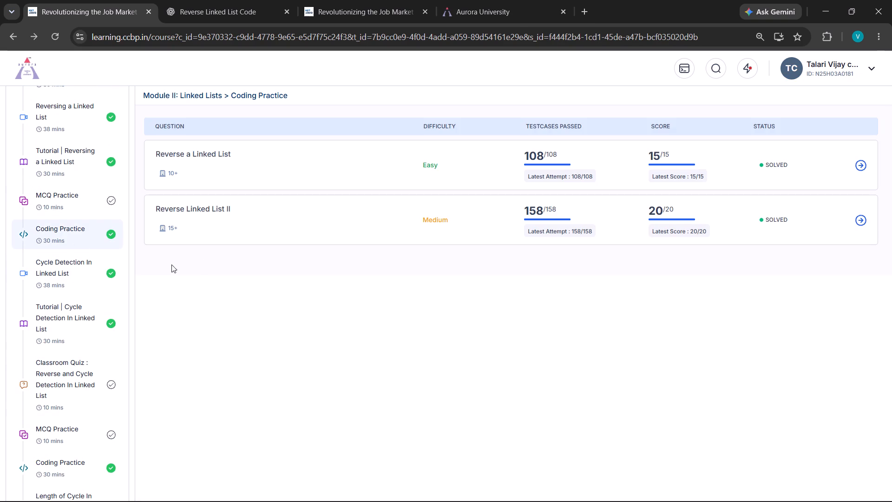
click(258, 219)
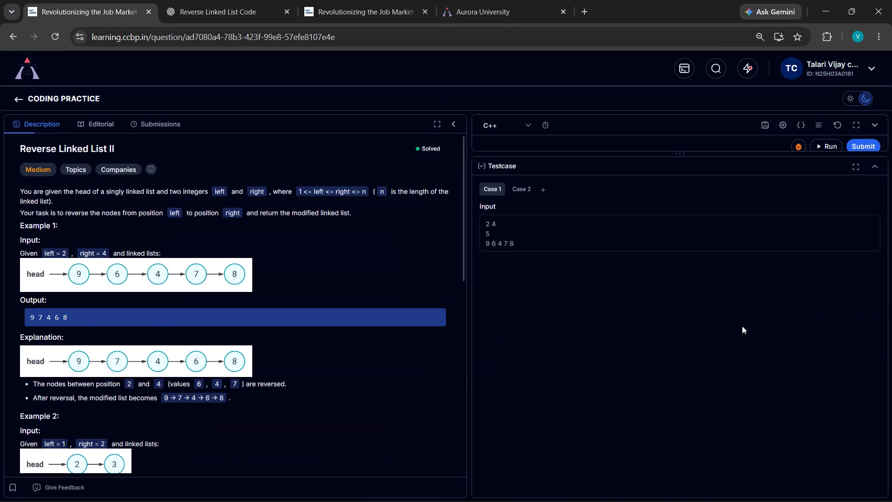
Run the Reverse Linked List II code, enlarge the test-case results area and capture the screen.
click(830, 147)
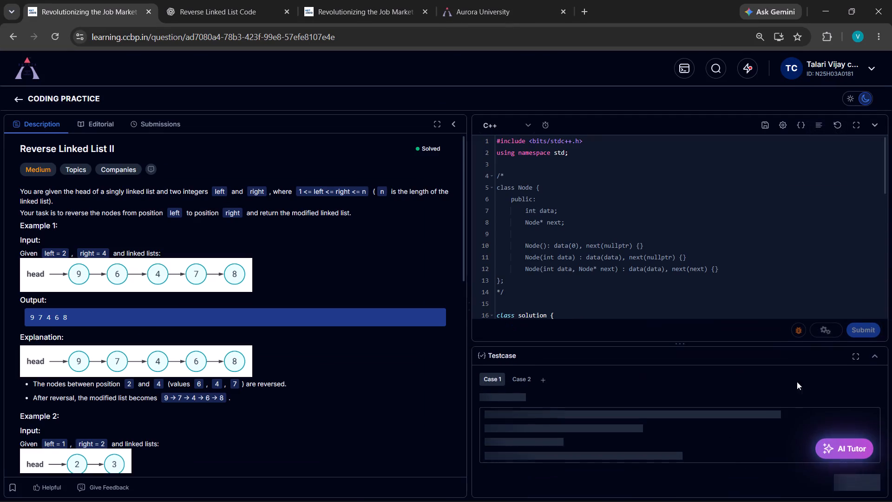
click(694, 348)
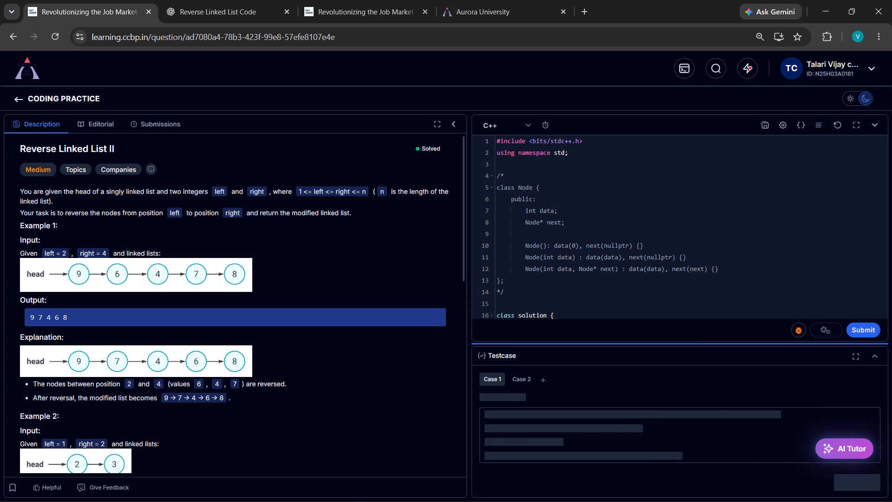
drag(693, 344, 674, 146)
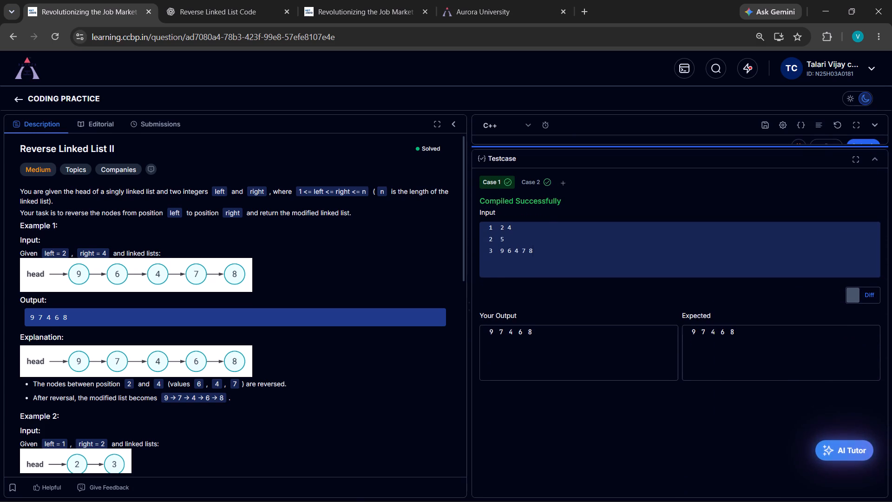
key(ctrl+Print)
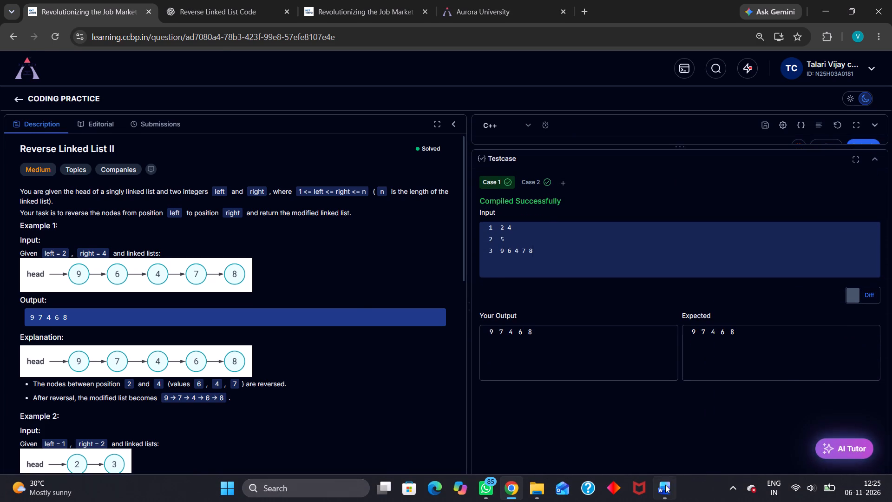
Switch to Word and cut the old Reverse Linked List II screenshot under the page 6 "Output :" label.
click(664, 485)
click(433, 300)
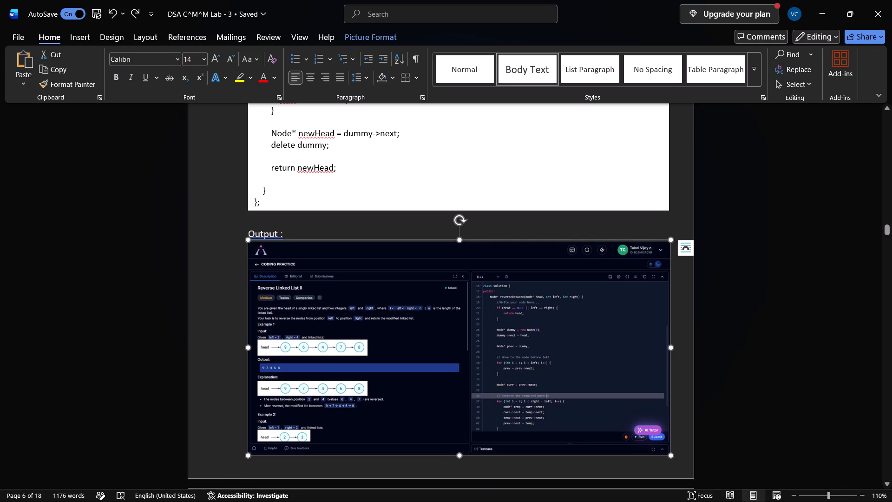
click(56, 53)
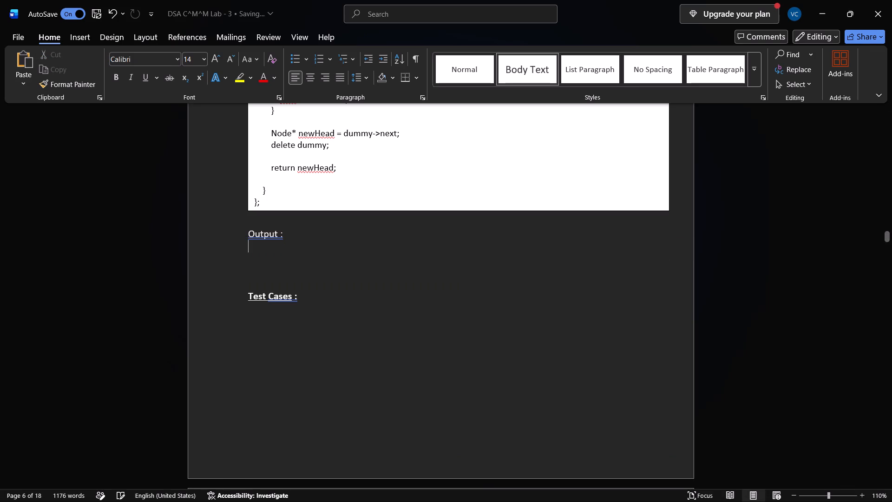
Capture the Reverse Linked List II run results again in Chrome and paste them under the "Output :" label in Word.
click(511, 486)
key(ctrl+Print)
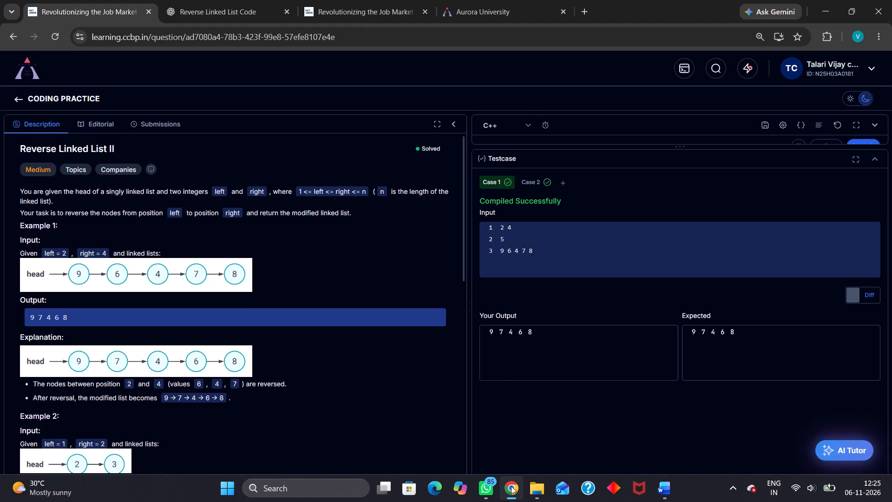
key(ctrl+Print)
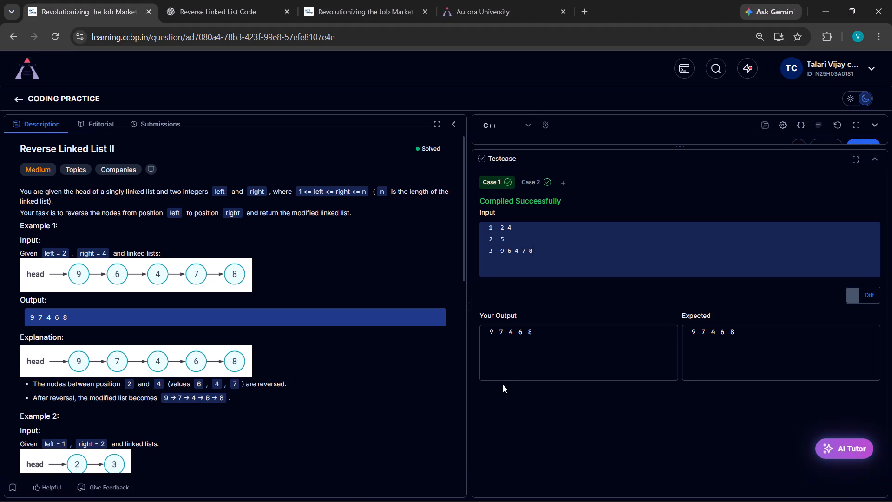
click(667, 487)
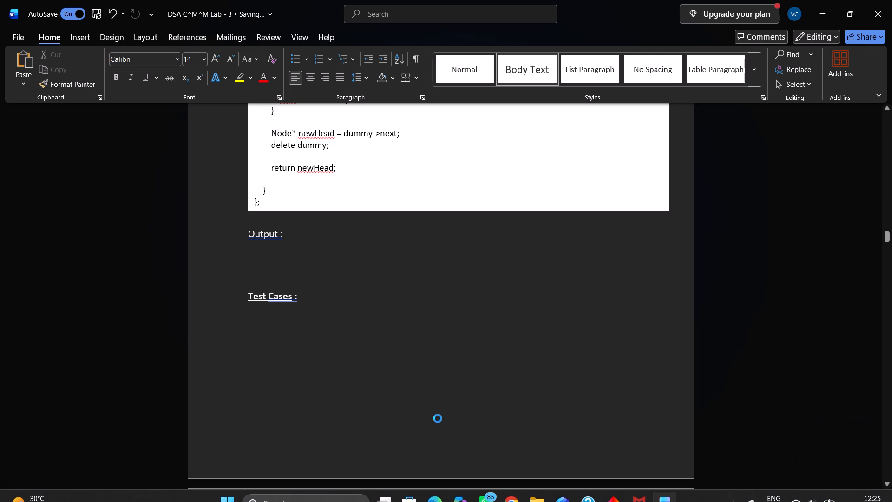
key(ctrl+v)
Crop the browser tab and address bars off the top of the pasted Reverse Linked List II results screenshot.
scroll(380, 335, up, 4)
right_click(413, 454)
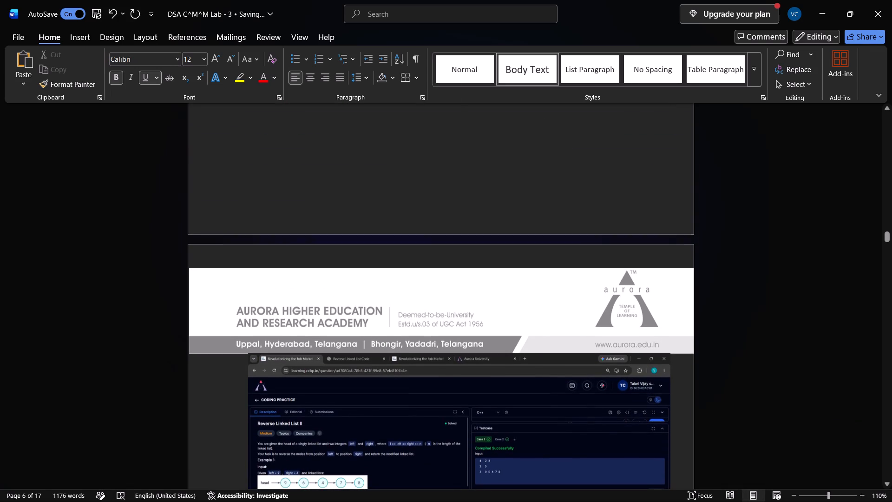
click(447, 88)
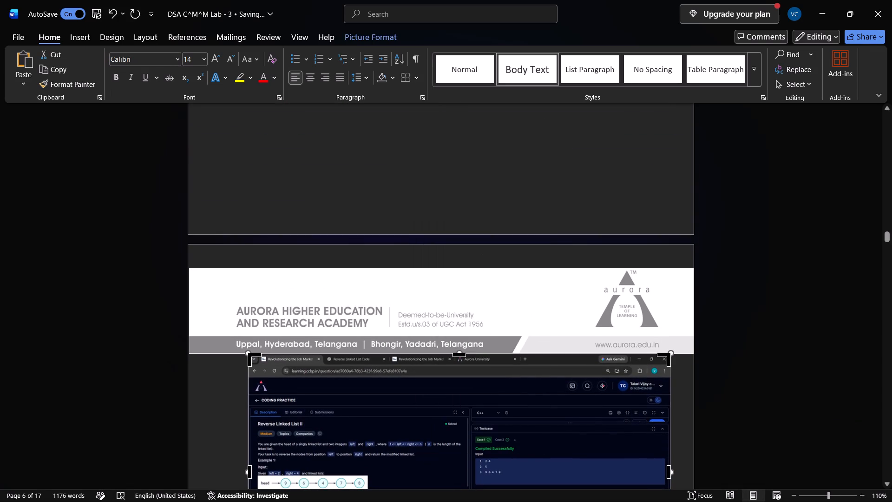
drag(460, 357, 461, 377)
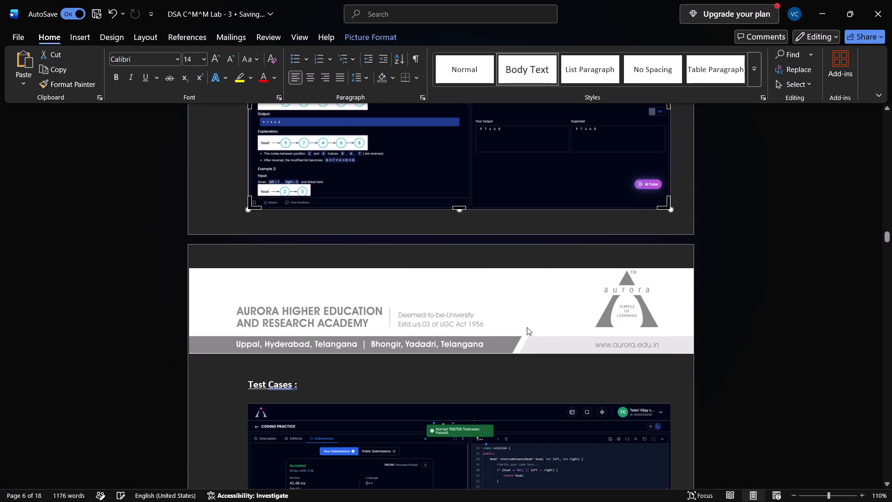
click(741, 279)
Review the Reverse Linked List II section and go back through the report to the Reverse a Linked List code, screenshots and complexity notes.
scroll(621, 278, down, 3)
scroll(612, 280, up, 1)
scroll(610, 278, down, 3)
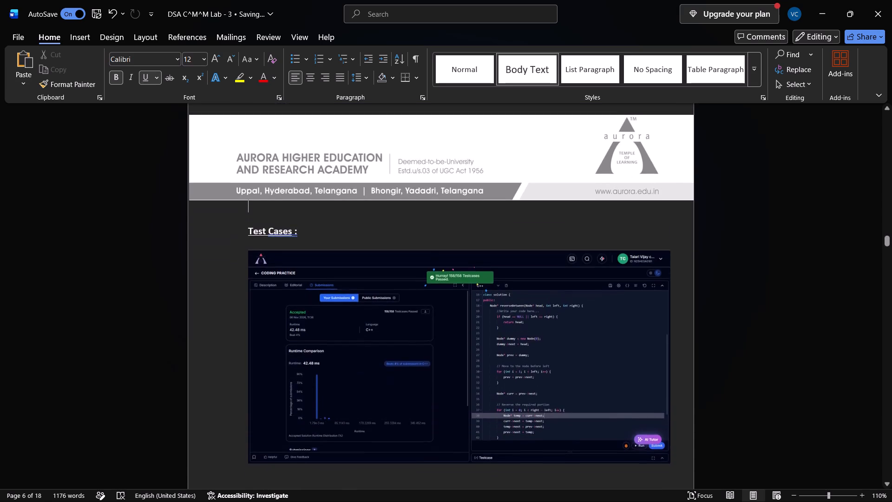
scroll(610, 280, down, 3)
scroll(610, 284, up, 1)
scroll(610, 284, down, 4)
scroll(610, 284, up, 1)
scroll(610, 284, down, 5)
scroll(610, 284, up, 1)
scroll(610, 284, down, 3)
scroll(610, 284, up, 1)
scroll(610, 284, down, 5)
scroll(610, 285, up, 1)
scroll(610, 285, down, 6)
scroll(618, 271, up, 12)
scroll(618, 271, down, 1)
scroll(618, 271, up, 4)
scroll(618, 271, down, 1)
scroll(618, 271, up, 3)
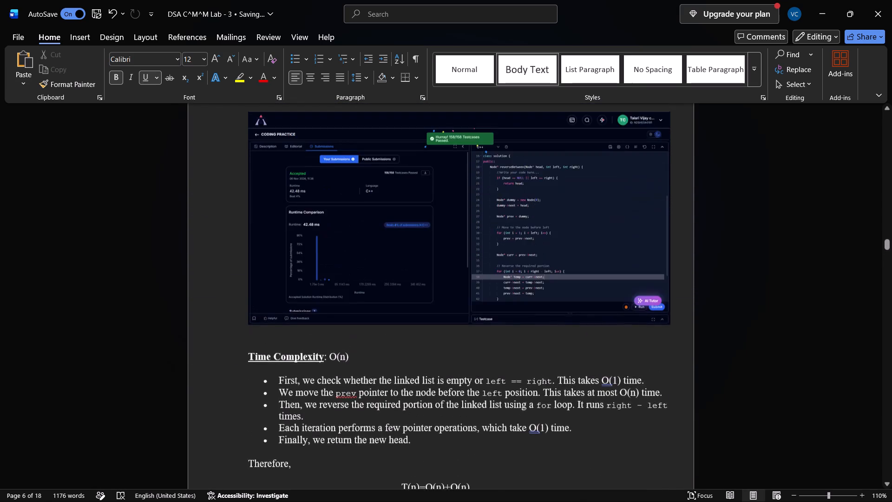
scroll(618, 271, up, 18)
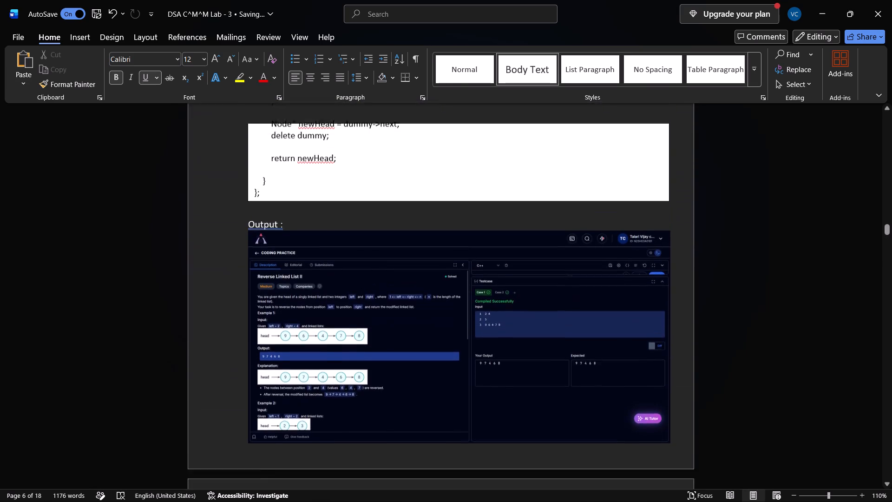
scroll(618, 271, up, 17)
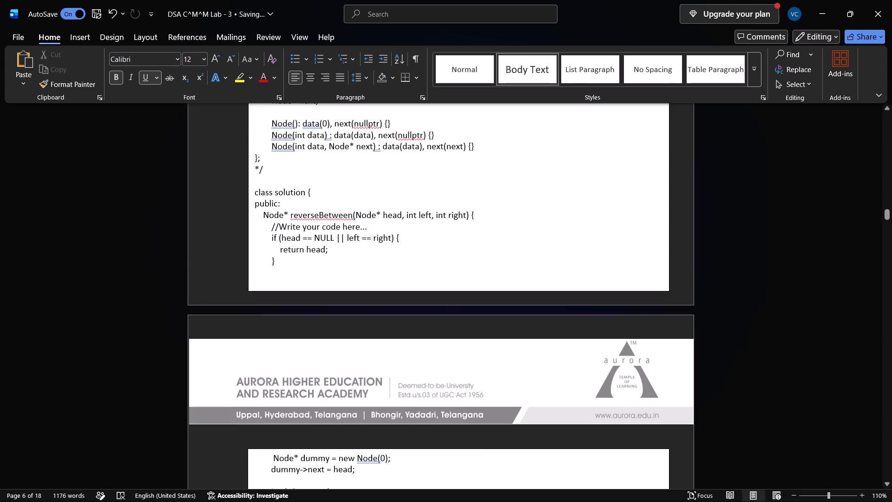
scroll(618, 271, up, 20)
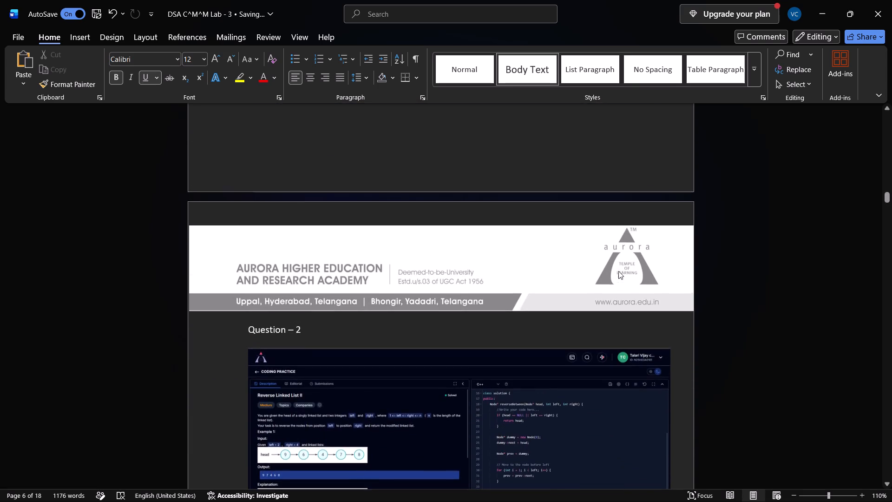
scroll(618, 271, up, 7)
scroll(618, 271, down, 1)
scroll(618, 271, up, 11)
scroll(618, 271, down, 1)
scroll(618, 271, up, 4)
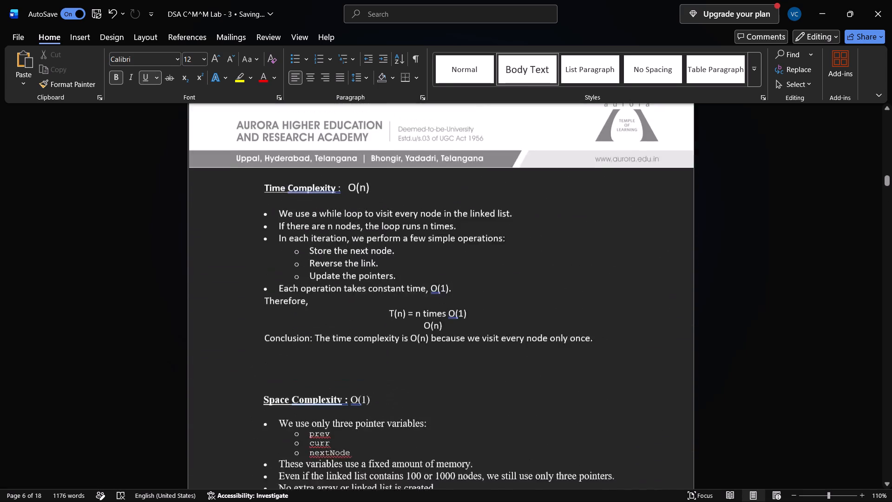
scroll(618, 271, up, 17)
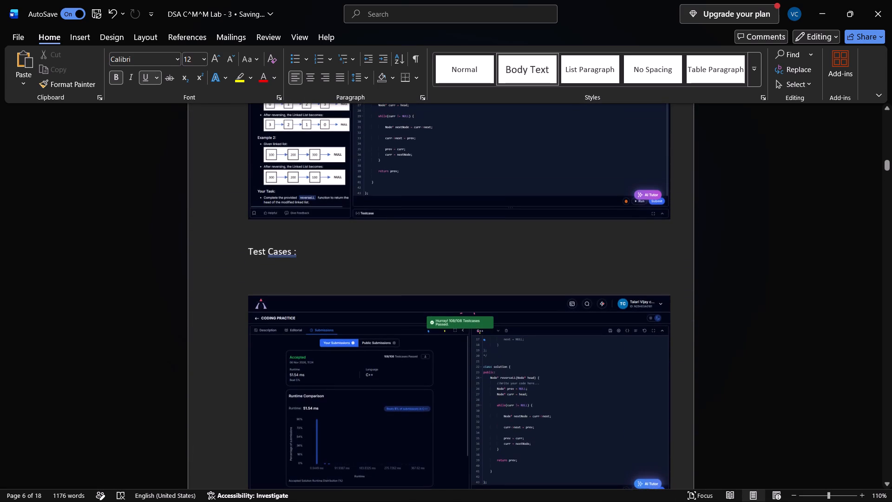
scroll(414, 263, up, 12)
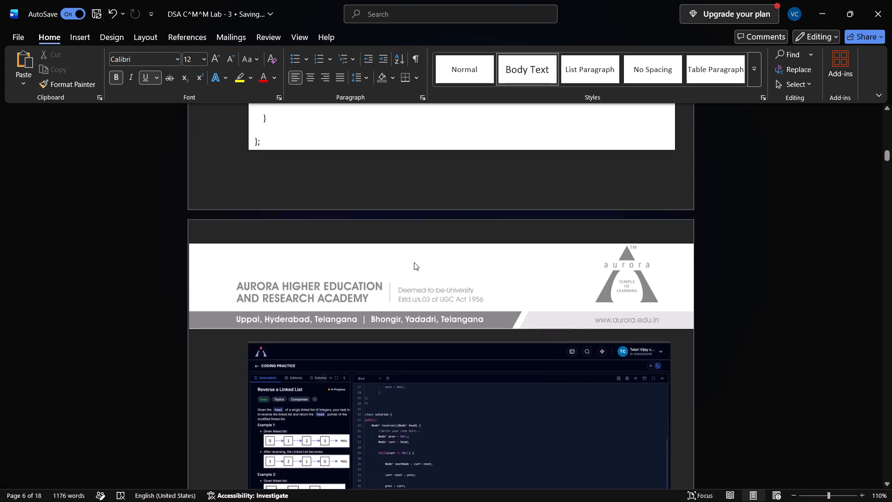
scroll(414, 262, up, 1)
scroll(414, 262, down, 2)
scroll(414, 262, up, 1)
scroll(414, 262, down, 7)
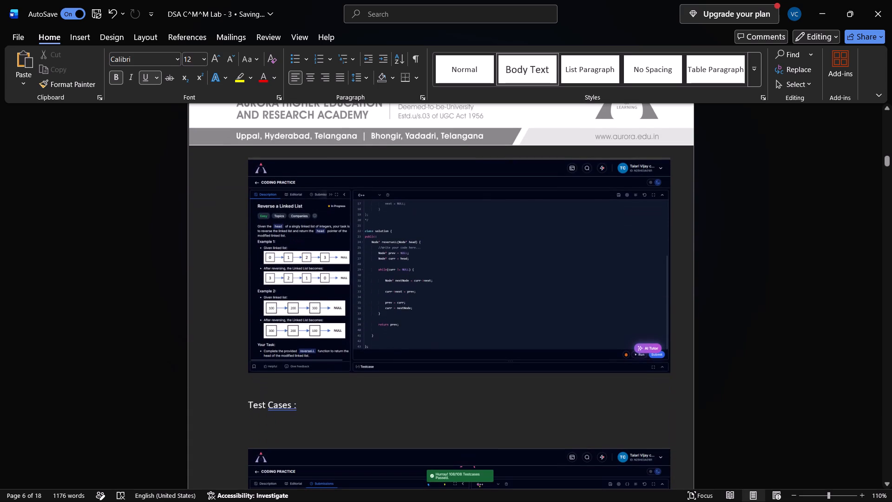
Replace the Reverse a Linked List code screenshot above "Test Cases :" on page 3 with an "Output:" label at 12 pt.
click(415, 268)
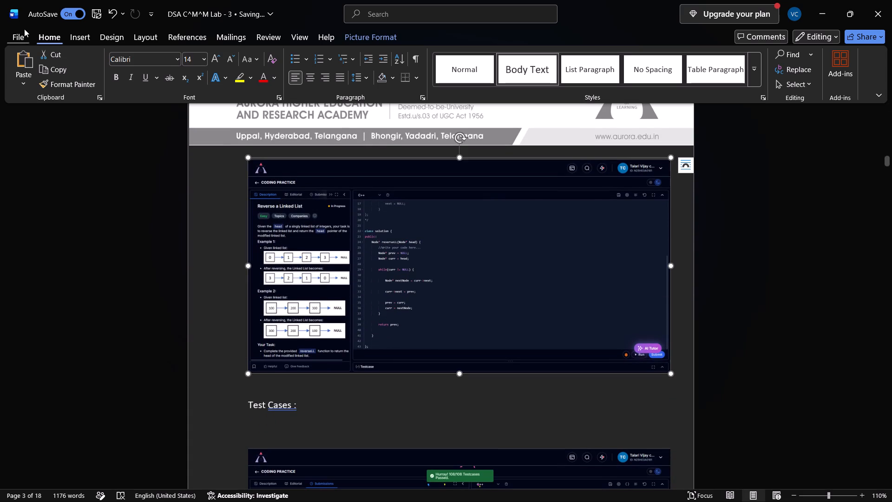
click(47, 54)
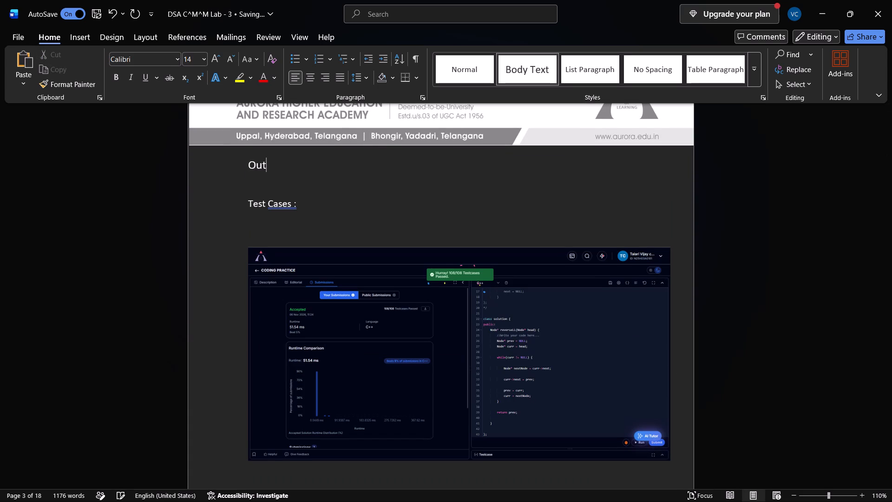
text(put)
key(shift+colon)
drag(293, 168, 249, 170)
click(338, 136)
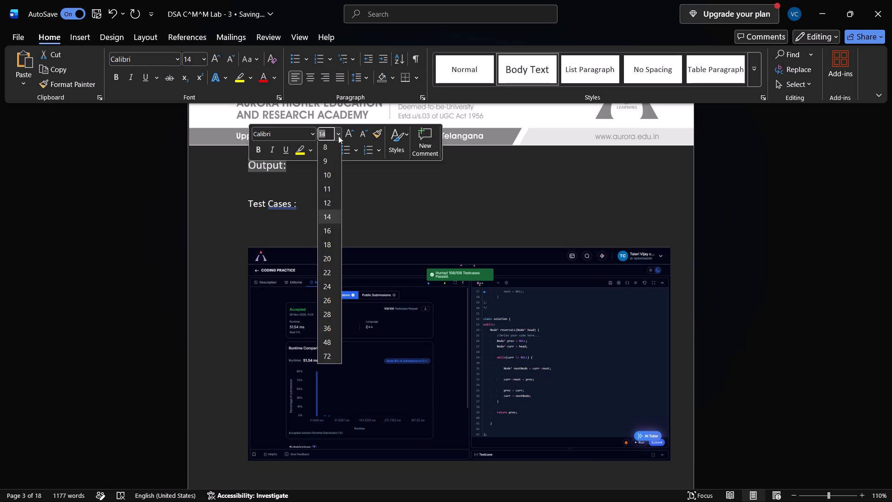
click(325, 206)
click(343, 174)
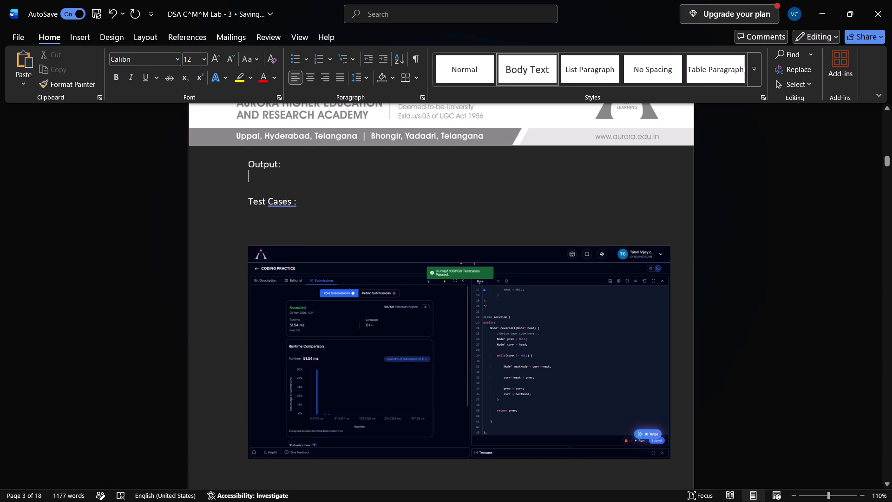
Switch to Chrome, open the Reverse a Linked List problem, run its code and enlarge the test case results area.
click(509, 491)
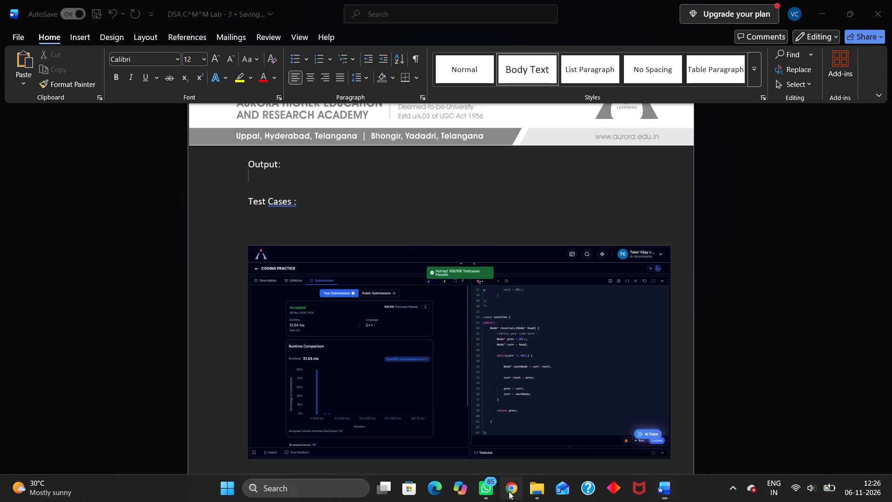
click(18, 99)
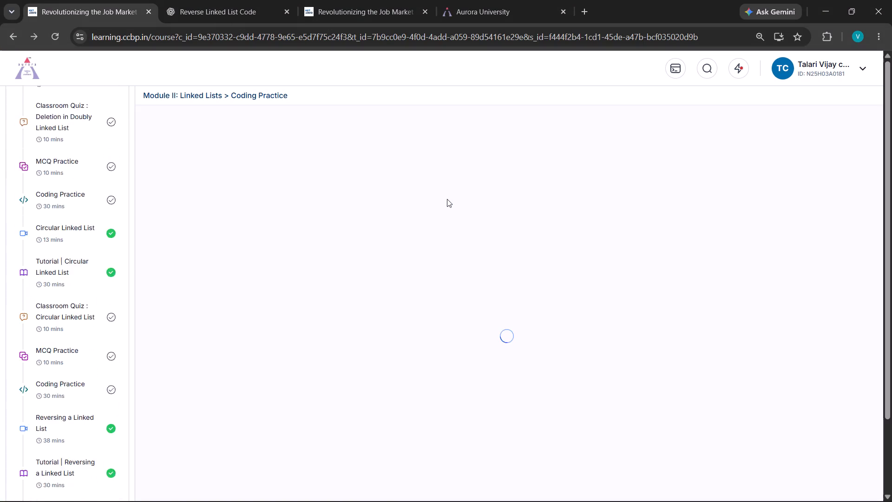
click(394, 166)
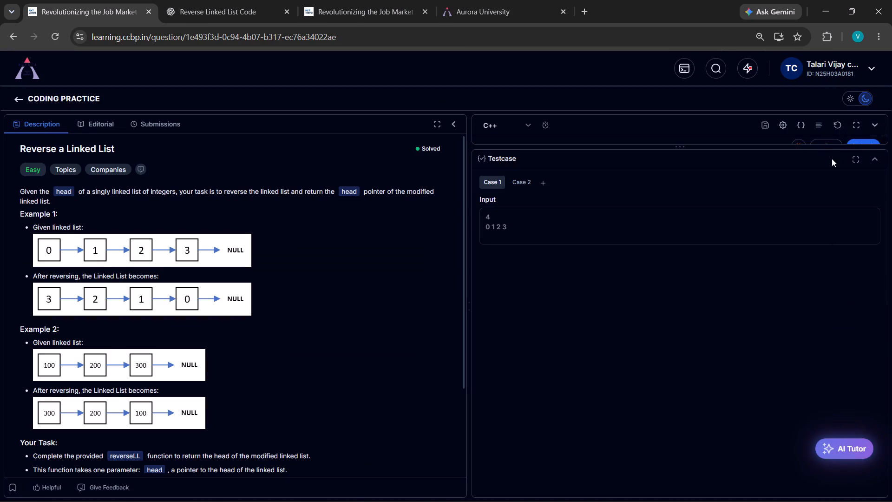
drag(817, 146, 816, 205)
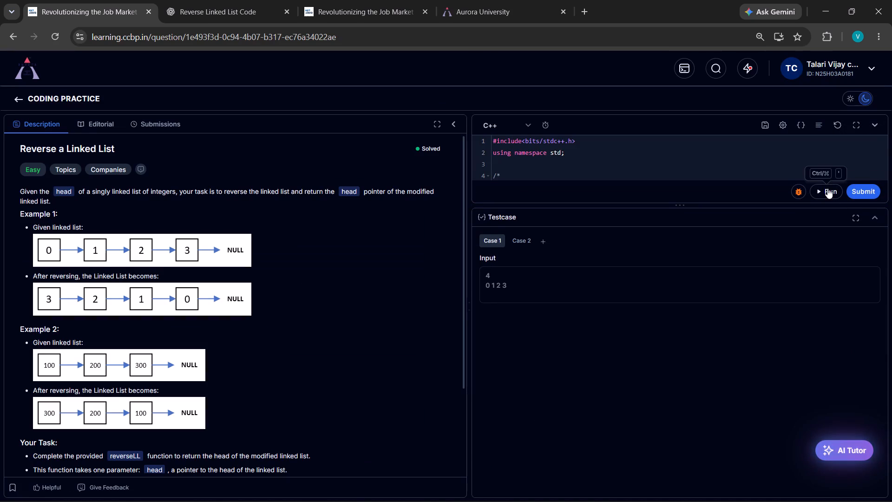
click(827, 188)
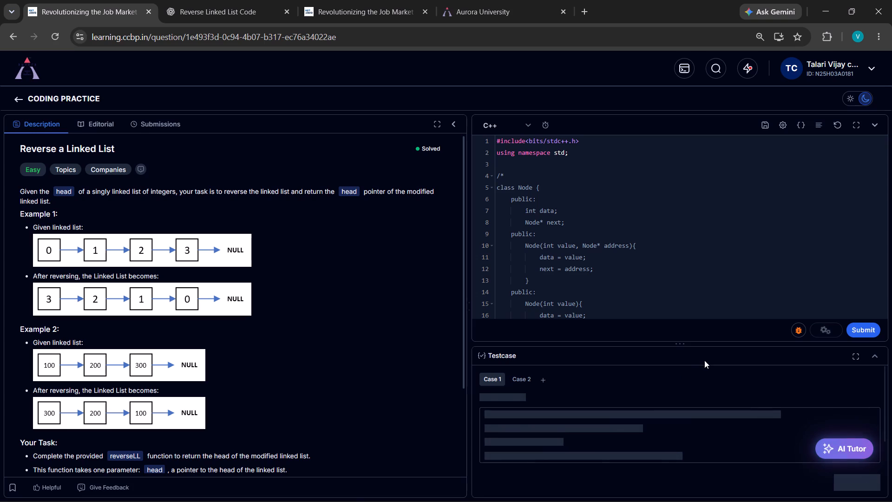
click(706, 340)
drag(708, 347, 699, 181)
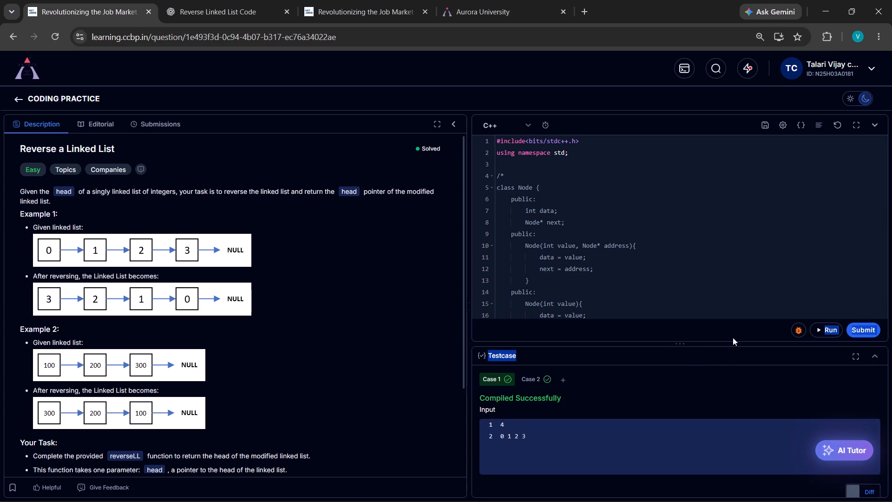
drag(732, 345, 715, 167)
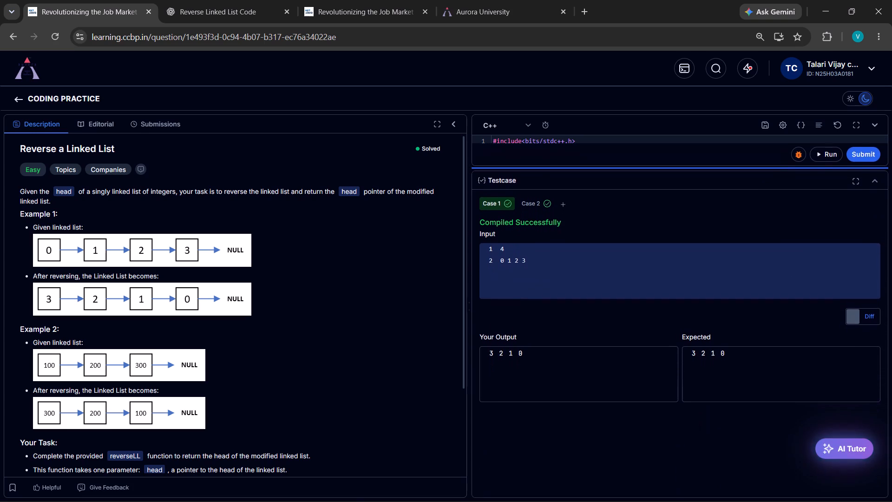
drag(715, 167, 712, 157)
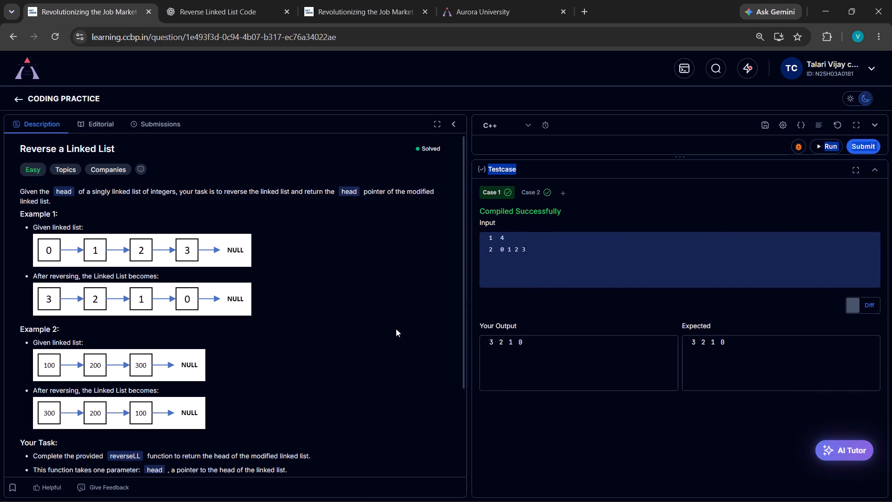
Capture the Reverse a Linked List run results and paste them under the "Output:" label in Word.
key(ctrl+Print)
click(658, 495)
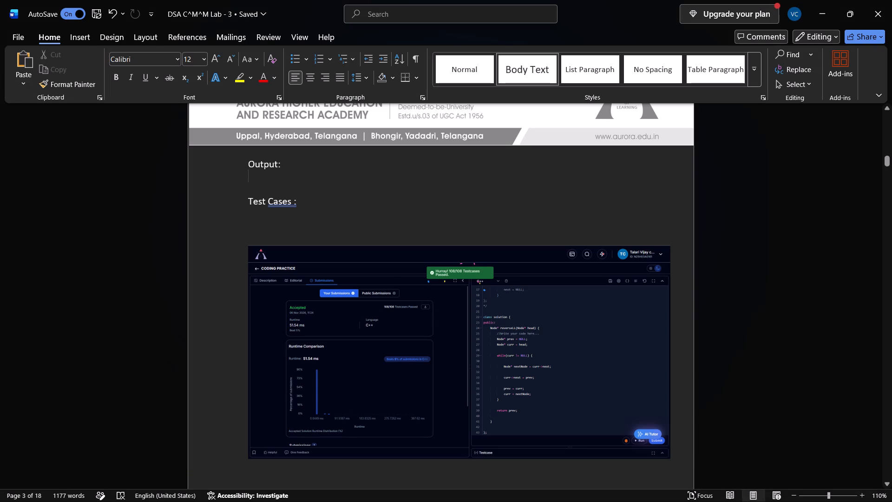
key(ctrl+v)
Crop the browser tab and address bars off the top of the pasted Reverse a Linked List results screenshot.
right_click(483, 315)
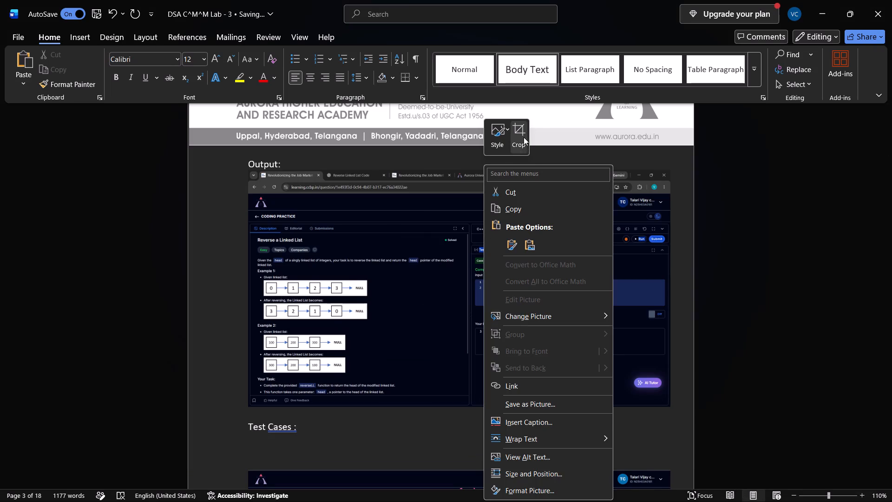
click(524, 137)
drag(455, 174, 453, 190)
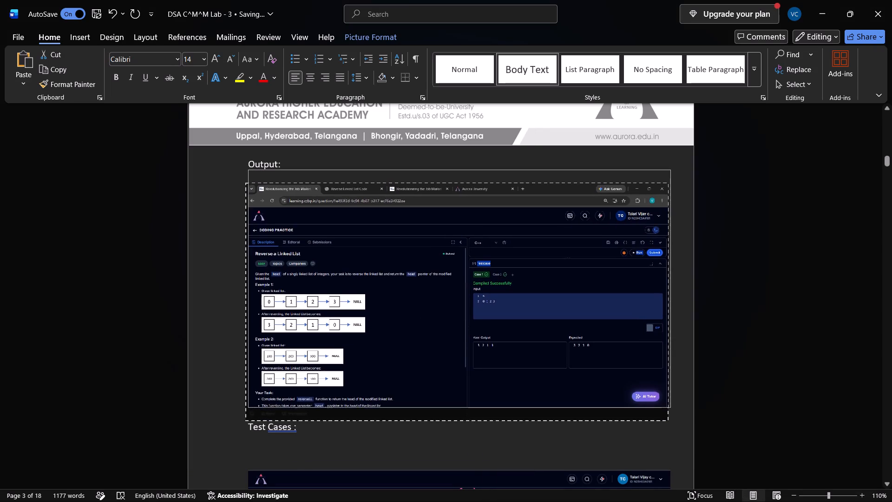
drag(453, 190, 453, 185)
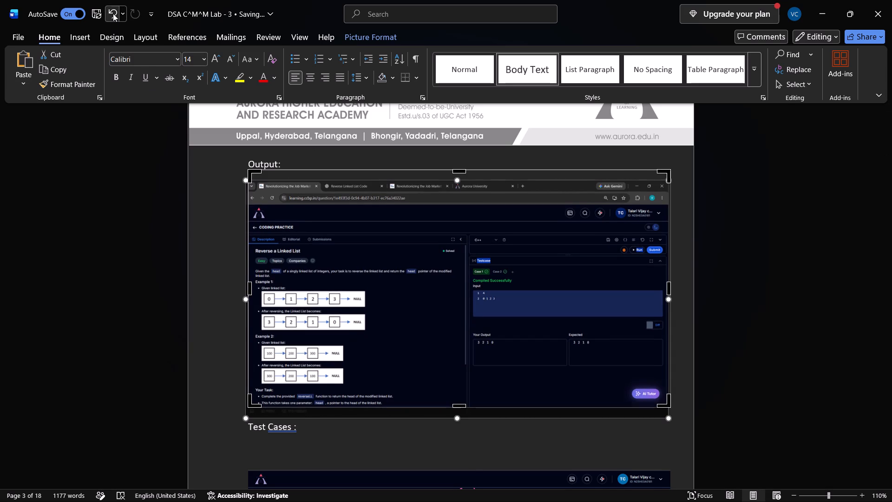
click(113, 13)
drag(457, 172, 457, 172)
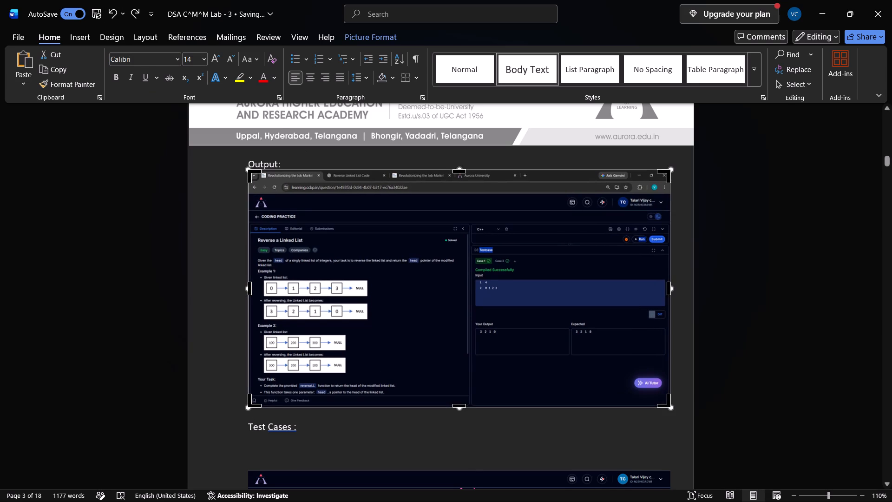
drag(457, 172, 461, 193)
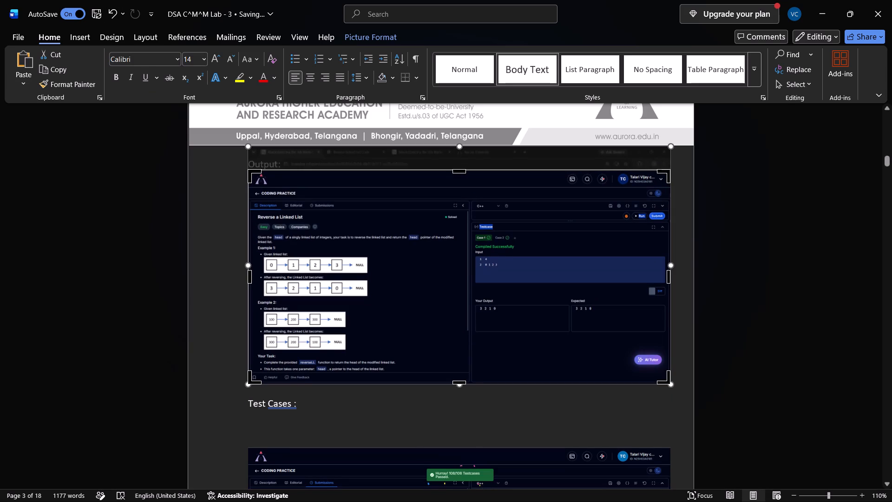
click(715, 257)
Review the Reverse a Linked List output and test case screenshots together with the end of the preceding code.
scroll(554, 259, down, 5)
scroll(554, 259, up, 2)
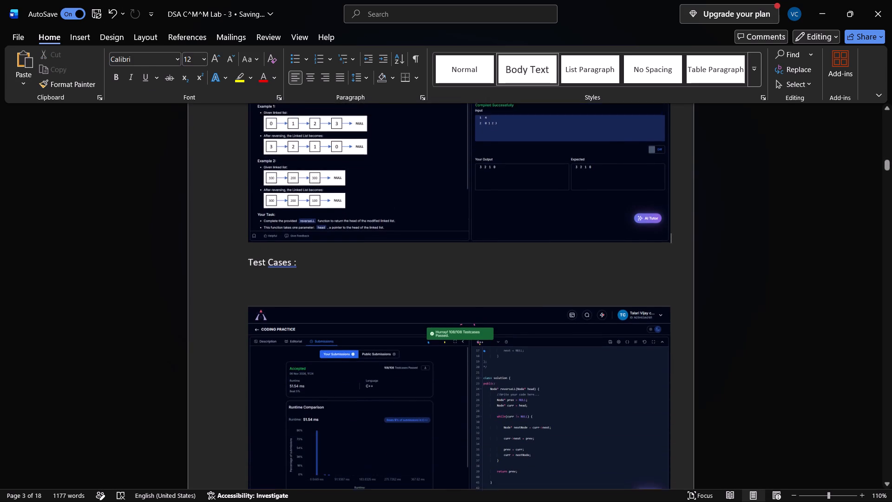
scroll(554, 259, up, 7)
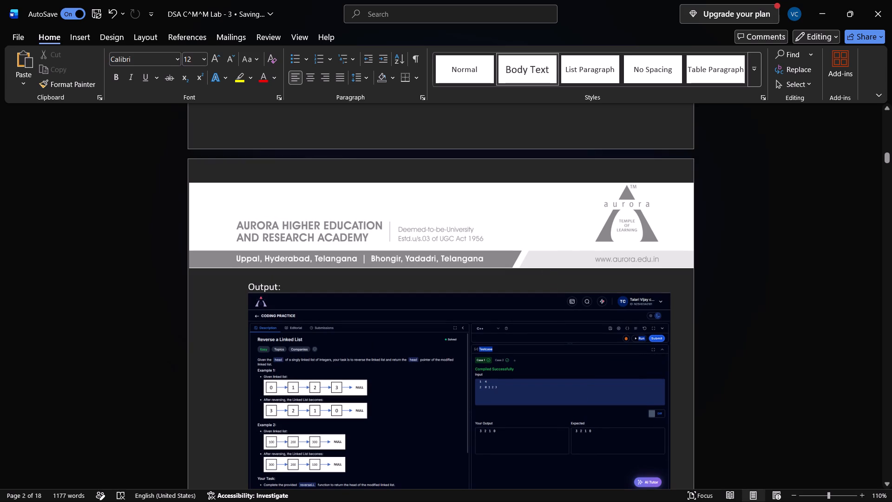
scroll(517, 394, up, 6)
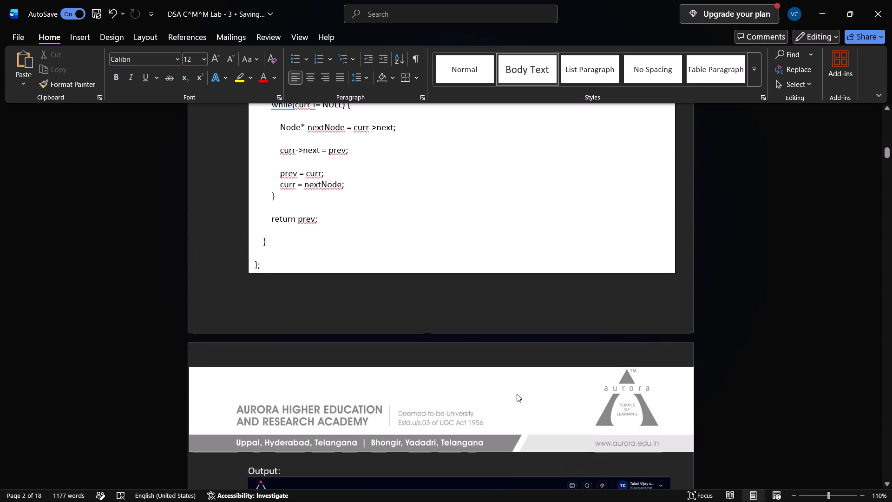
scroll(516, 394, down, 11)
scroll(516, 395, up, 1)
scroll(516, 395, down, 1)
scroll(516, 395, up, 1)
scroll(516, 395, down, 7)
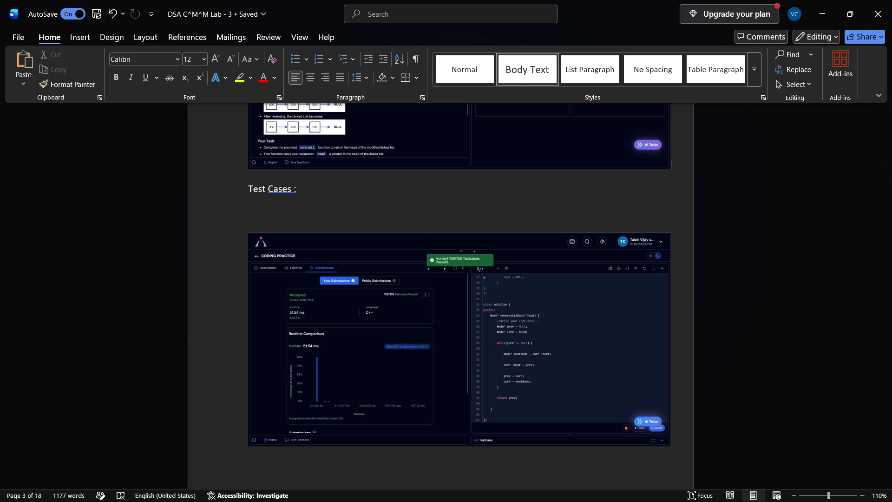
scroll(516, 395, up, 12)
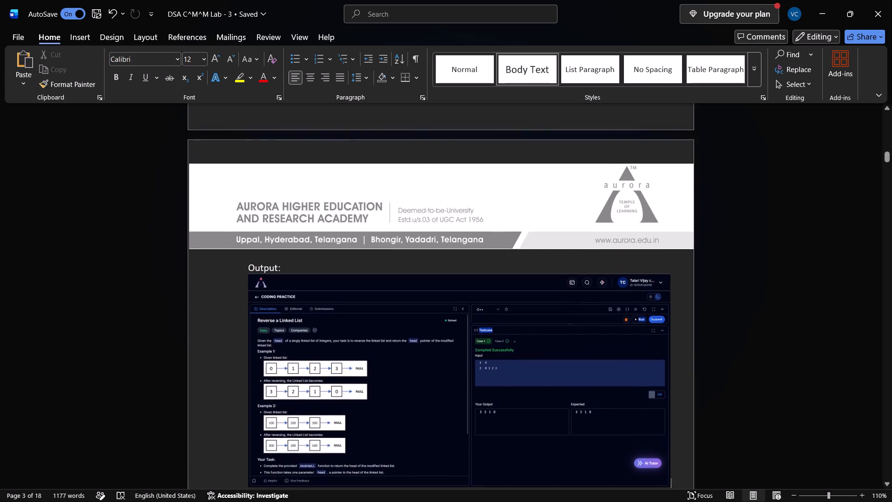
scroll(516, 395, up, 2)
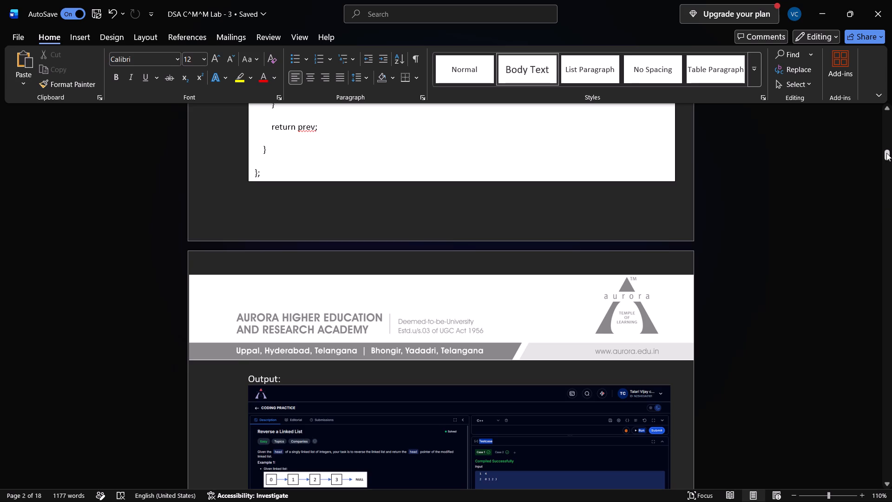
Look through Question – 1 from its time complexity notes back to the report's cover page.
drag(886, 153, 891, 176)
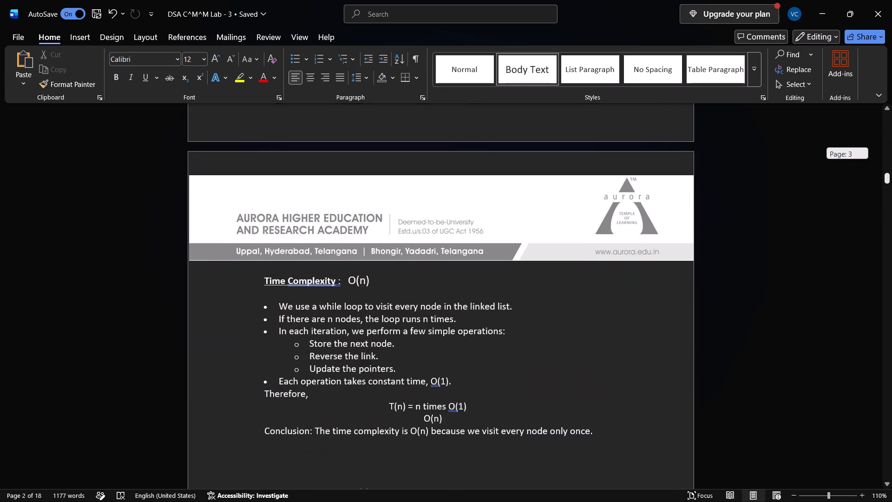
drag(891, 176, 888, 162)
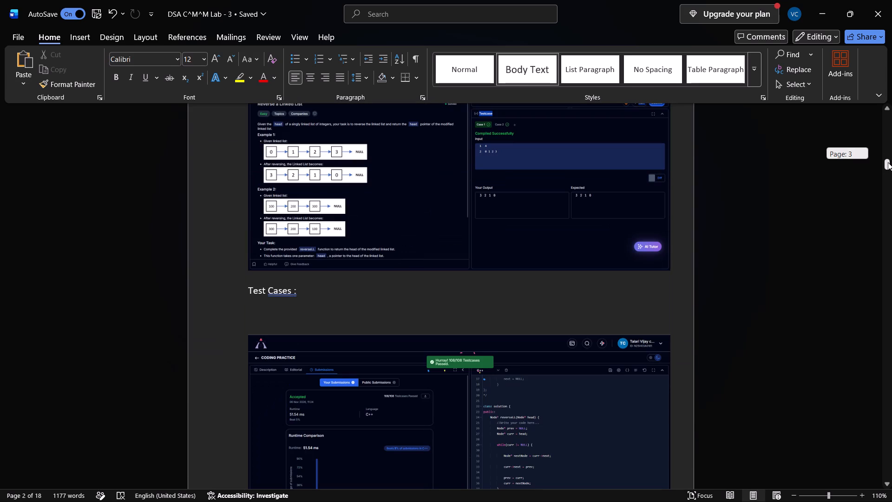
drag(888, 162, 877, 126)
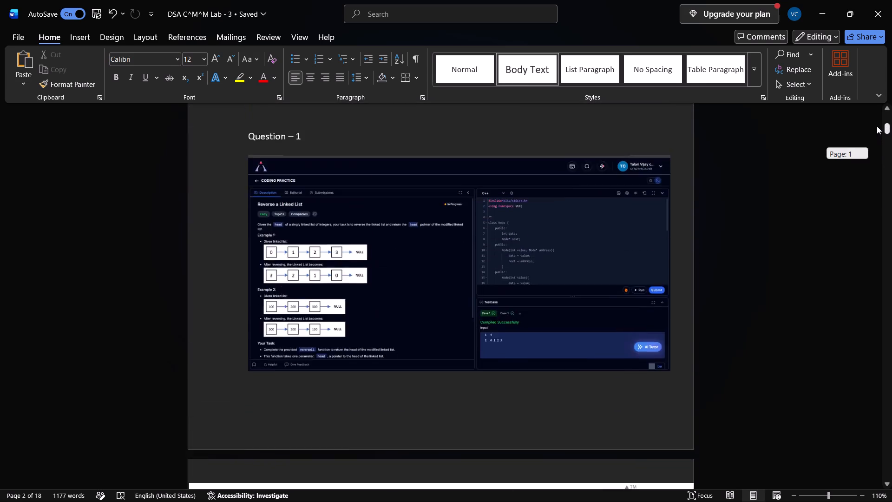
drag(877, 126, 877, 127)
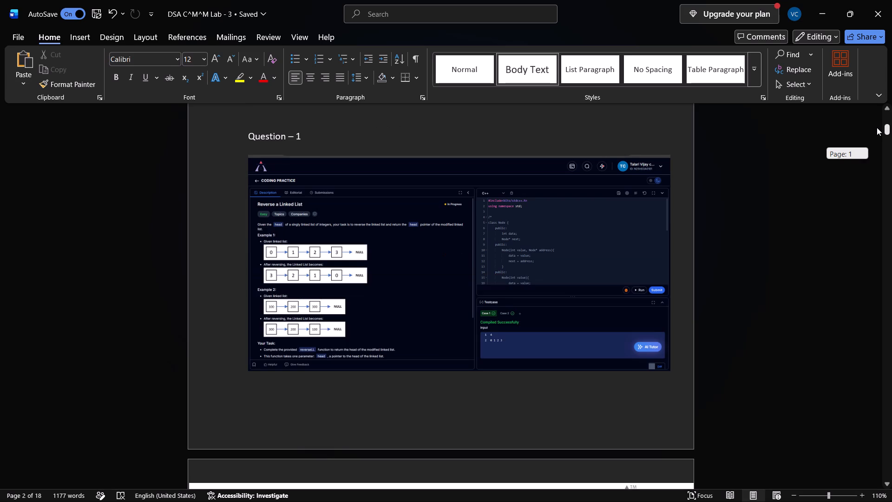
drag(877, 127, 891, 164)
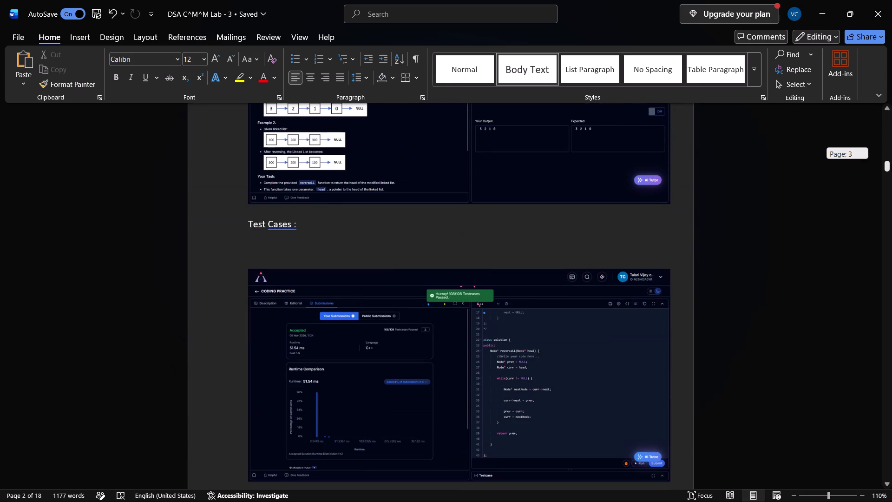
drag(891, 164, 891, 161)
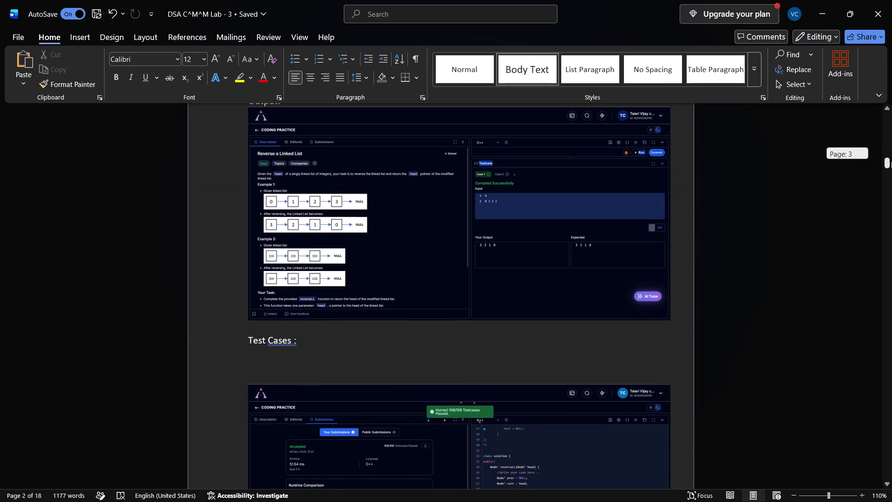
drag(891, 161, 884, 104)
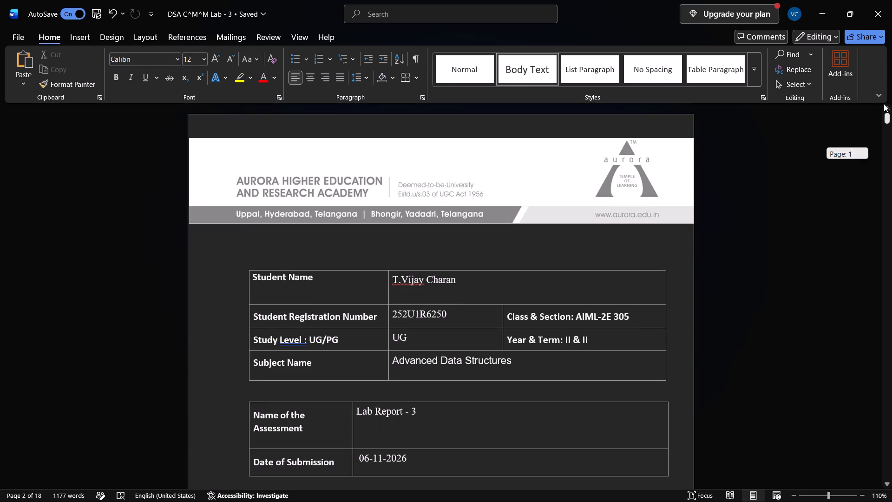
Look over the last pages of the report around the Flatten a Linked List submission screenshot.
drag(884, 104, 891, 501)
scroll(769, 397, down, 2)
scroll(769, 397, up, 2)
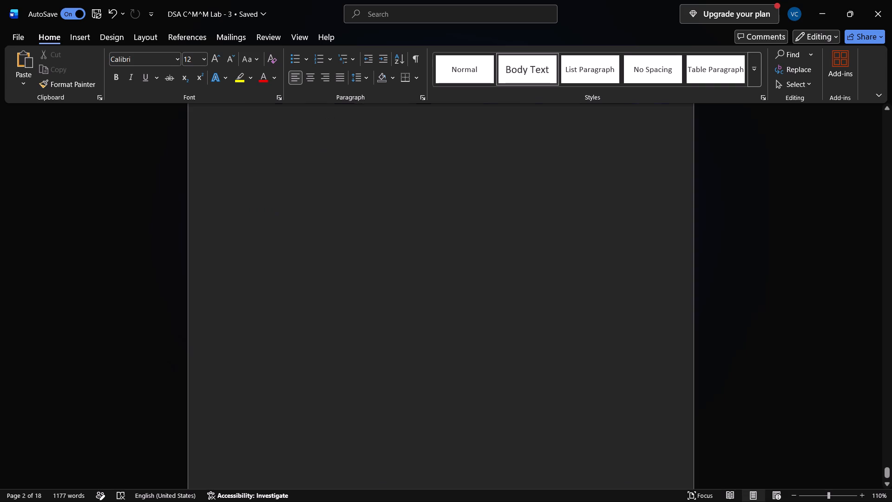
scroll(769, 397, up, 1)
scroll(769, 397, down, 1)
scroll(769, 397, up, 10)
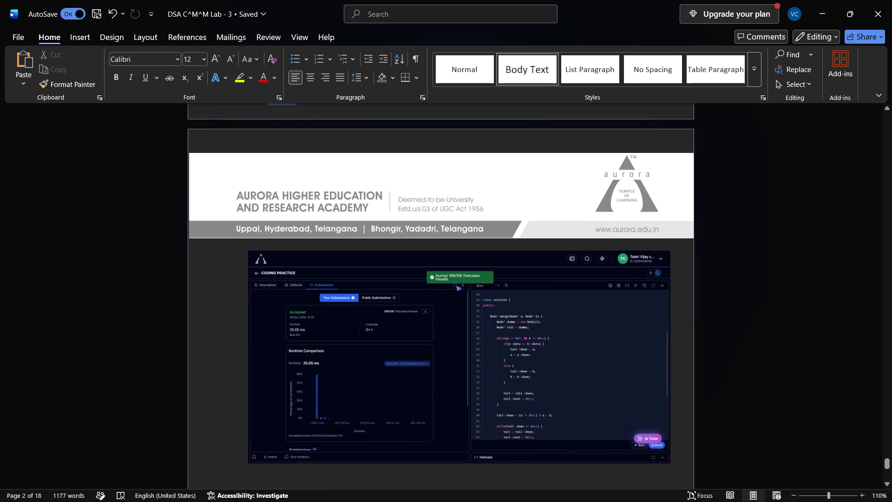
Switch to Chrome and open the Flatten a Linked List problem from its Coding Practice set in Module II: Linked Lists.
click(507, 490)
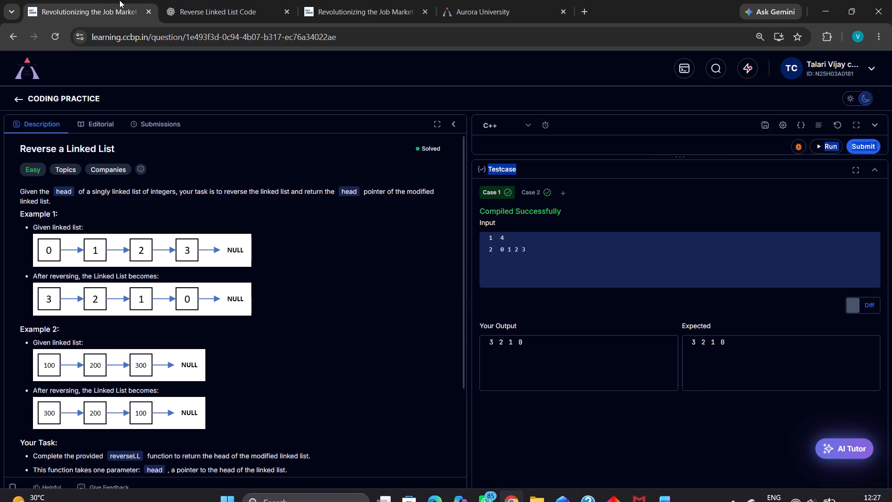
click(25, 99)
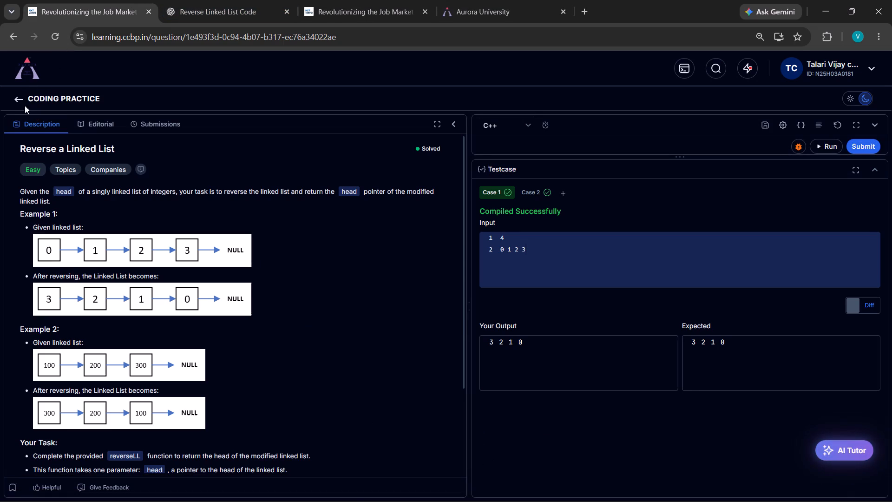
click(18, 98)
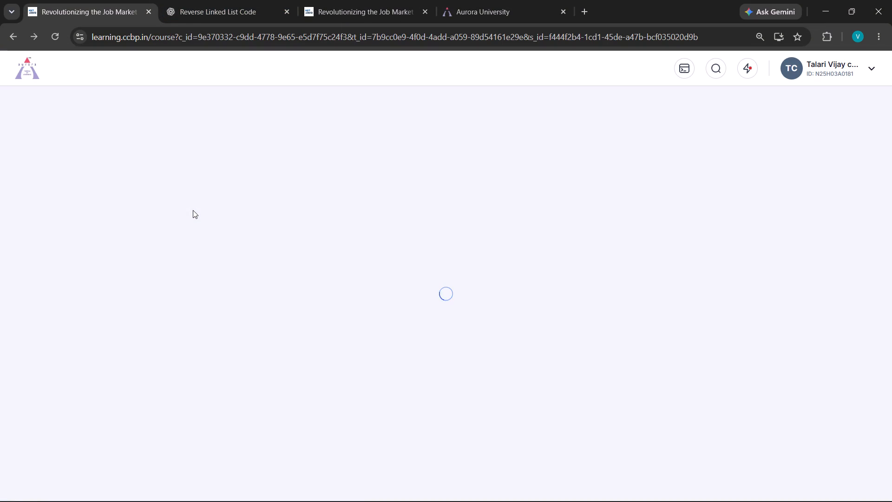
scroll(71, 236, down, 8)
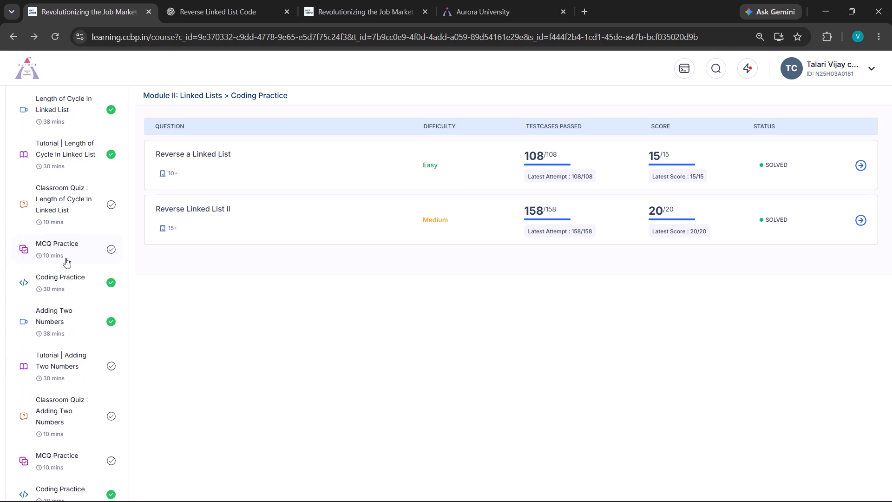
scroll(66, 259, down, 6)
click(76, 350)
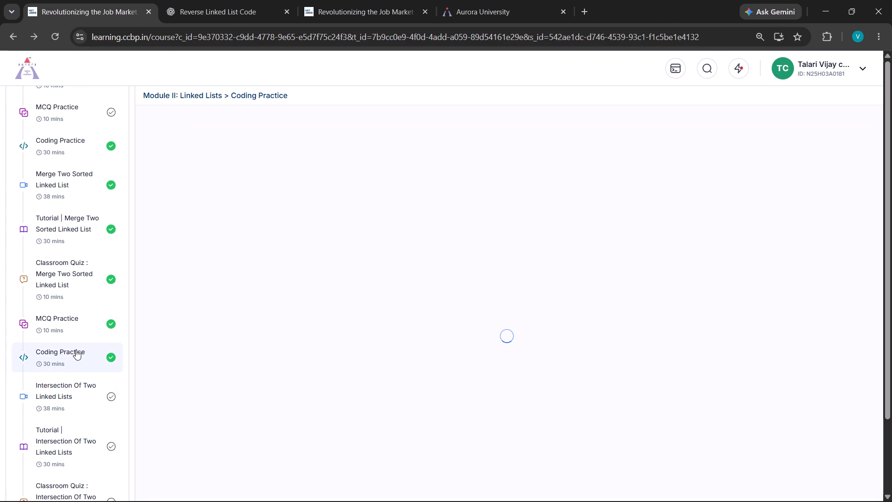
scroll(76, 350, down, 9)
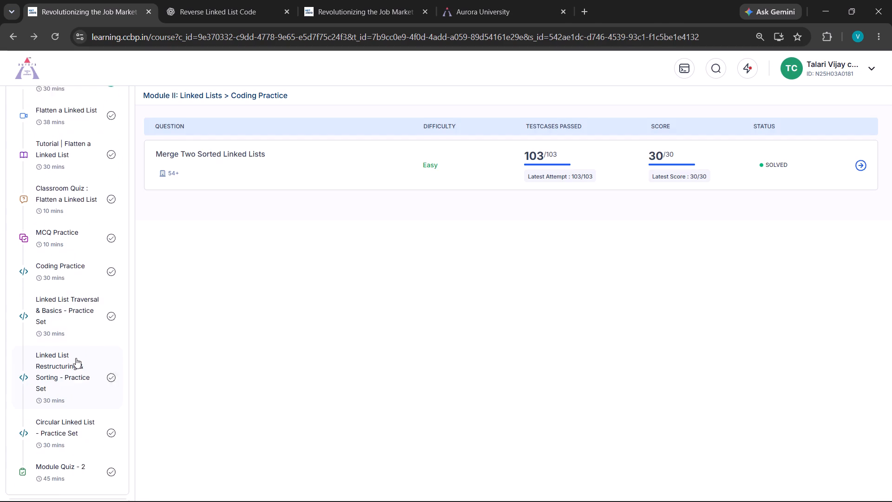
click(85, 234)
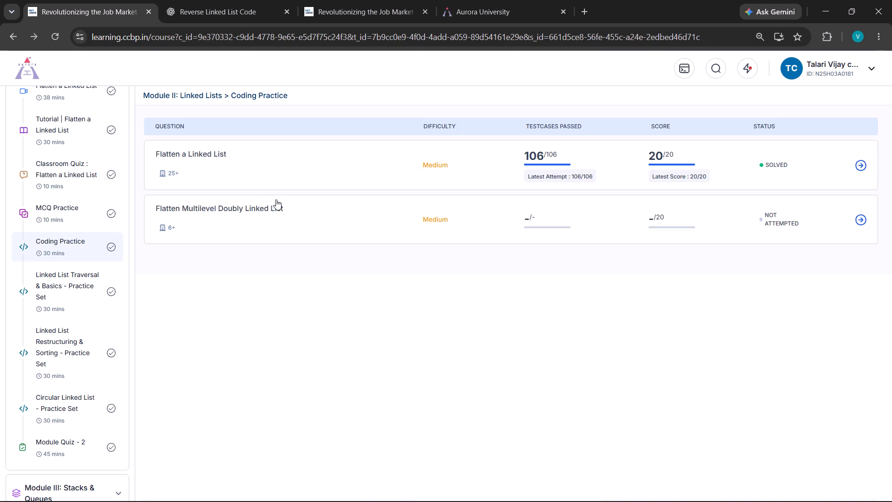
click(223, 164)
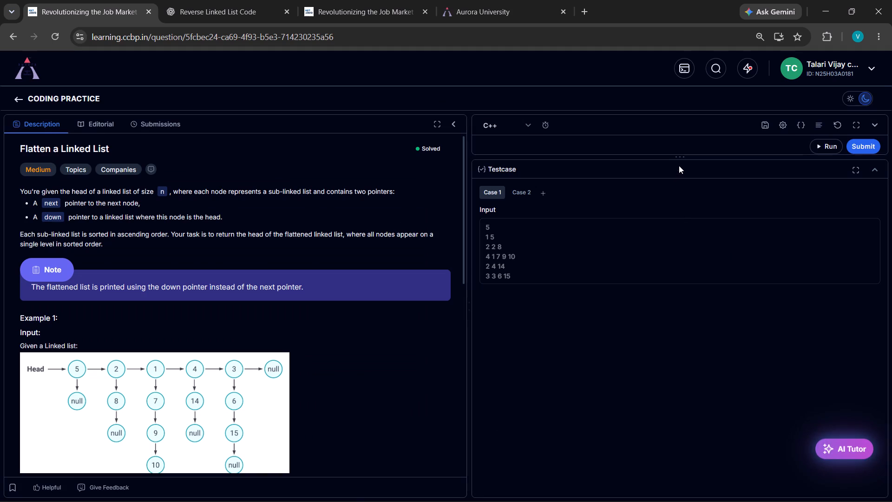
drag(681, 159, 697, 405)
click(656, 250)
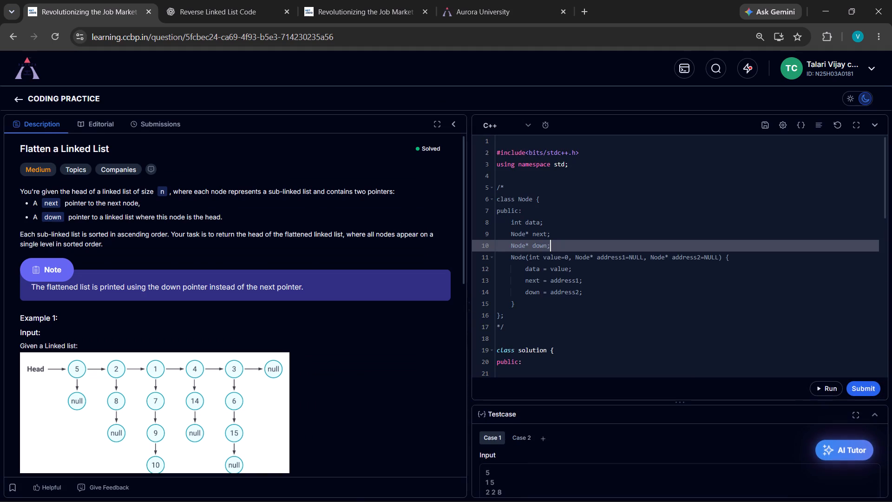
key(ctrl+a)
key(ctrl+c)
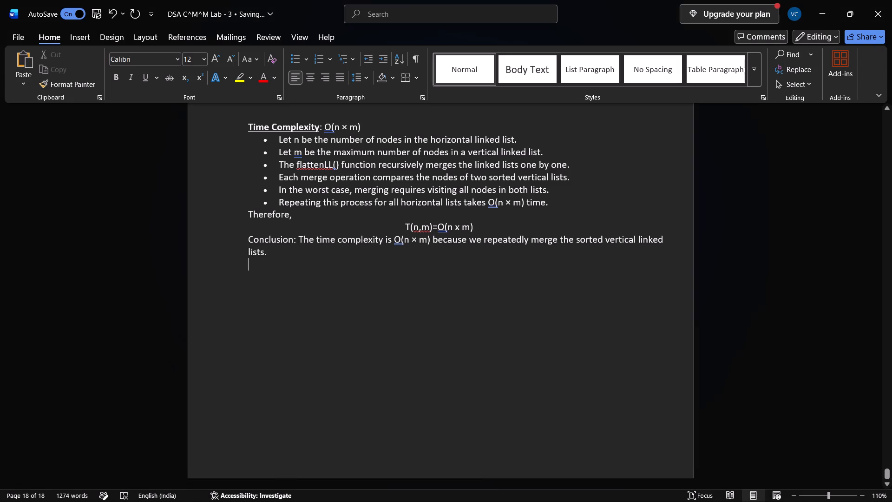
key(Return)
key(Return)
key(ctrl+v)
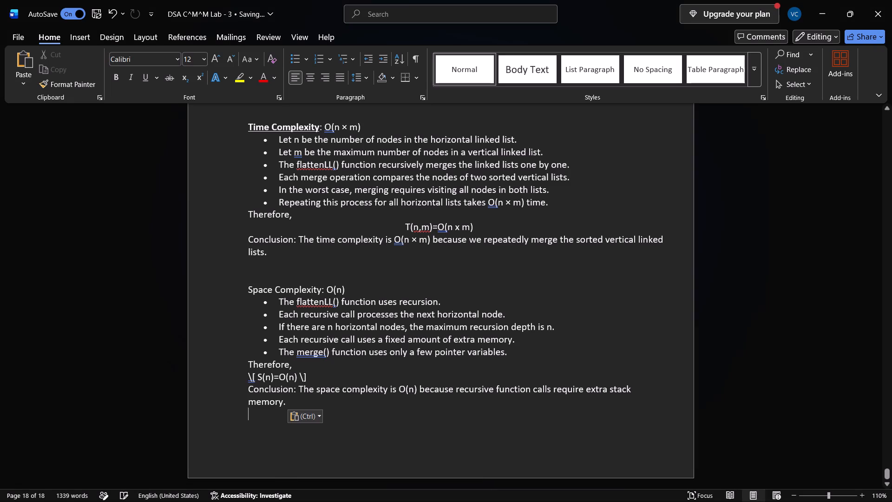
Remove the "\[" and "\]" delimiters around the S(n)=O(n) formula.
click(316, 374)
drag(314, 376, 299, 380)
key(space)
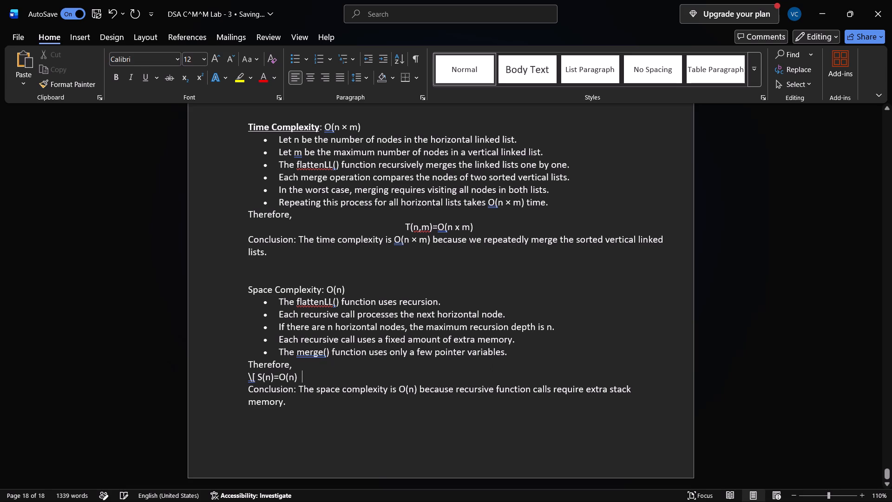
click(256, 376)
key(BackSpace)
key(BackSpace)
Indent the S(n)=O(n) line with spaces to roughly align it with the T(n,m) formula above.
key(space)
key(space)
key(space)
key(space)
key(space)
key(space)
key(space)
key(space)
key(space)
key(space)
key(space)
key(space)
key(space)
key(space)
key(space)
key(space)
key(space)
key(space)
key(space)
key(space)
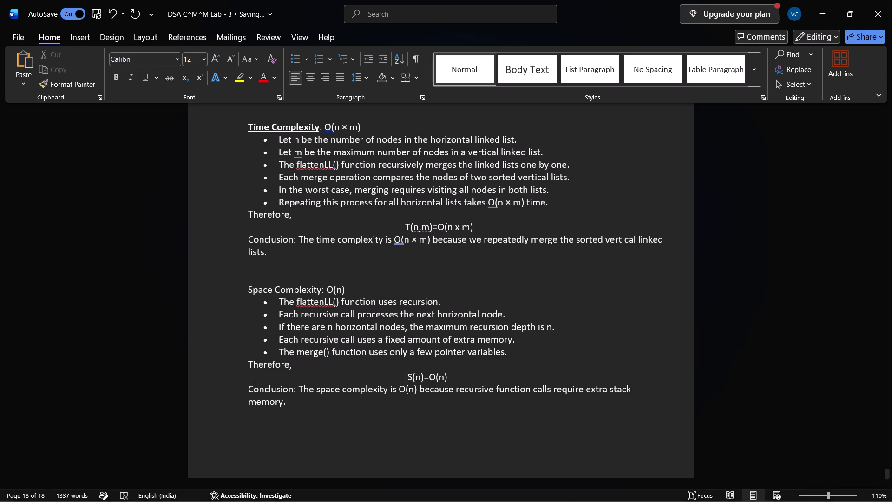
Glance at ChatGPT's space complexity section, and in Word make the "Space Complexity" label bold and underlined.
click(513, 487)
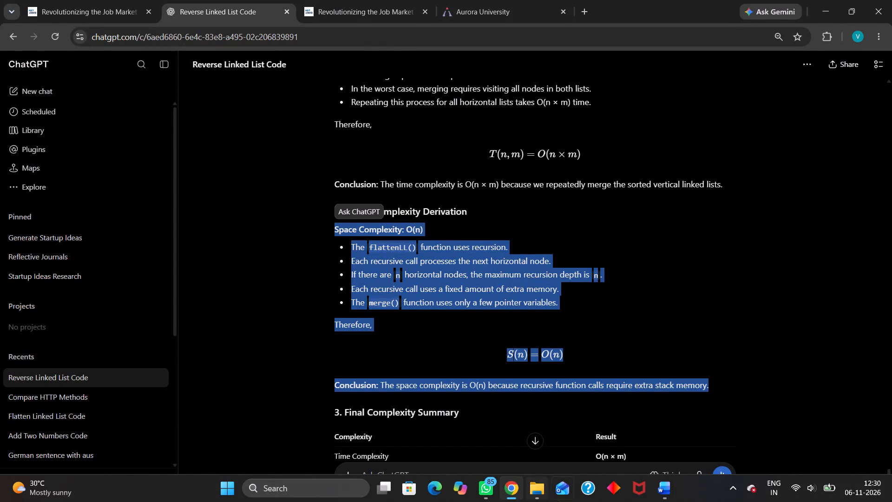
click(666, 494)
click(362, 319)
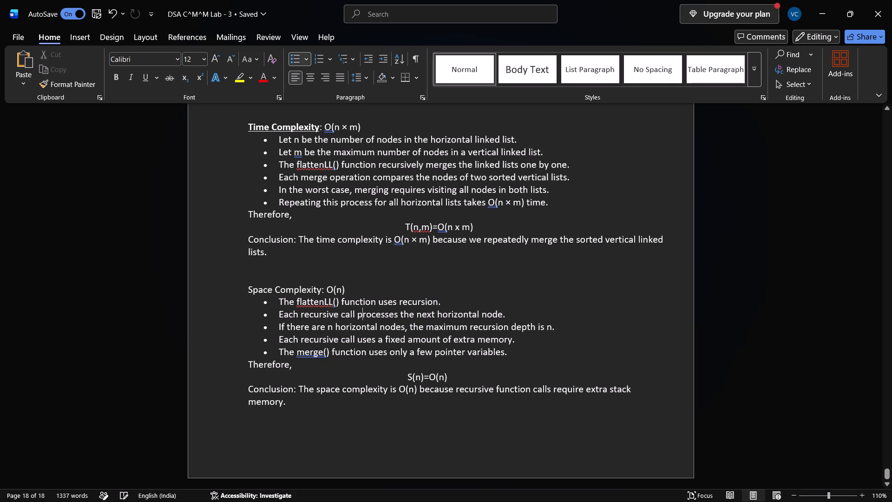
drag(321, 293, 251, 287)
click(258, 265)
click(289, 263)
click(510, 277)
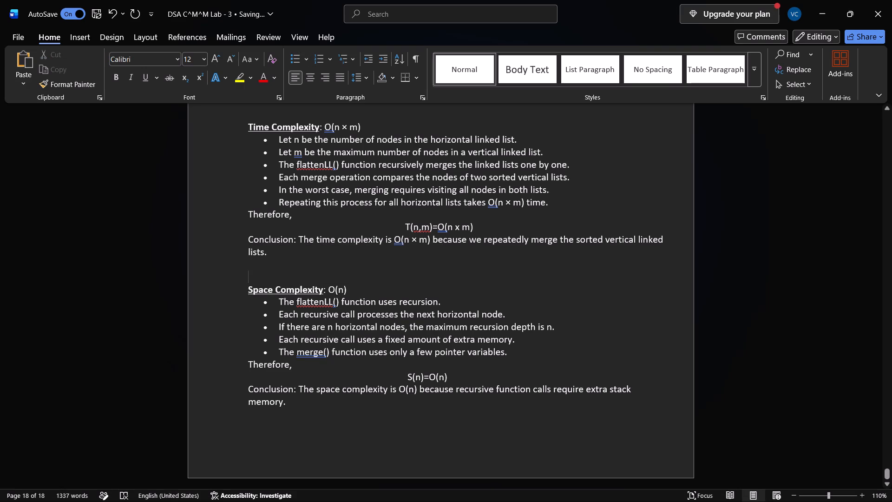
Review the Flatten a Linked List answer, from both complexity derivations back through the test cases, output, code and problem screenshot.
scroll(468, 192, down, 4)
scroll(467, 195, up, 1)
scroll(467, 195, down, 2)
scroll(467, 195, up, 3)
scroll(467, 195, down, 2)
scroll(467, 195, up, 2)
scroll(467, 195, down, 1)
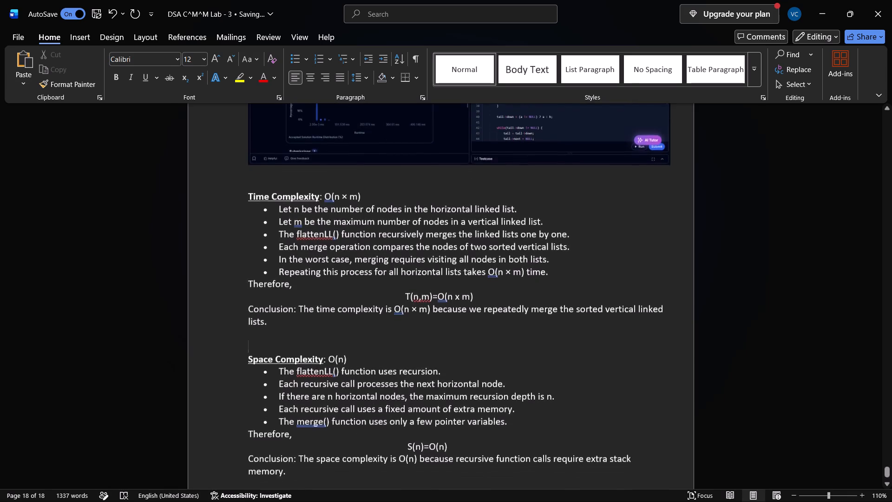
scroll(467, 195, up, 1)
scroll(467, 195, down, 1)
scroll(467, 195, up, 5)
scroll(467, 195, down, 3)
scroll(467, 195, up, 1)
scroll(467, 195, down, 1)
scroll(467, 195, up, 1)
scroll(467, 195, down, 5)
scroll(471, 194, up, 1)
scroll(471, 194, down, 1)
scroll(471, 194, up, 1)
scroll(471, 194, down, 3)
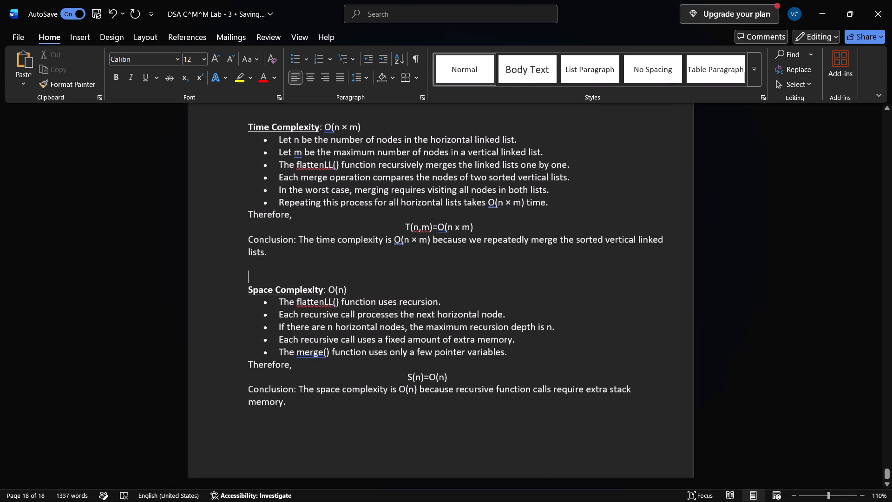
scroll(471, 194, down, 6)
scroll(471, 198, up, 13)
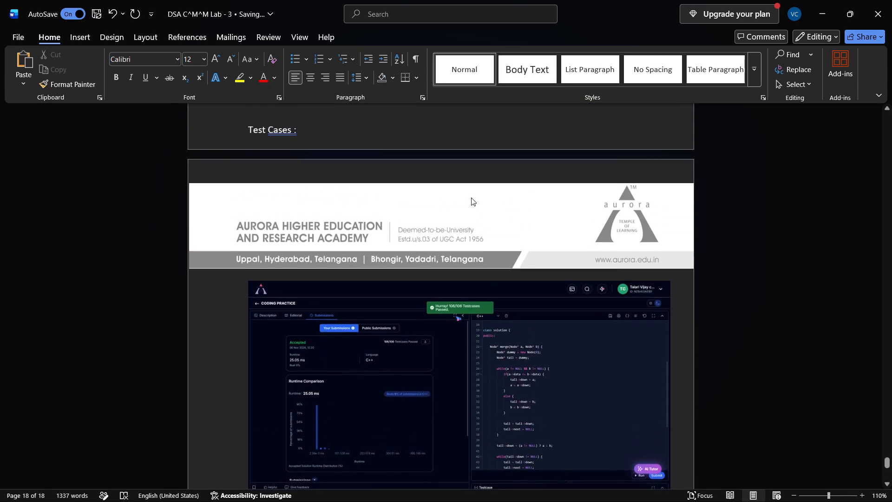
scroll(471, 198, up, 7)
scroll(471, 198, down, 1)
scroll(471, 198, up, 4)
scroll(471, 198, down, 1)
scroll(471, 198, up, 1)
scroll(471, 198, down, 2)
scroll(471, 198, up, 8)
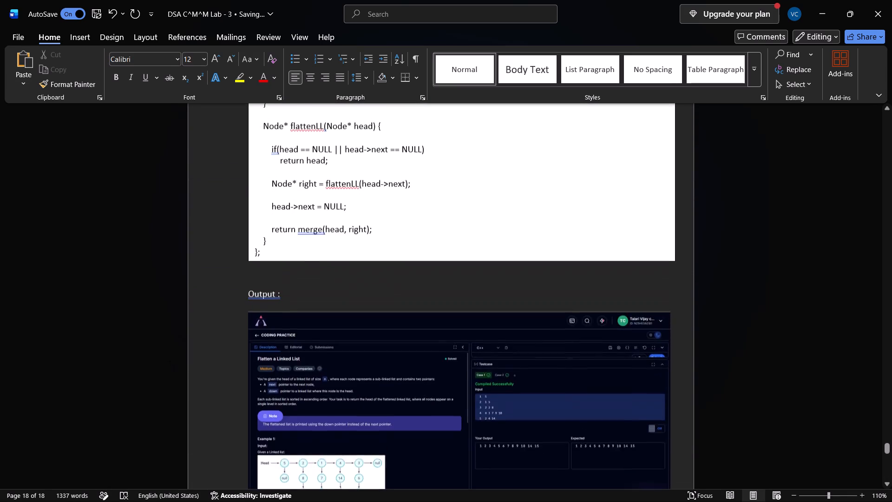
scroll(471, 198, up, 8)
scroll(471, 198, down, 1)
scroll(471, 198, up, 2)
scroll(471, 198, down, 2)
scroll(471, 198, up, 12)
scroll(472, 199, down, 3)
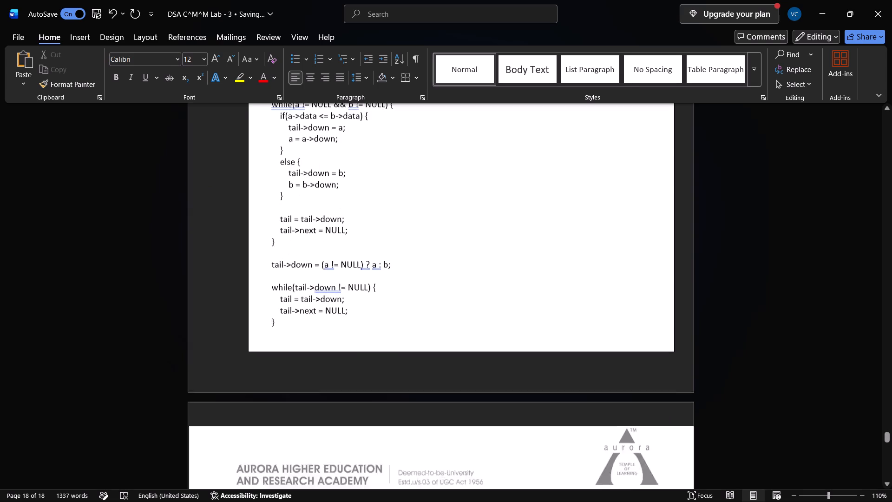
scroll(472, 201, down, 19)
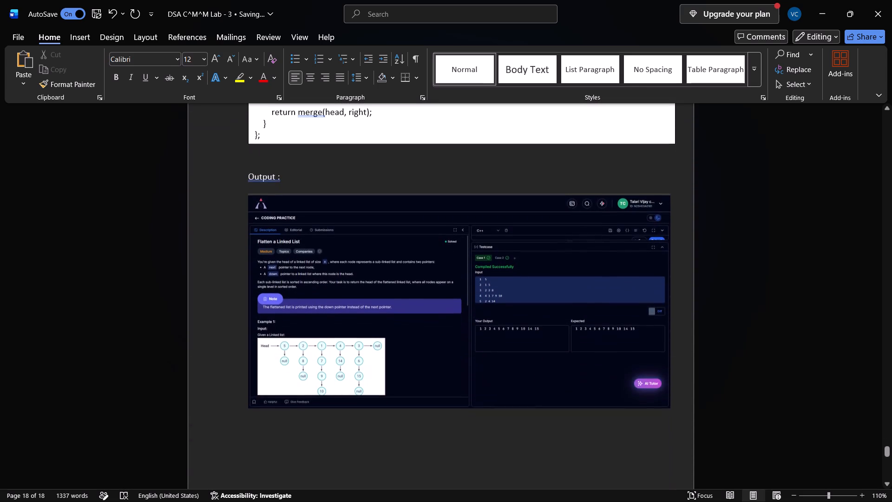
scroll(470, 222, up, 5)
scroll(470, 222, down, 1)
scroll(470, 222, up, 14)
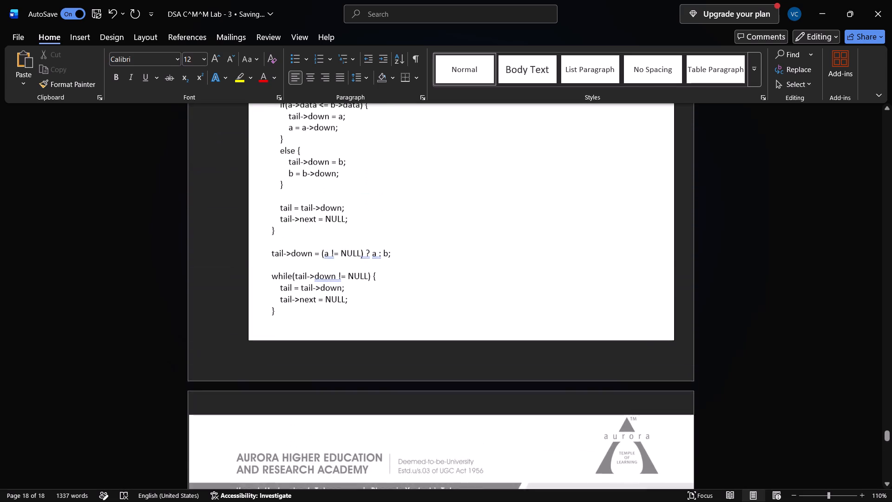
scroll(470, 222, up, 4)
scroll(470, 222, down, 1)
scroll(470, 222, up, 1)
scroll(470, 222, down, 1)
scroll(470, 222, up, 20)
scroll(470, 222, down, 1)
scroll(470, 222, up, 2)
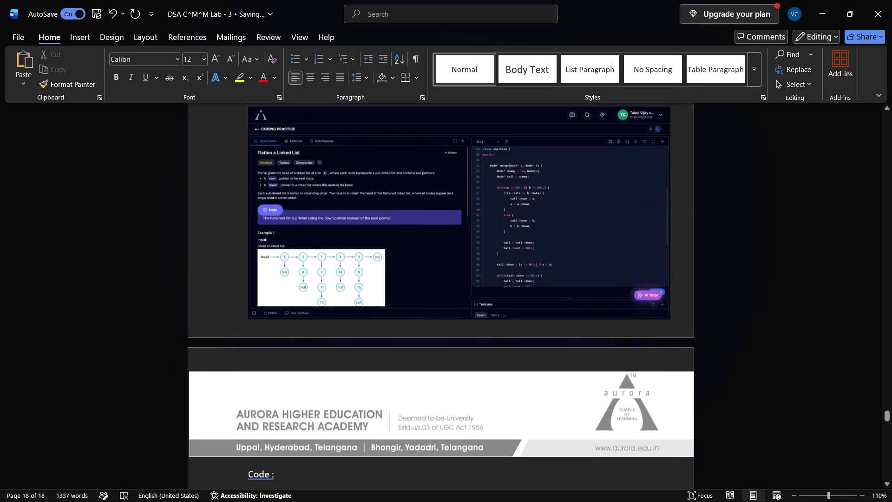
Review the Intersection of Two Linked Lists answer, from the complexity derivations back through the test cases, output and code.
scroll(470, 222, up, 5)
scroll(470, 222, down, 4)
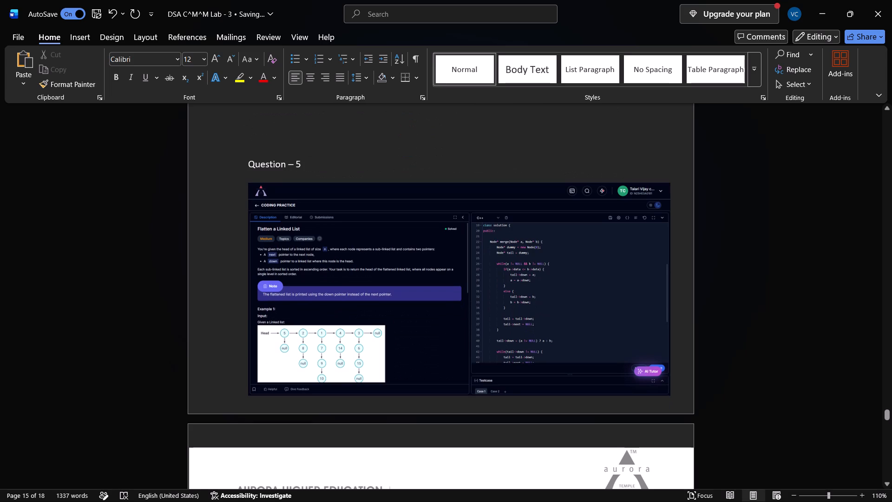
scroll(470, 222, up, 3)
scroll(470, 222, down, 1)
scroll(470, 222, up, 1)
scroll(470, 222, down, 1)
scroll(470, 222, up, 2)
scroll(470, 222, down, 1)
scroll(470, 222, up, 6)
scroll(470, 222, down, 1)
scroll(470, 222, up, 2)
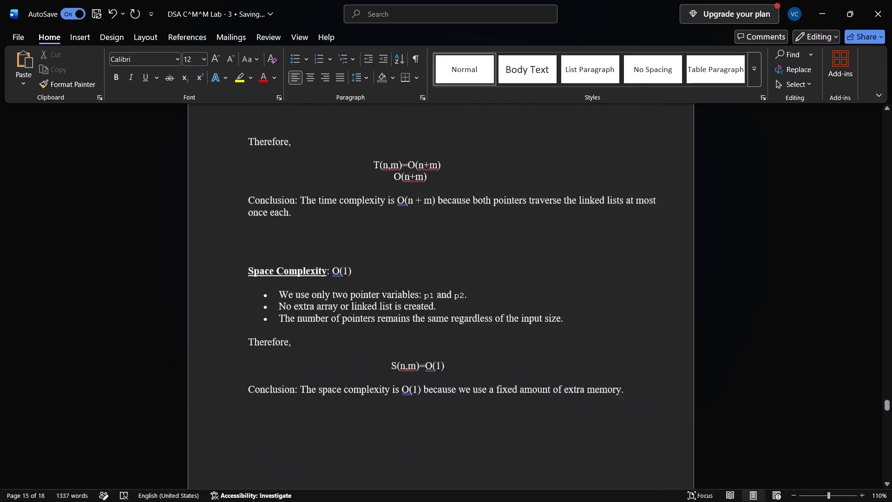
scroll(470, 222, up, 11)
scroll(470, 222, down, 1)
scroll(470, 222, up, 4)
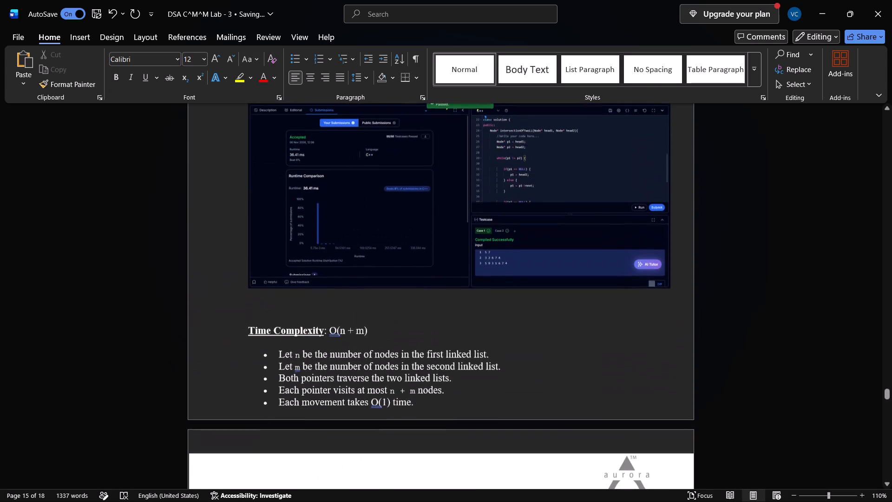
scroll(470, 222, up, 1)
scroll(470, 222, down, 1)
scroll(470, 222, up, 6)
scroll(470, 222, down, 1)
scroll(470, 222, up, 1)
scroll(470, 222, down, 1)
scroll(470, 222, up, 1)
scroll(470, 222, down, 1)
scroll(470, 222, up, 8)
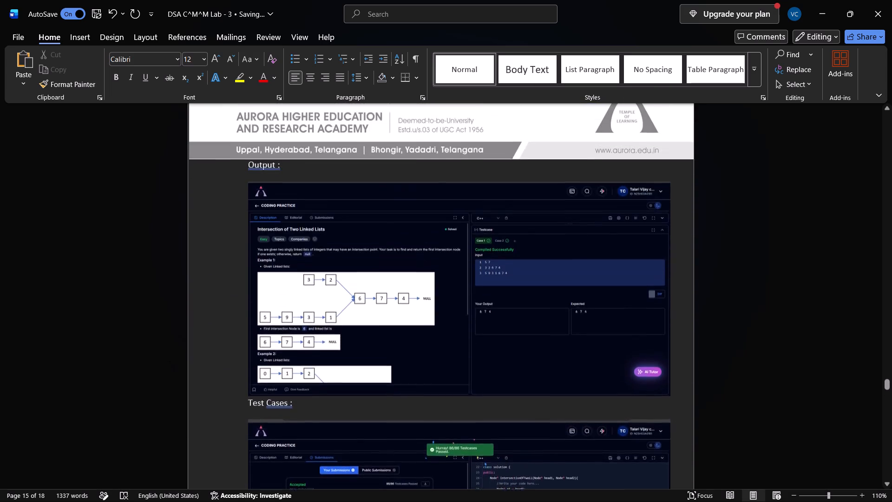
scroll(470, 222, up, 9)
scroll(470, 222, down, 1)
scroll(470, 222, up, 6)
scroll(470, 222, down, 1)
scroll(470, 222, up, 3)
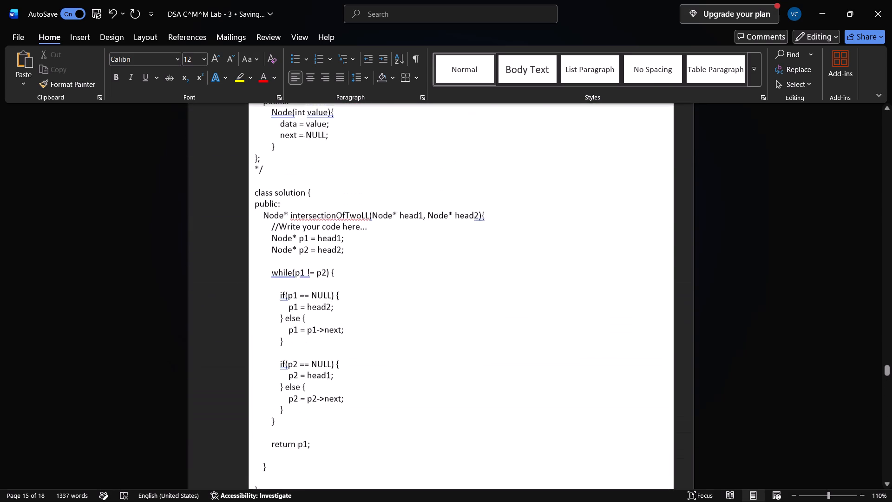
scroll(470, 222, up, 11)
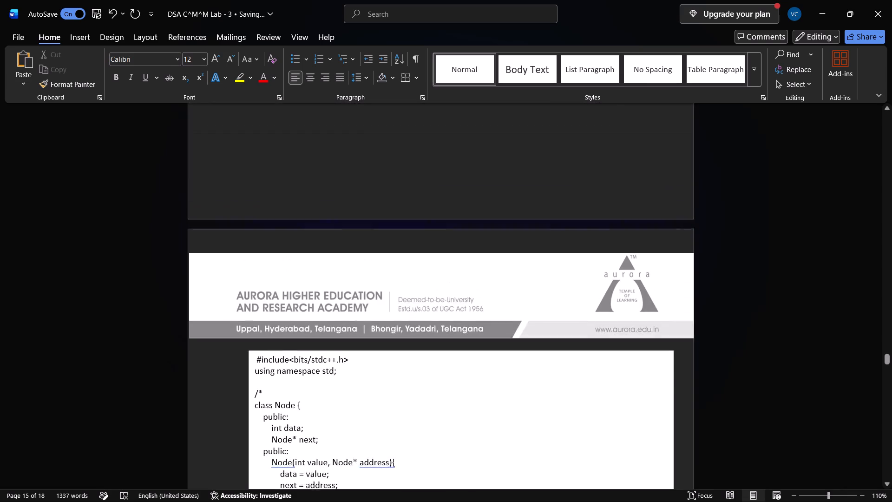
Remove the blank page between the "Code :" heading and the code block in the Intersection of Two Linked Lists answer.
scroll(470, 222, up, 2)
scroll(470, 222, down, 1)
scroll(470, 222, up, 17)
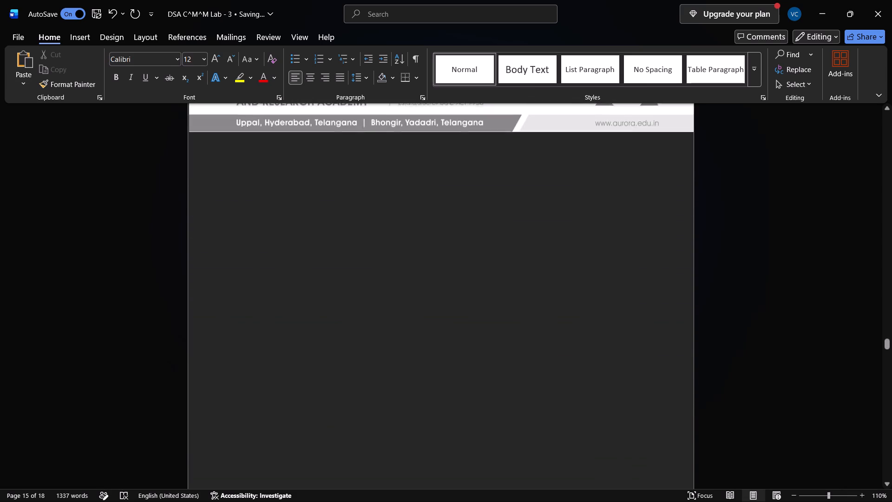
scroll(470, 222, up, 2)
scroll(470, 222, down, 16)
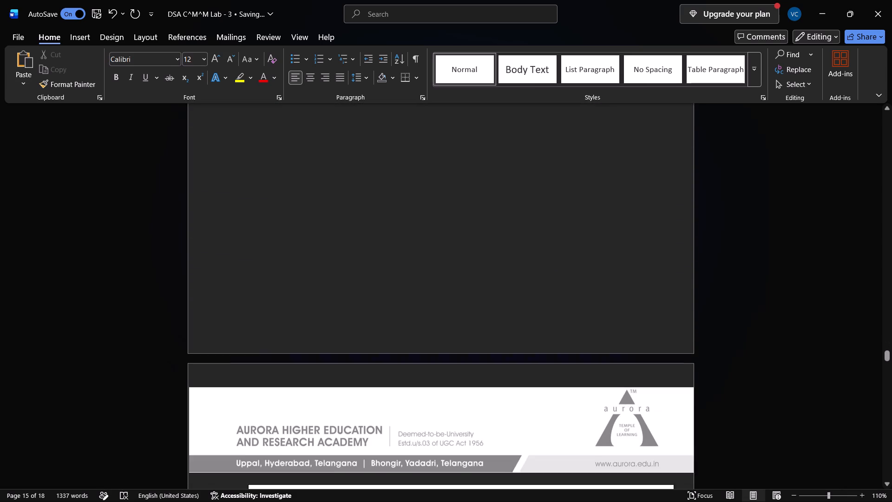
scroll(463, 231, down, 1)
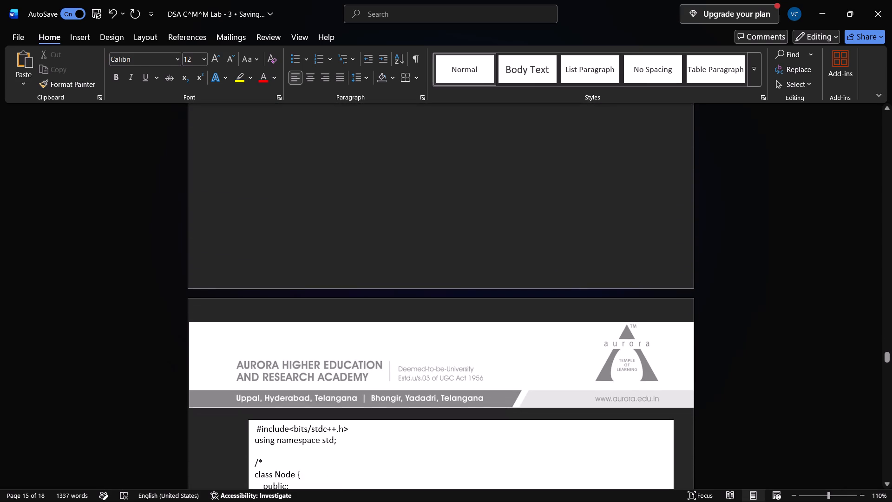
click(240, 416)
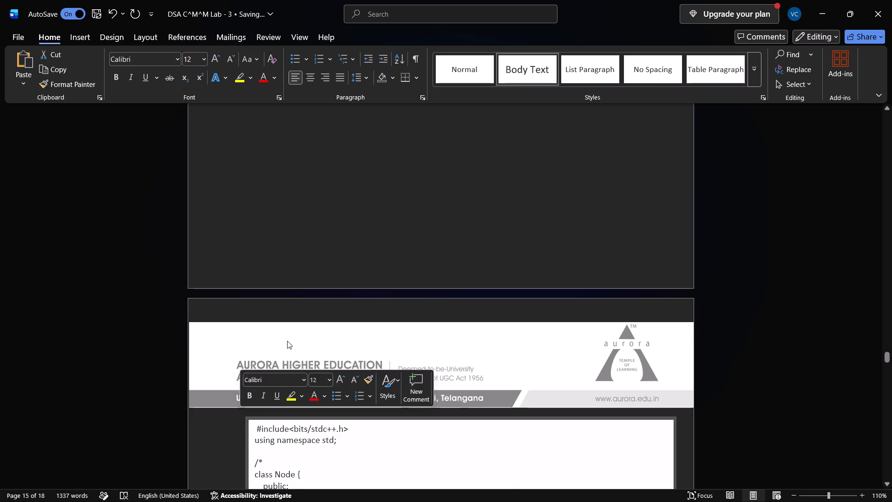
scroll(288, 338, up, 1)
scroll(288, 338, down, 1)
scroll(288, 338, up, 15)
click(272, 187)
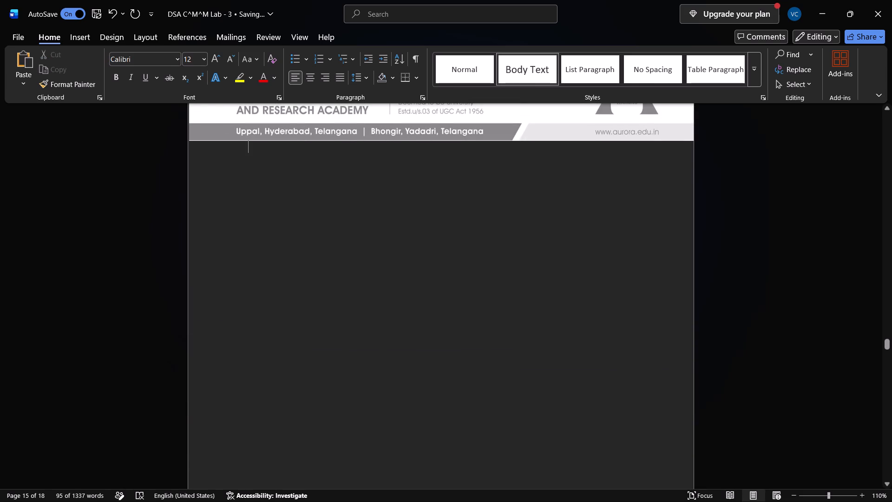
key(BackSpace)
Recheck the Intersection of Two Linked Lists answer's page layout, from the problem screenshot and code through the output and complexity sections.
scroll(272, 187, up, 3)
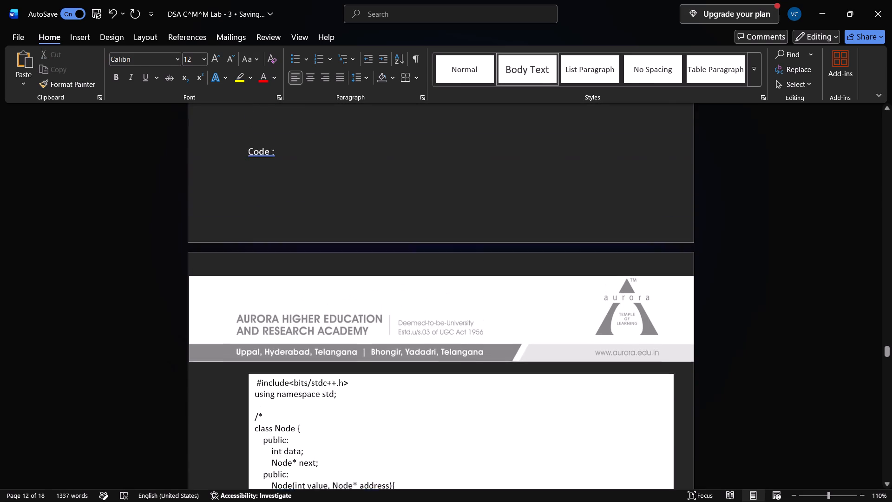
scroll(272, 187, up, 2)
scroll(272, 187, down, 2)
scroll(272, 187, up, 2)
scroll(272, 187, down, 9)
scroll(272, 189, up, 1)
scroll(272, 189, down, 5)
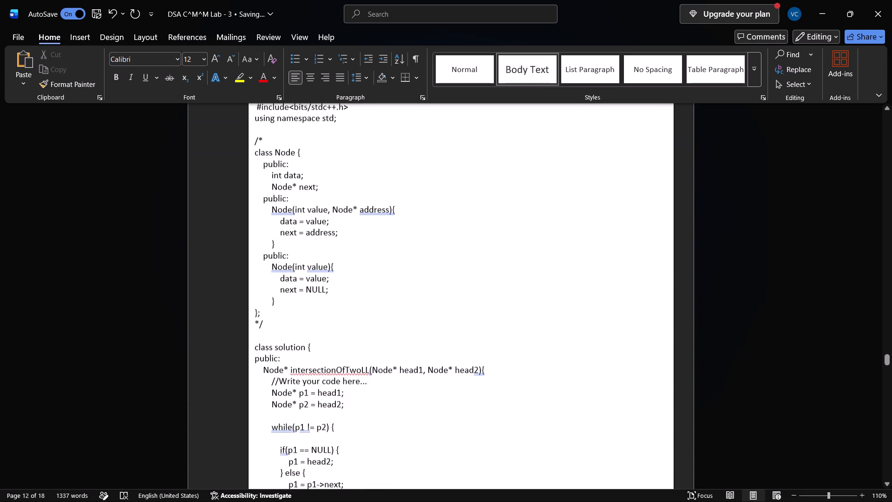
scroll(272, 189, down, 5)
scroll(272, 189, up, 1)
scroll(272, 189, down, 1)
scroll(272, 189, up, 1)
scroll(272, 189, down, 5)
scroll(273, 192, up, 1)
scroll(273, 192, down, 3)
scroll(273, 192, up, 1)
scroll(273, 192, down, 3)
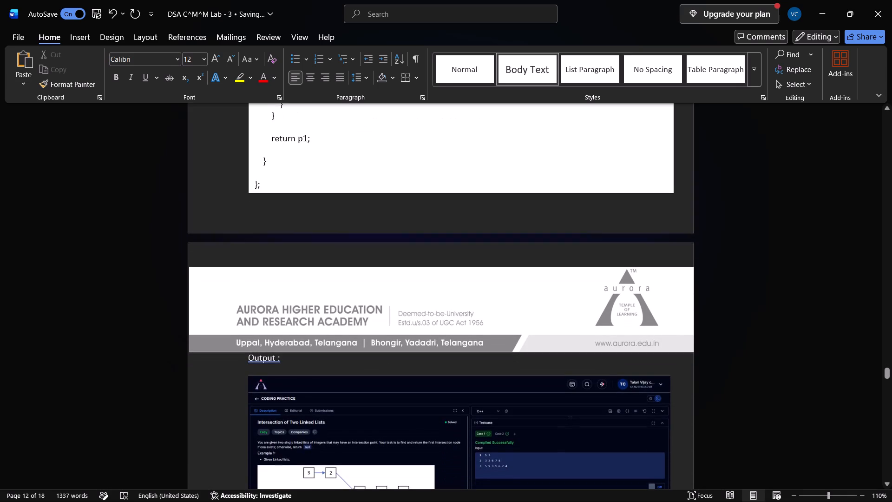
scroll(273, 192, down, 5)
scroll(273, 192, up, 4)
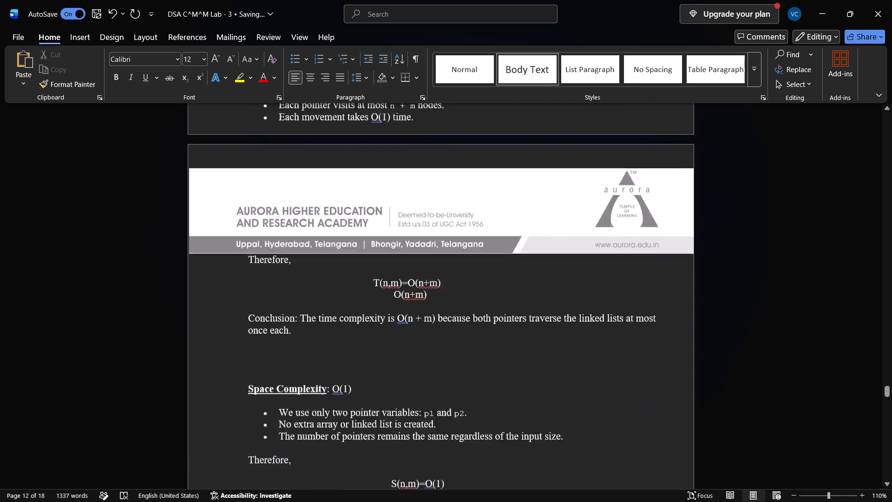
scroll(273, 192, up, 6)
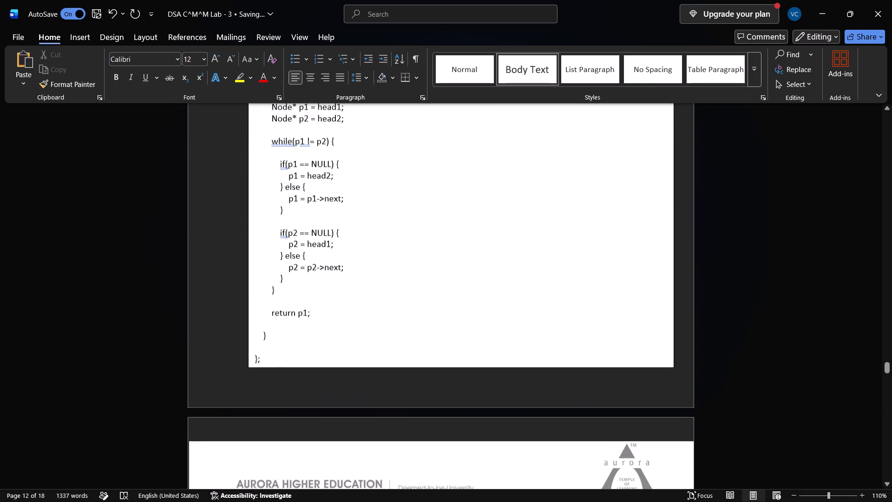
scroll(273, 192, up, 4)
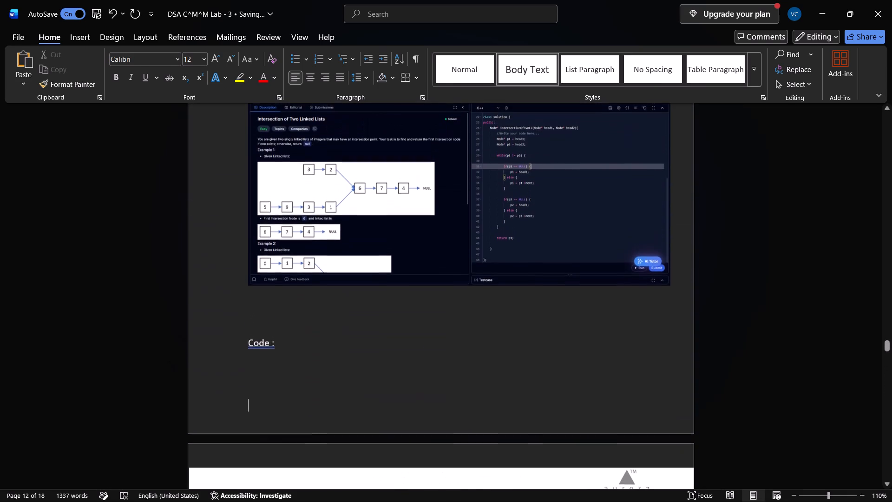
scroll(273, 192, up, 1)
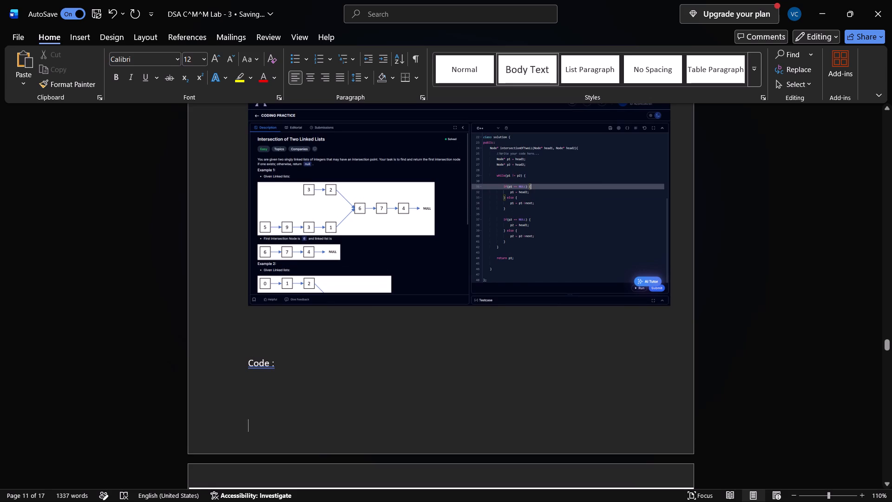
scroll(273, 192, right, 2)
scroll(273, 192, down, 3)
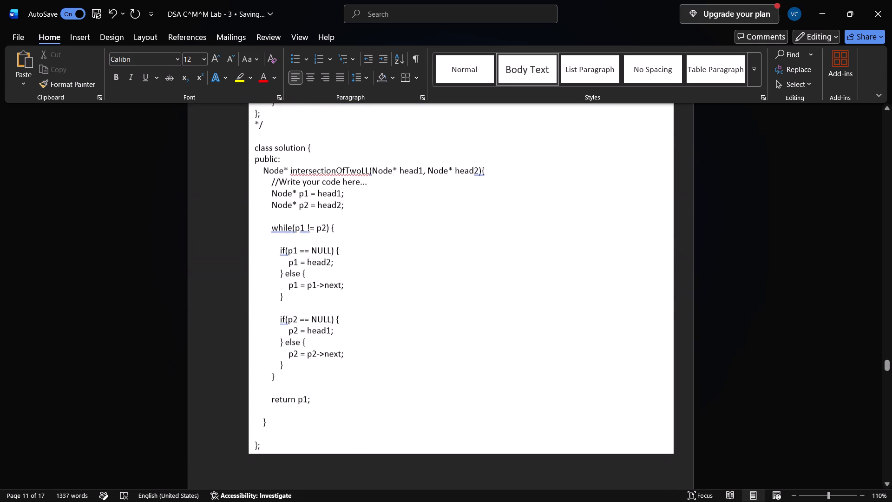
scroll(273, 192, down, 1)
scroll(273, 192, up, 4)
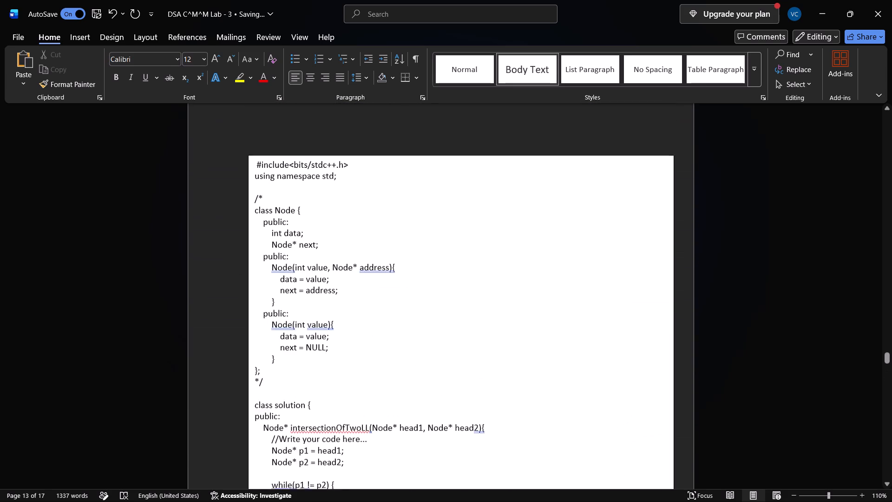
Review the Merge Two Sorted Linked Lists answer, from its complexity derivations back to the Question – 3 problem screenshot.
scroll(273, 192, up, 4)
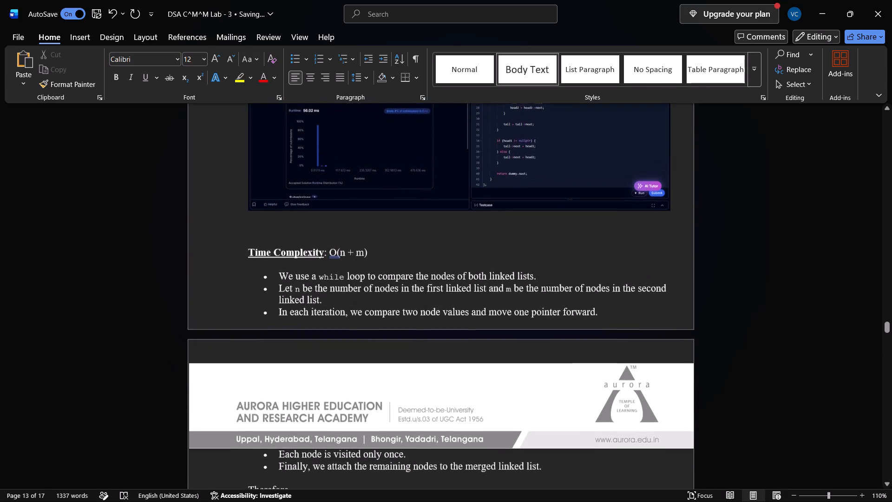
scroll(273, 192, up, 4)
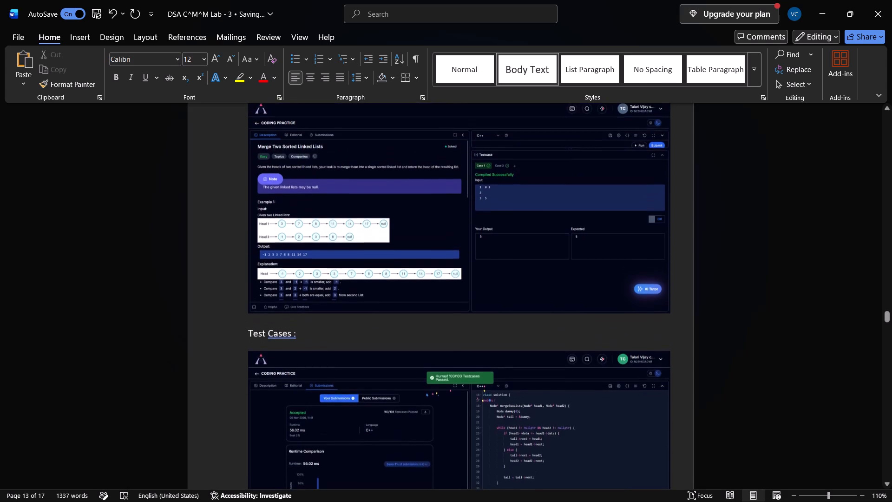
scroll(273, 192, up, 7)
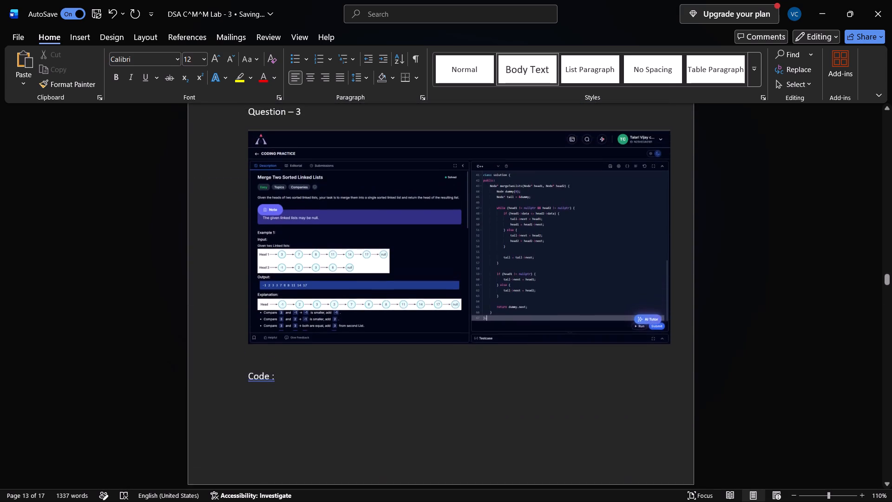
Review the Reverse Linked List II answer, from its time complexity back through the output to the Question – 2 problem screenshot.
scroll(273, 192, up, 3)
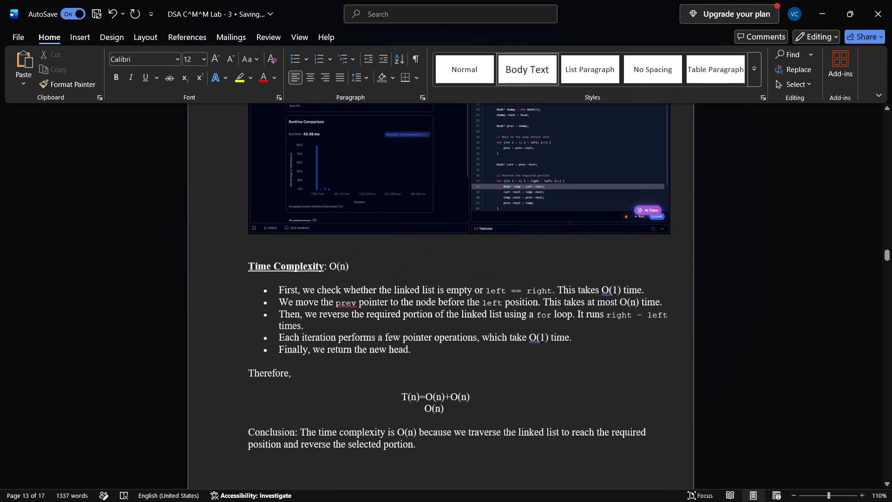
scroll(273, 192, up, 4)
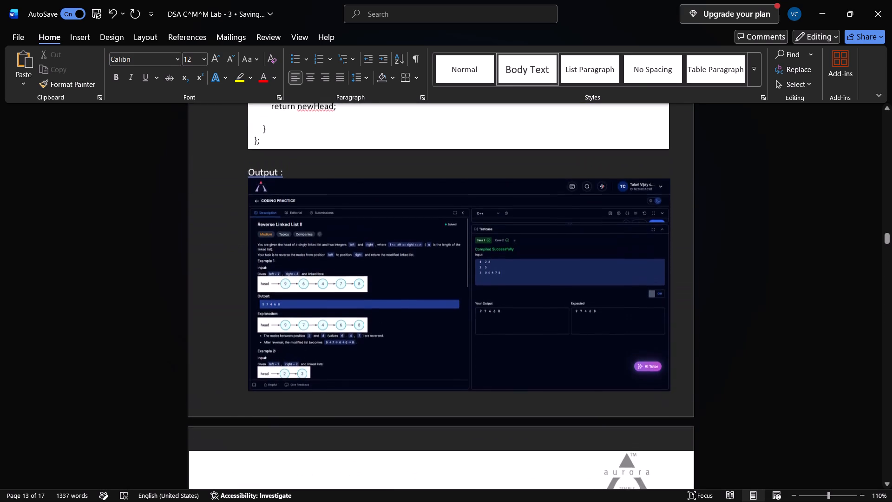
scroll(273, 192, up, 5)
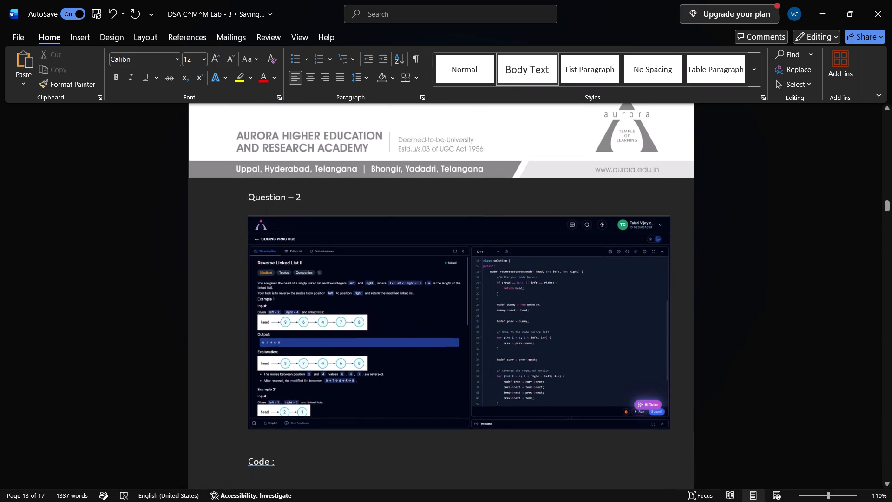
Review the Reverse a Linked List answer back to the Question – 1 screenshot and the student and assessment detail tables.
scroll(273, 192, up, 5)
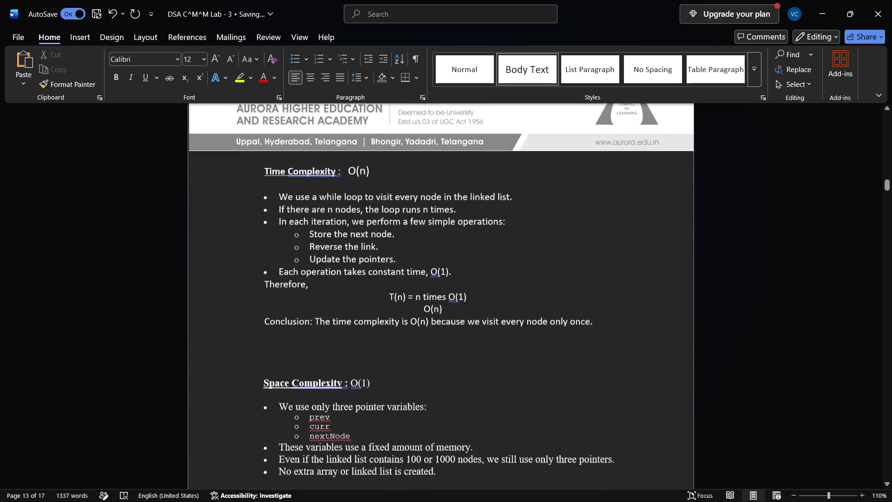
scroll(273, 192, up, 1)
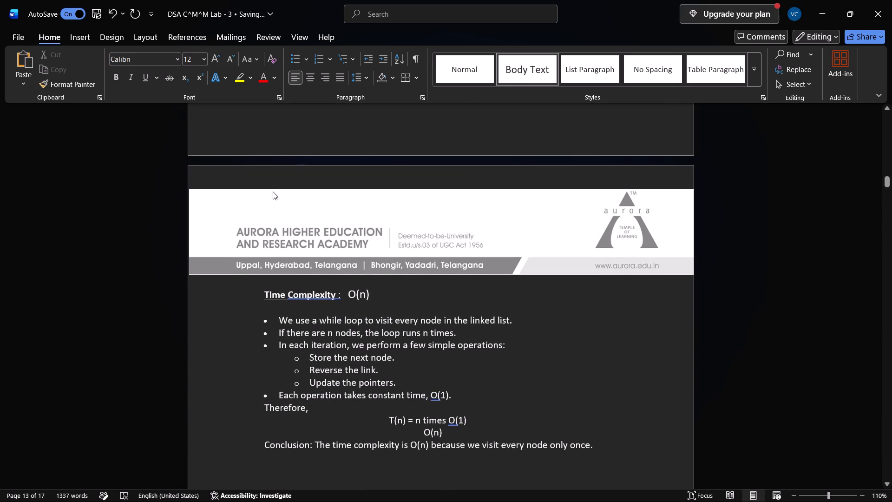
scroll(273, 192, up, 4)
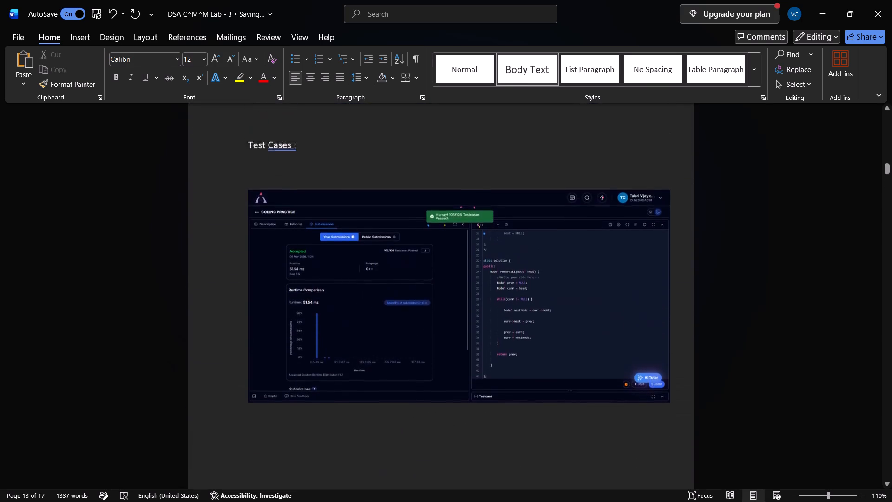
scroll(273, 192, up, 1)
scroll(273, 192, down, 3)
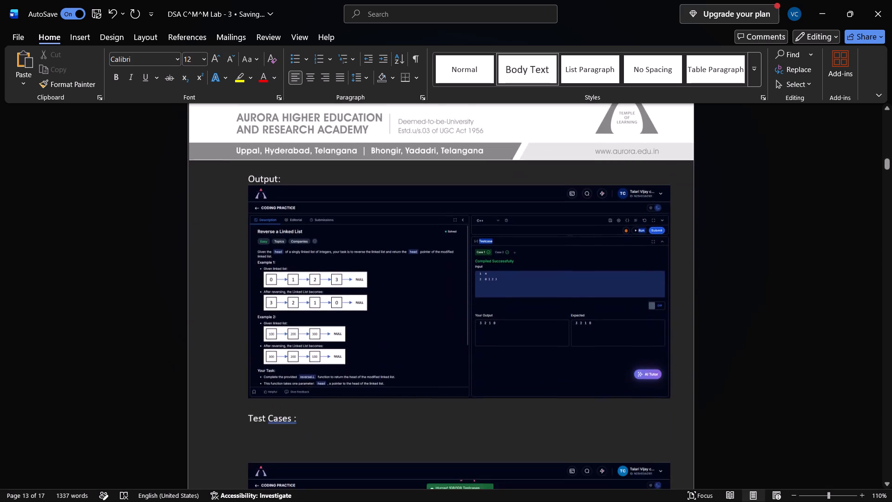
scroll(273, 192, up, 7)
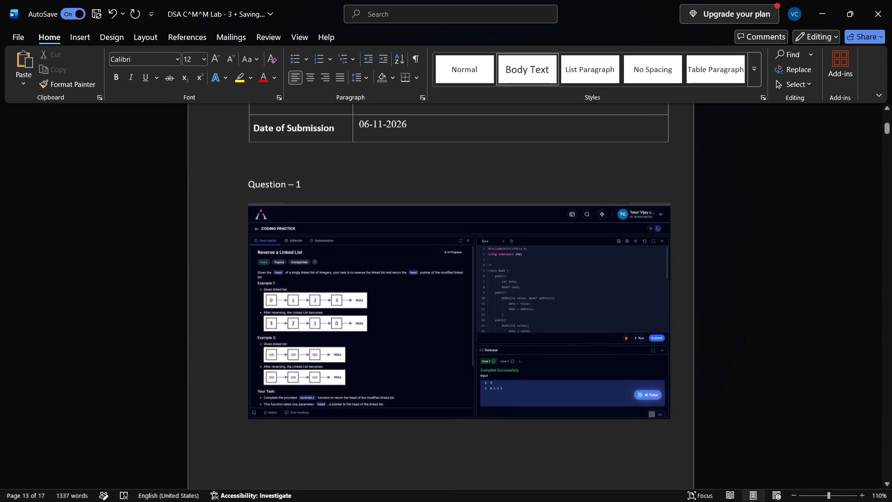
scroll(273, 192, up, 2)
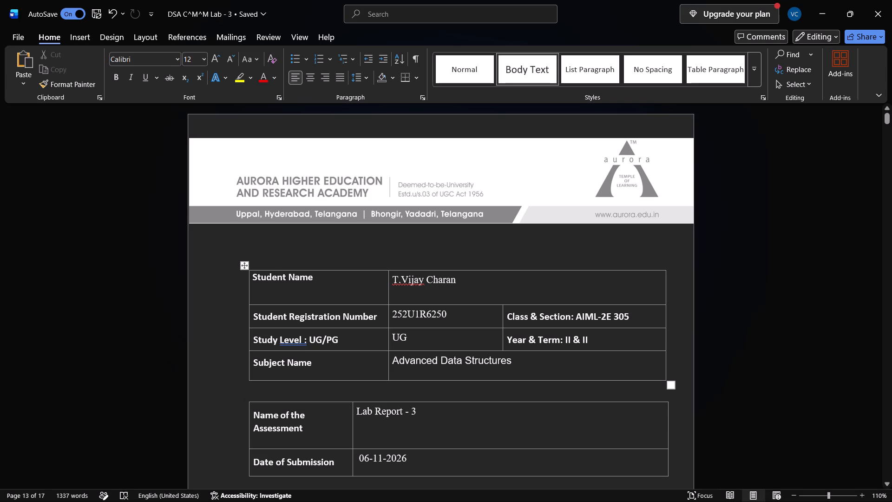
scroll(482, 375, down, 4)
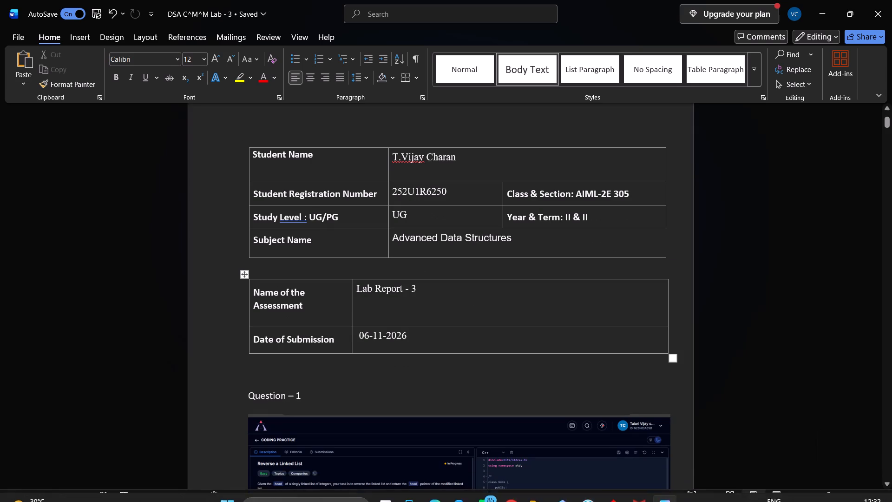
Publish the report as a PDF named DSA C++ Lab - 3 in Desktop > 2nd Year > 2nd Term > Adv DSA C++.
click(15, 33)
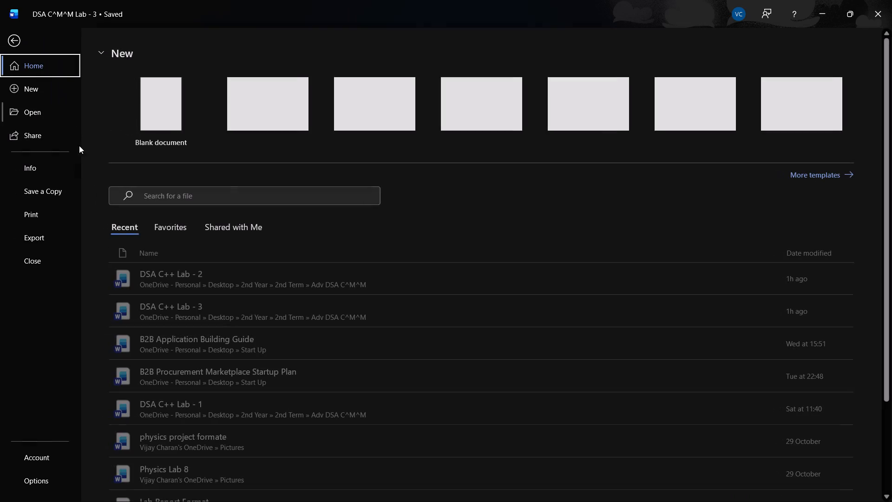
click(40, 238)
double_click(149, 72)
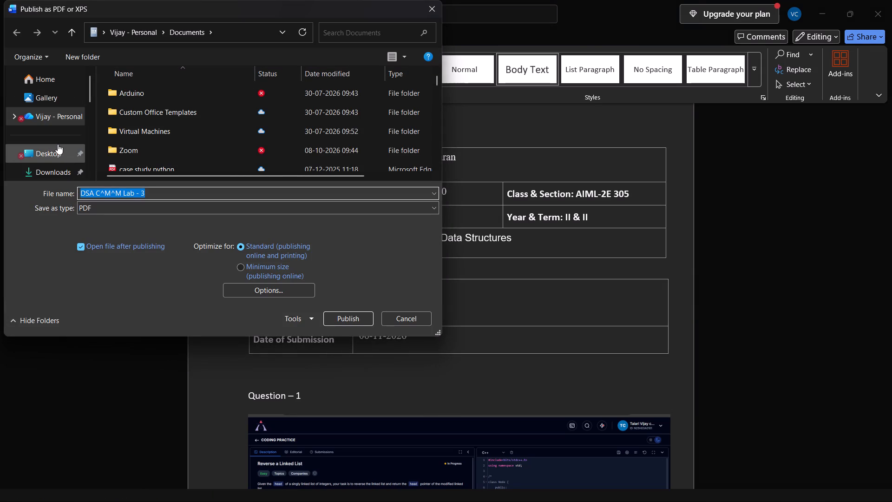
click(57, 147)
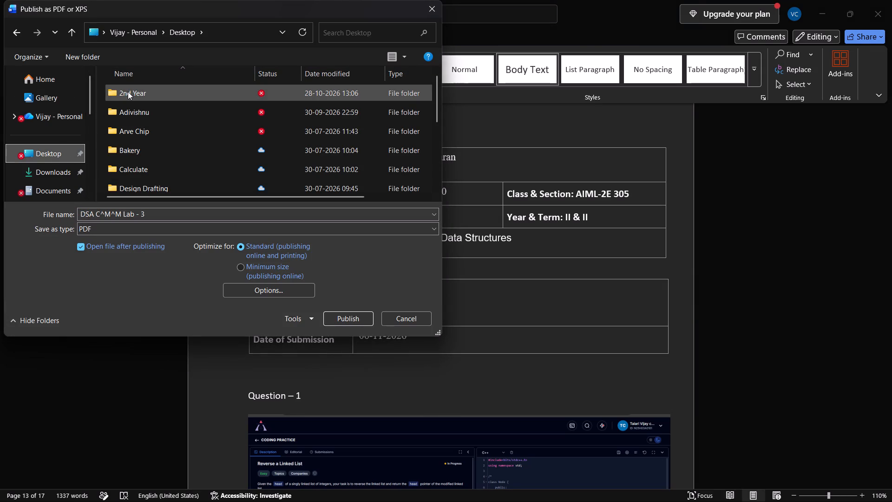
double_click(128, 92)
double_click(138, 111)
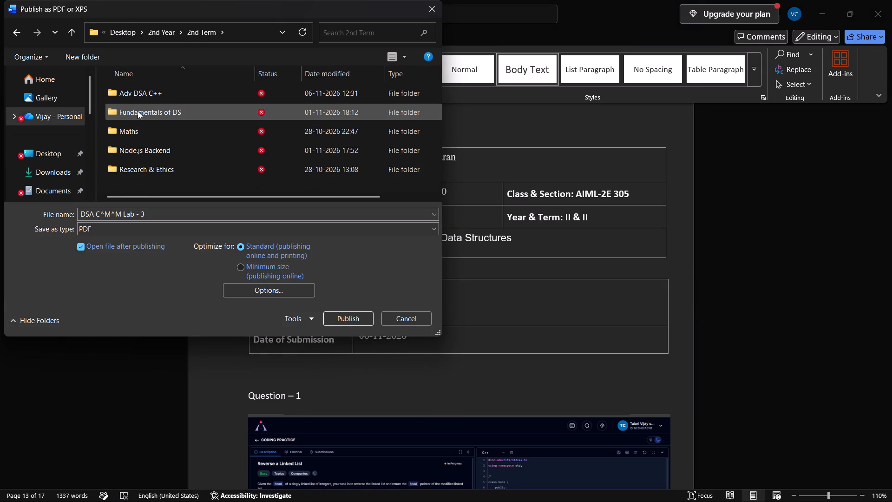
double_click(138, 94)
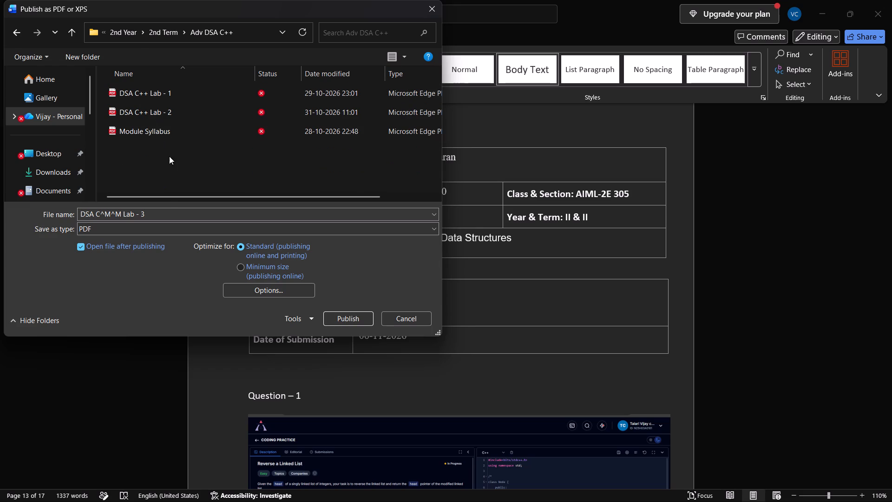
click(145, 110)
double_click(160, 213)
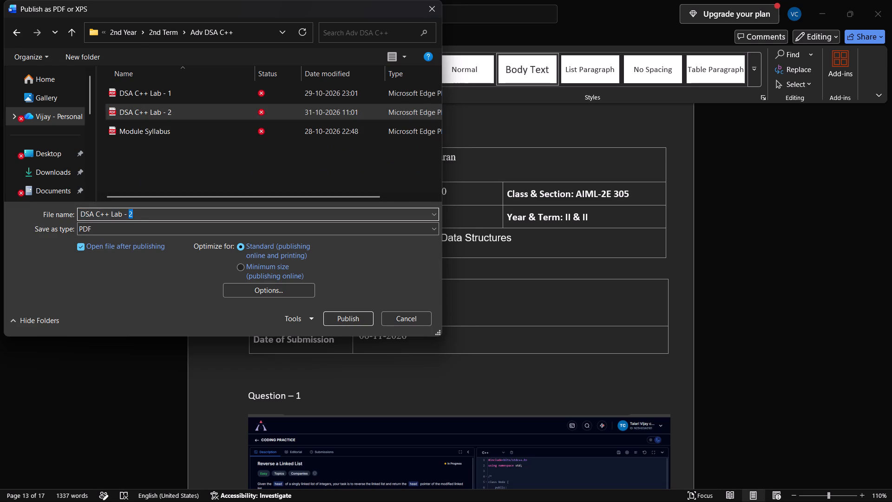
key(3)
key(Return)
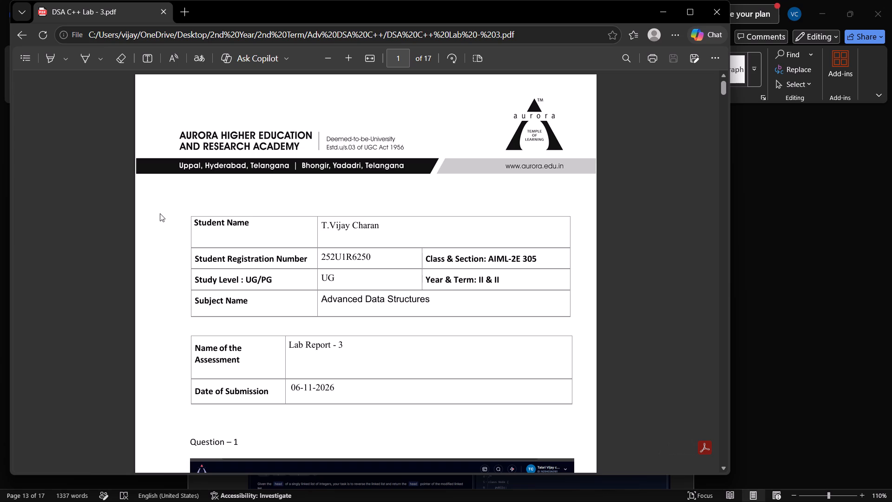
Check the student and assessment detail tables and the Question – 1 screenshot in the published PDF.
scroll(286, 259, down, 3)
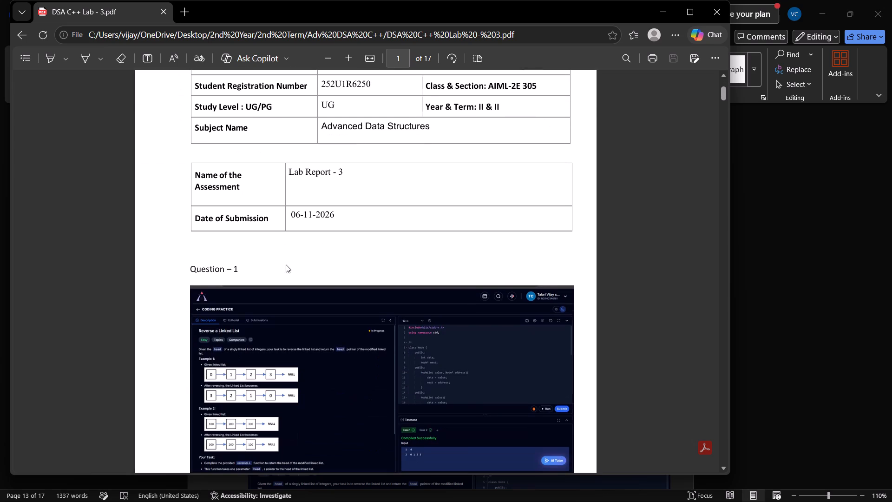
scroll(286, 264, up, 3)
scroll(286, 264, down, 3)
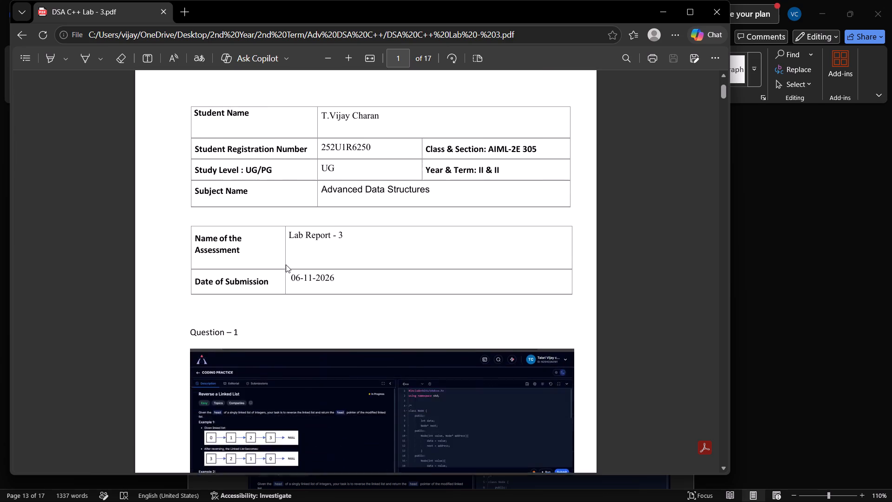
scroll(286, 264, down, 9)
scroll(290, 265, up, 1)
scroll(290, 265, down, 1)
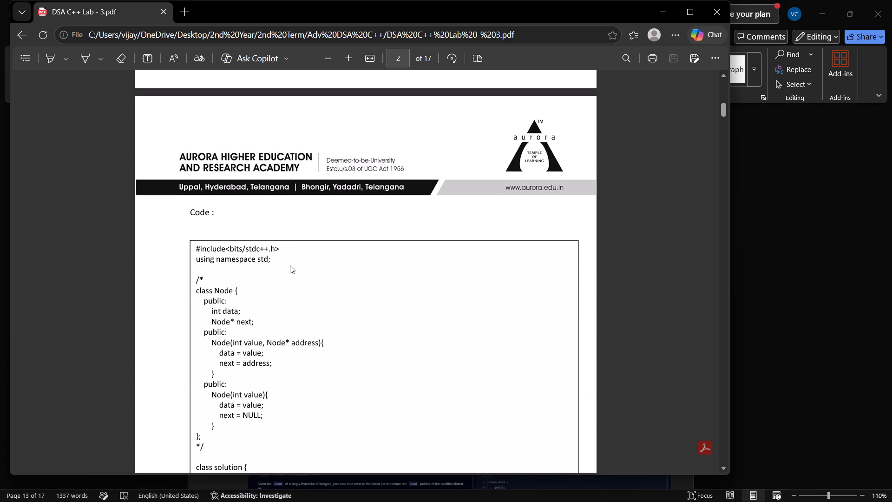
Check the PDF's Reverse a Linked List answer, from the code through the output, test cases and complexity sections.
scroll(290, 265, down, 2)
scroll(290, 265, up, 1)
scroll(290, 265, down, 2)
scroll(336, 296, down, 6)
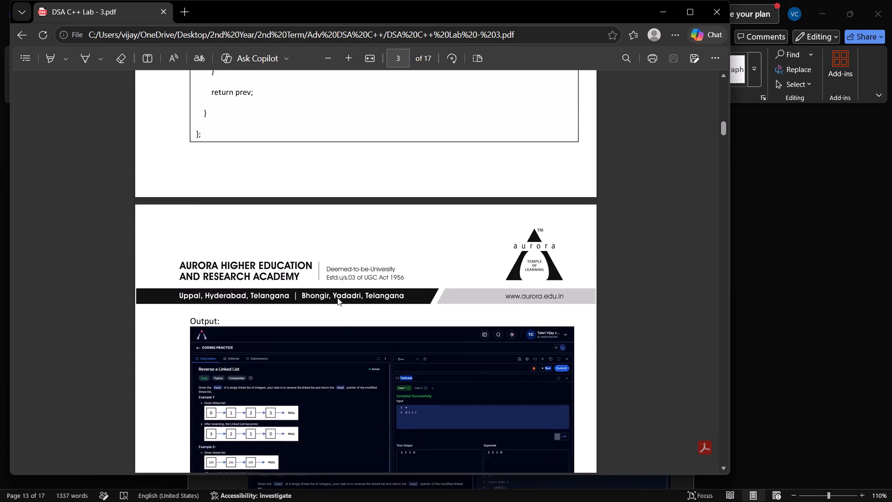
scroll(337, 297, down, 4)
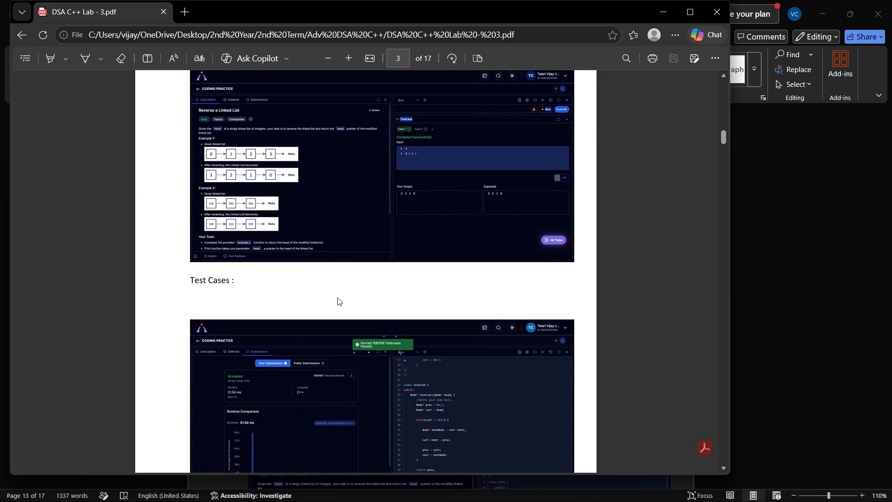
scroll(337, 297, down, 2)
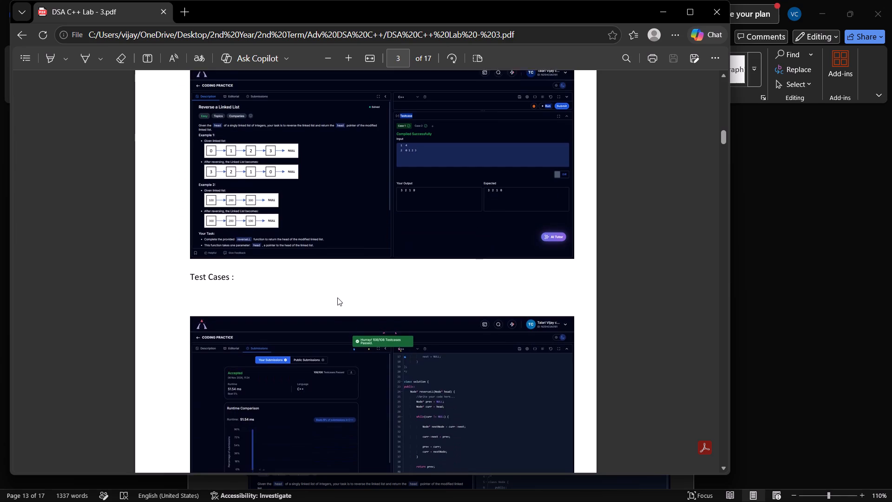
scroll(337, 297, down, 2)
scroll(337, 297, up, 1)
scroll(337, 297, down, 16)
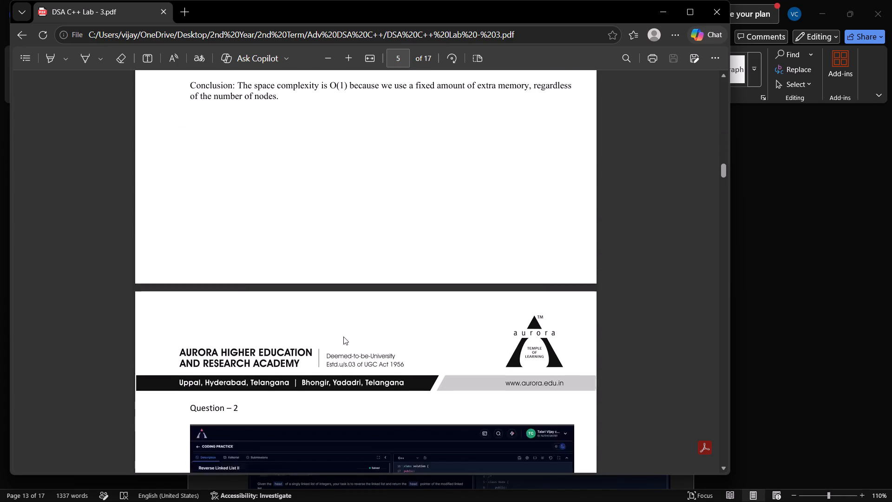
Check the PDF's Reverse Linked List II answer, from the Question – 2 screenshot through the code, output and complexity sections.
scroll(343, 337, down, 8)
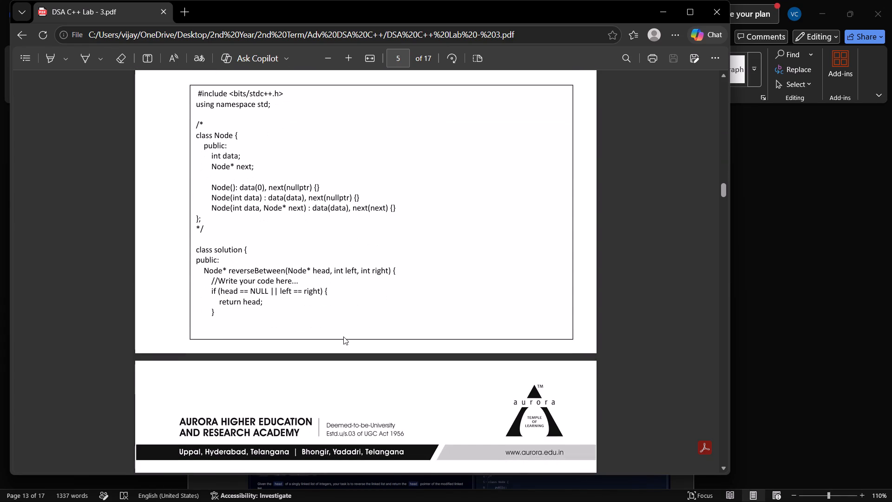
scroll(343, 337, up, 6)
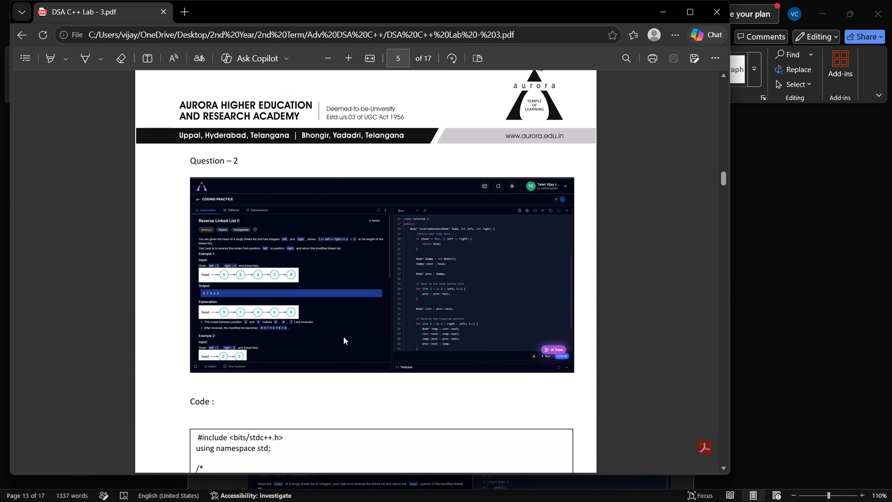
scroll(343, 337, down, 17)
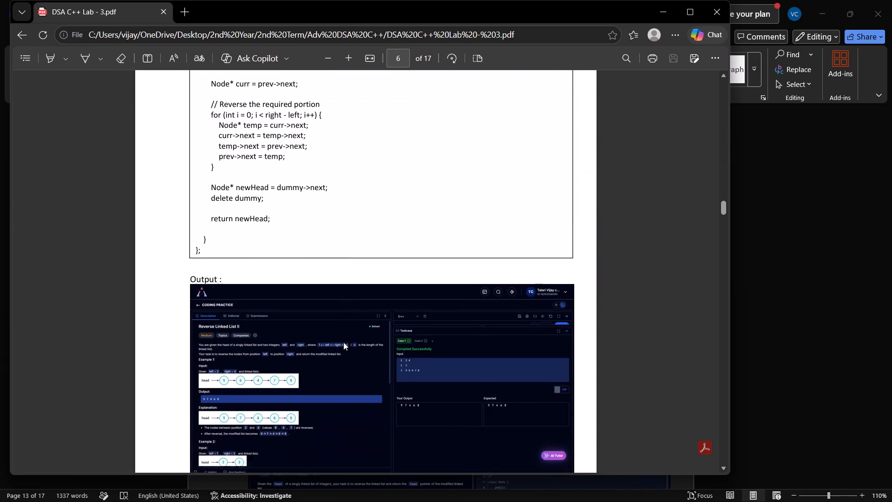
scroll(343, 342, down, 12)
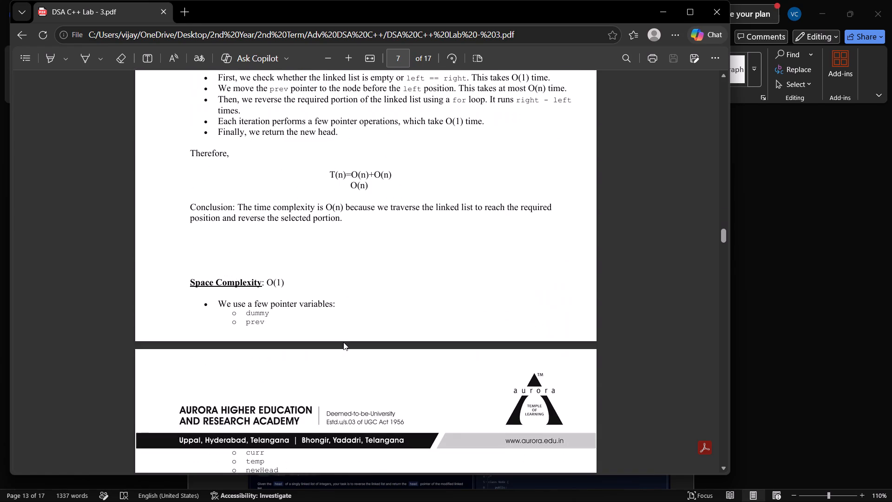
scroll(343, 342, down, 6)
Check the PDF's Merge Two Sorted Linked Lists answer, from the Question – 3 screenshot through the code, output and test cases.
scroll(343, 342, down, 9)
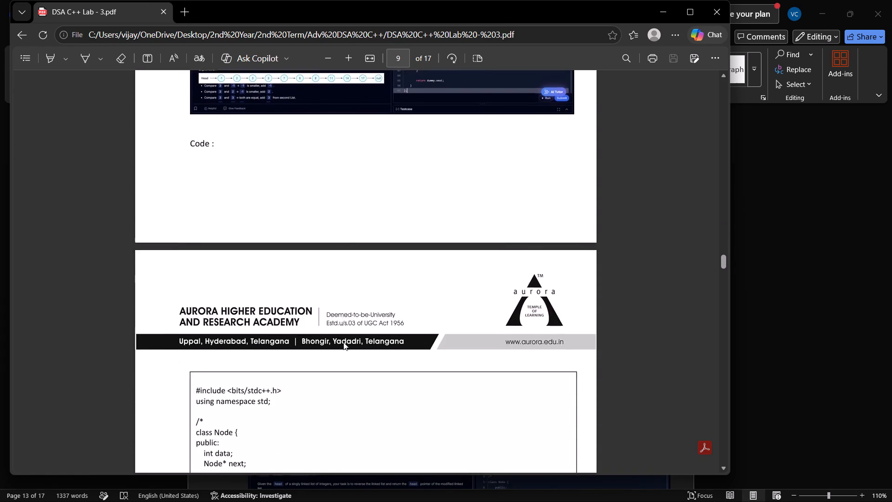
scroll(343, 342, down, 12)
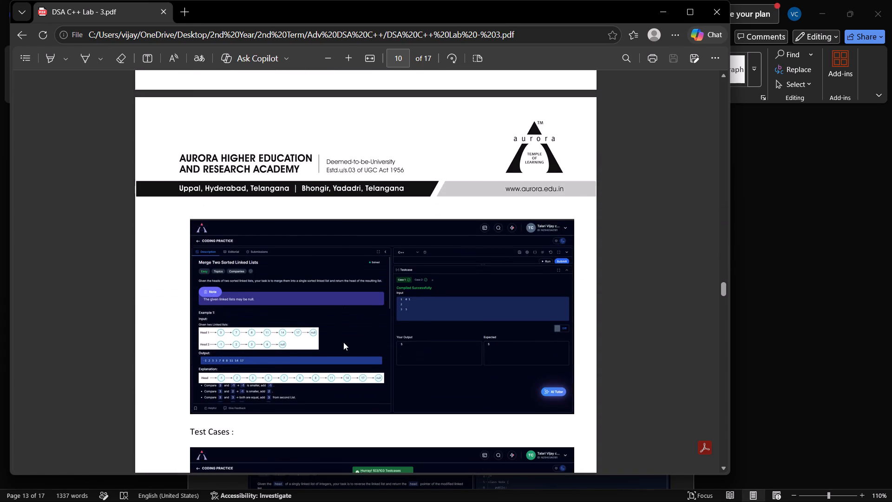
scroll(343, 342, down, 12)
Check the PDF's Intersection of Two Linked Lists answer, from the Question – 4 screenshot through the complexity sections.
scroll(343, 342, down, 4)
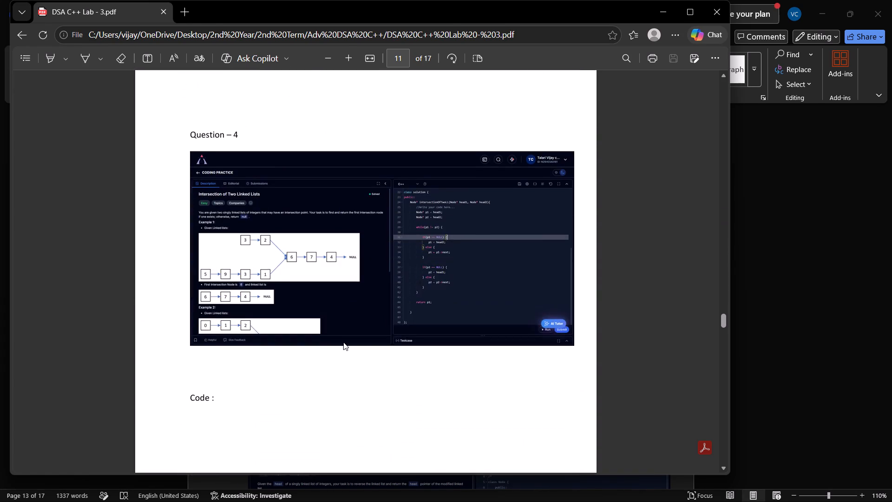
scroll(343, 342, down, 17)
scroll(343, 342, down, 7)
scroll(343, 342, up, 1)
scroll(346, 337, down, 3)
scroll(346, 337, up, 1)
scroll(346, 337, down, 6)
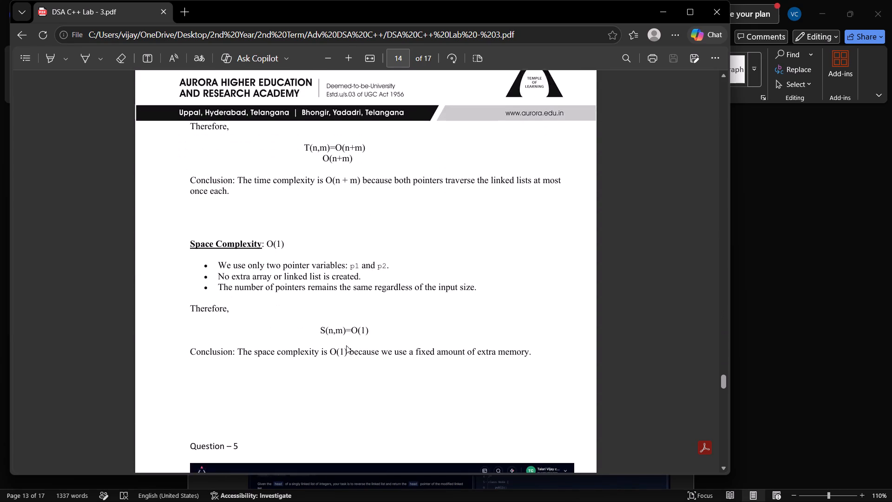
Check the PDF's Question – 5 list-flattening answer, from the problem screenshot through the code and complexity sections on the last page.
scroll(346, 345, down, 17)
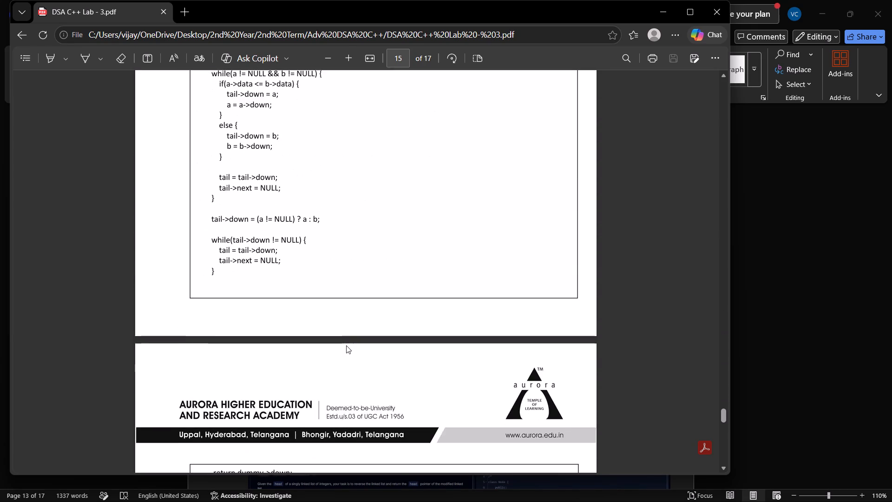
scroll(346, 345, down, 15)
scroll(346, 345, up, 1)
scroll(346, 345, down, 12)
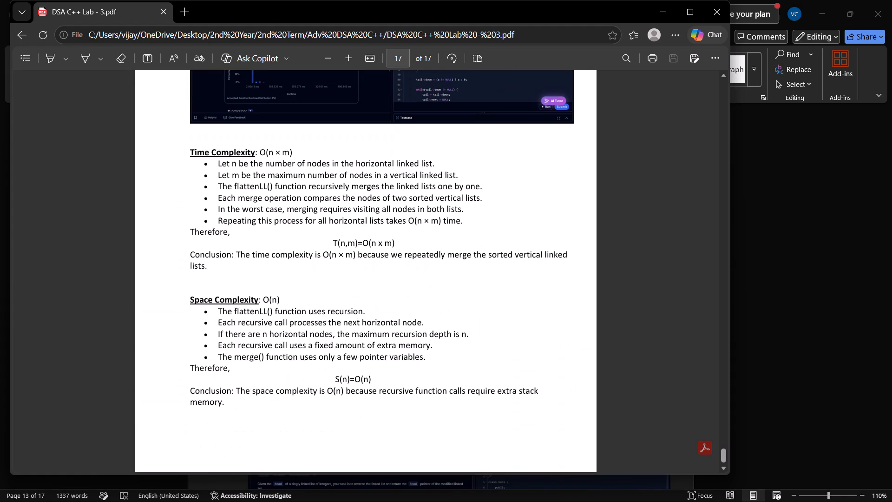
scroll(346, 350, down, 6)
scroll(411, 306, down, 3)
scroll(412, 306, up, 1)
scroll(497, 429, down, 4)
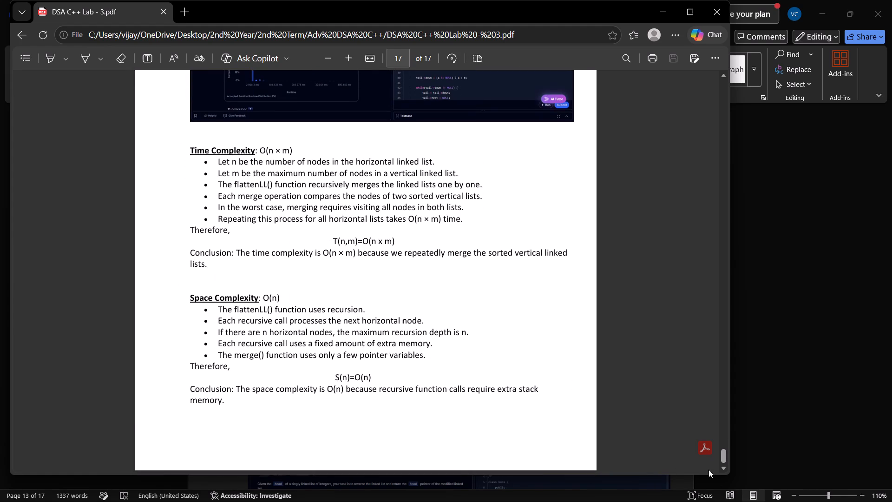
Return to the PDF's first page and recheck the detail tables and the Question – 1 screenshot.
drag(724, 461, 751, 43)
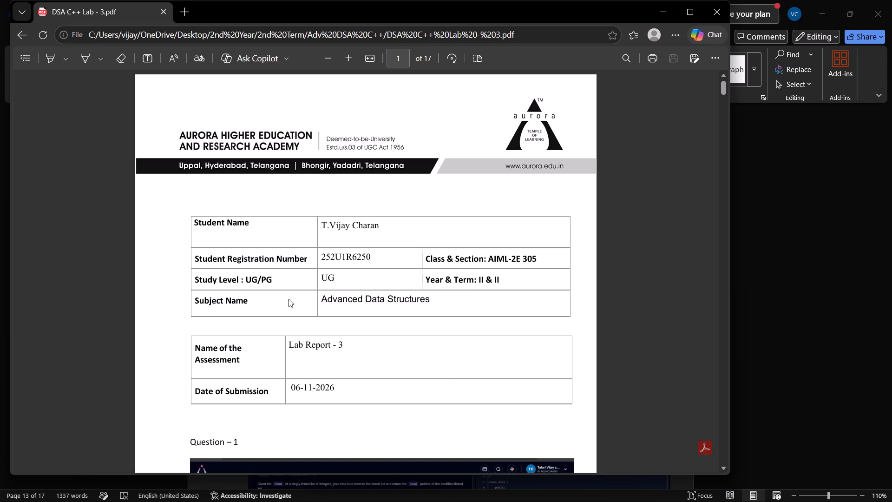
scroll(310, 290, up, 4)
scroll(195, 94, down, 6)
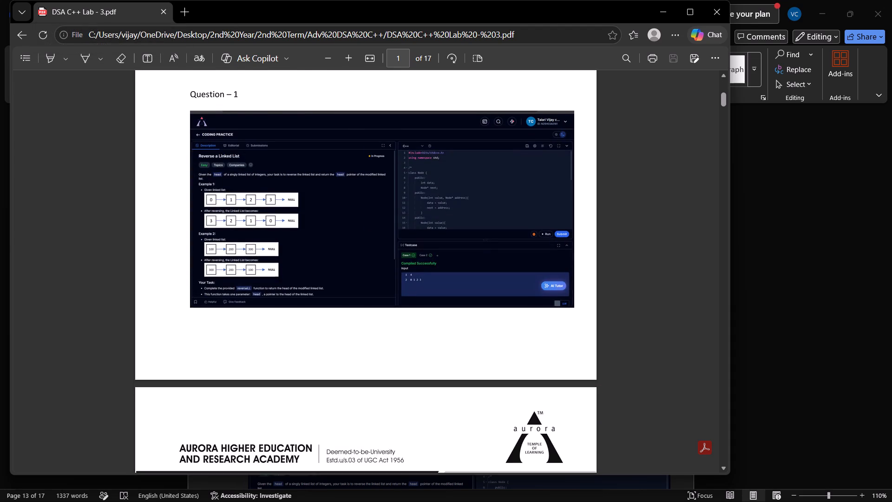